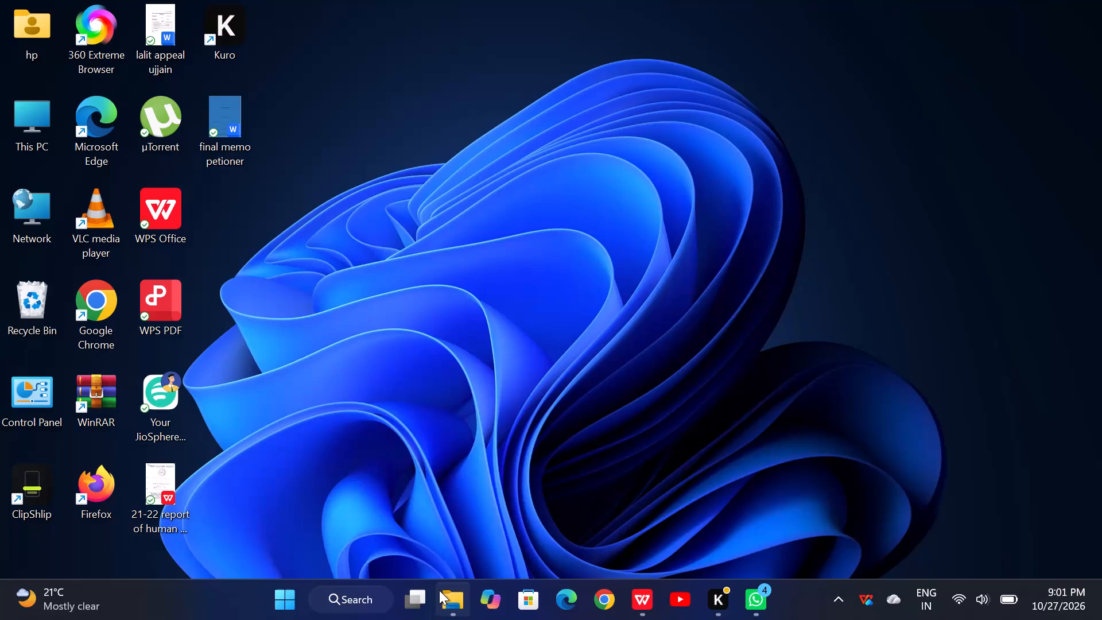
Switch to WPS Office and look through the list of recent documents for the memorial files.
click(647, 597)
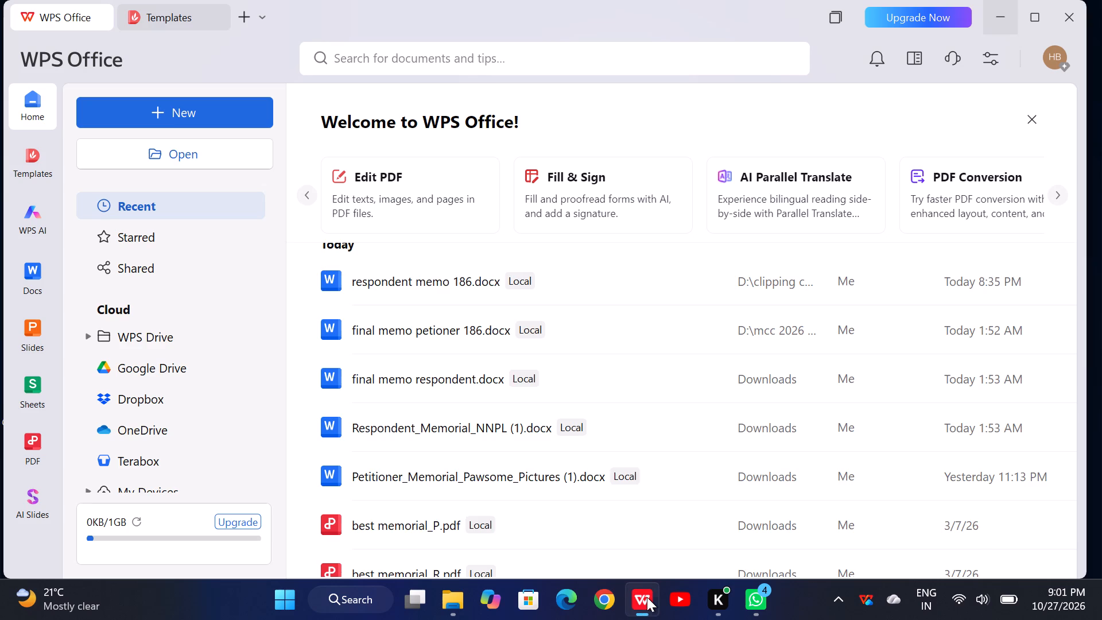
scroll(526, 431, up, 1)
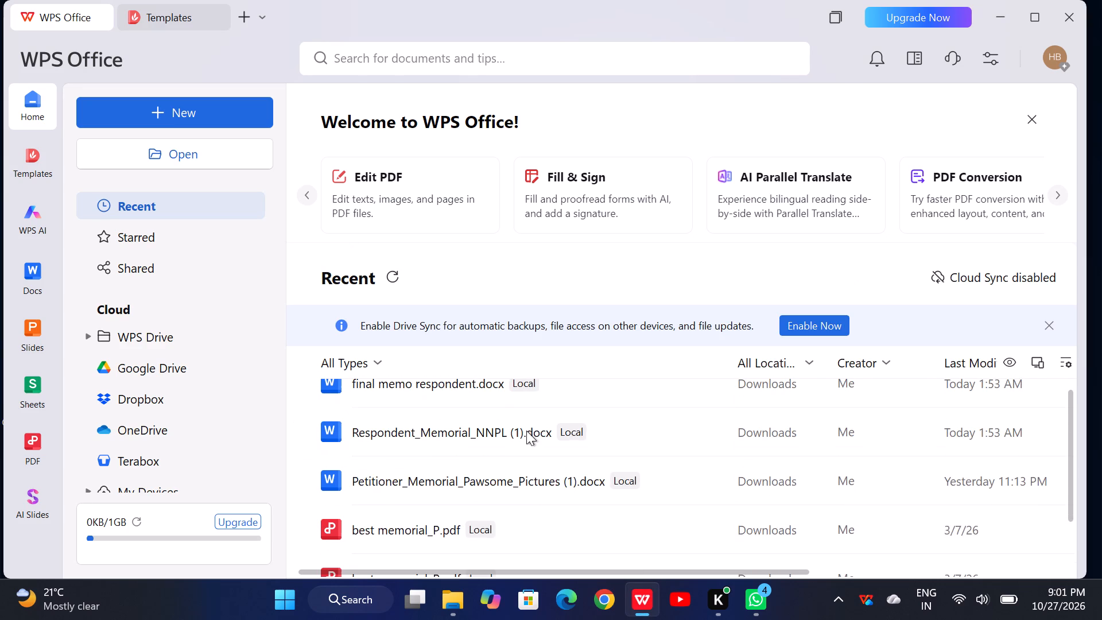
scroll(526, 431, up, 2)
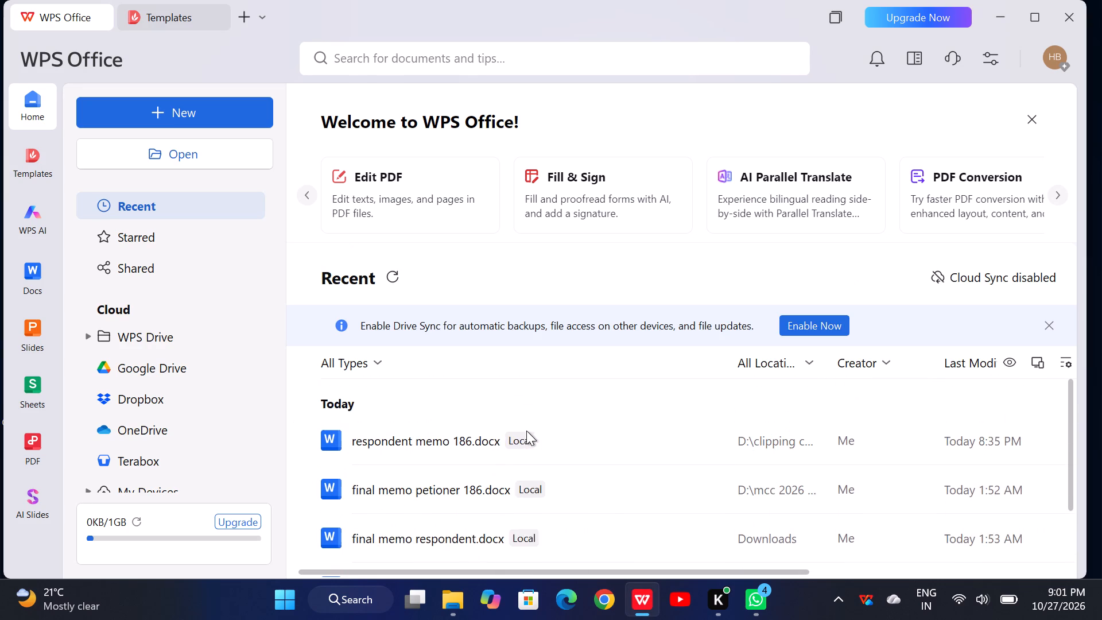
scroll(526, 431, up, 1)
scroll(526, 431, down, 5)
scroll(526, 431, up, 1)
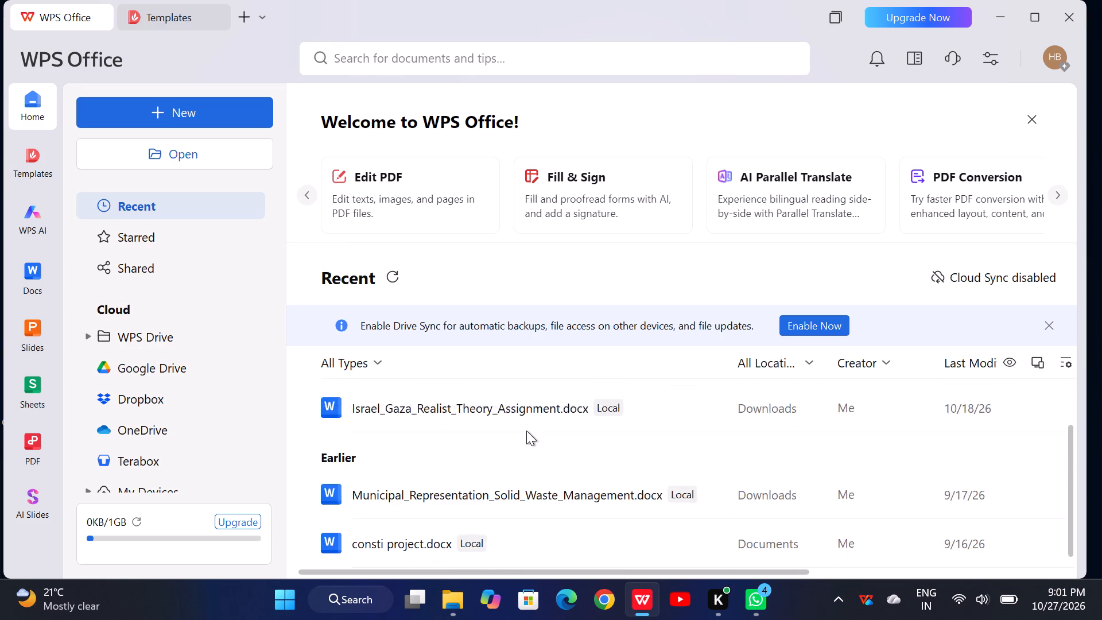
scroll(526, 431, up, 6)
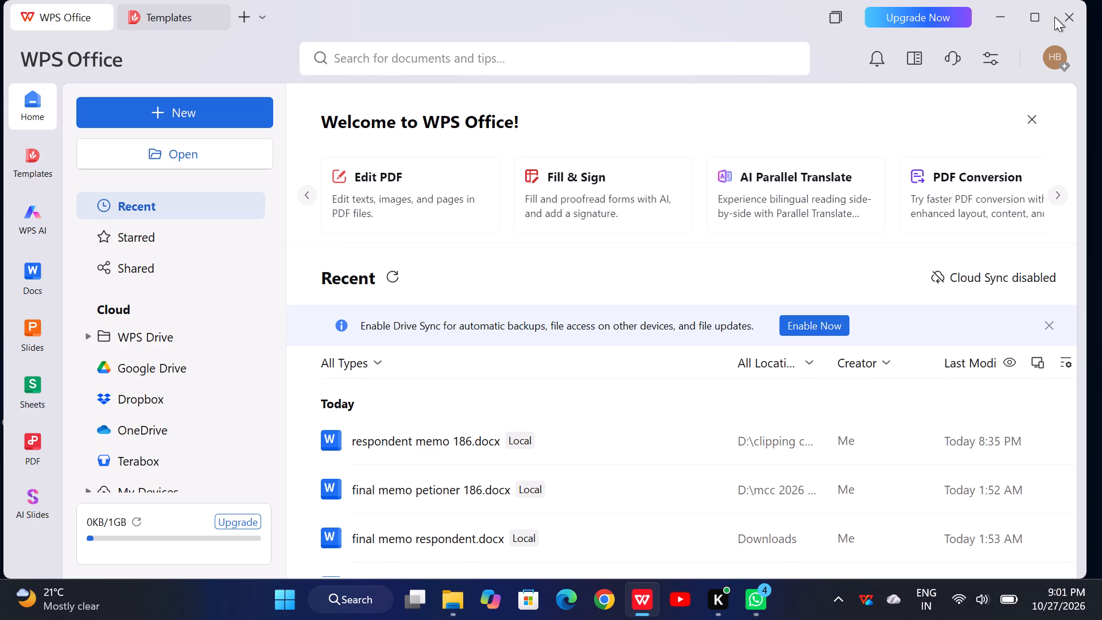
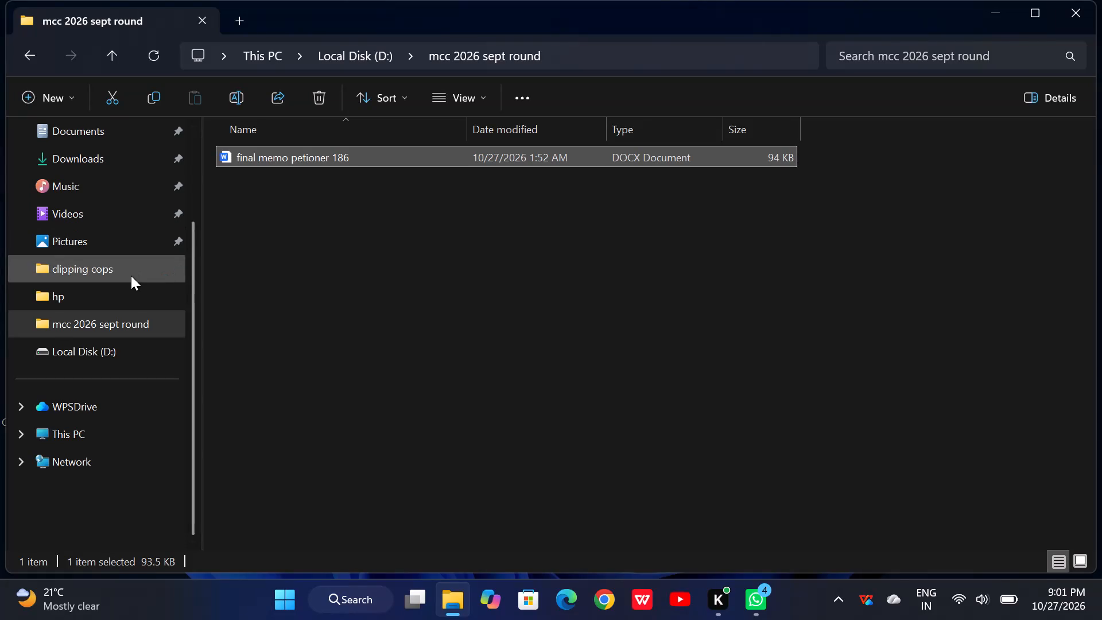
Switch to File Explorer and check the mcc 2026 sept round, hp, clipping cops and Desktop folders for the memorial documents.
scroll(302, 228, up, 5)
double_click(302, 228)
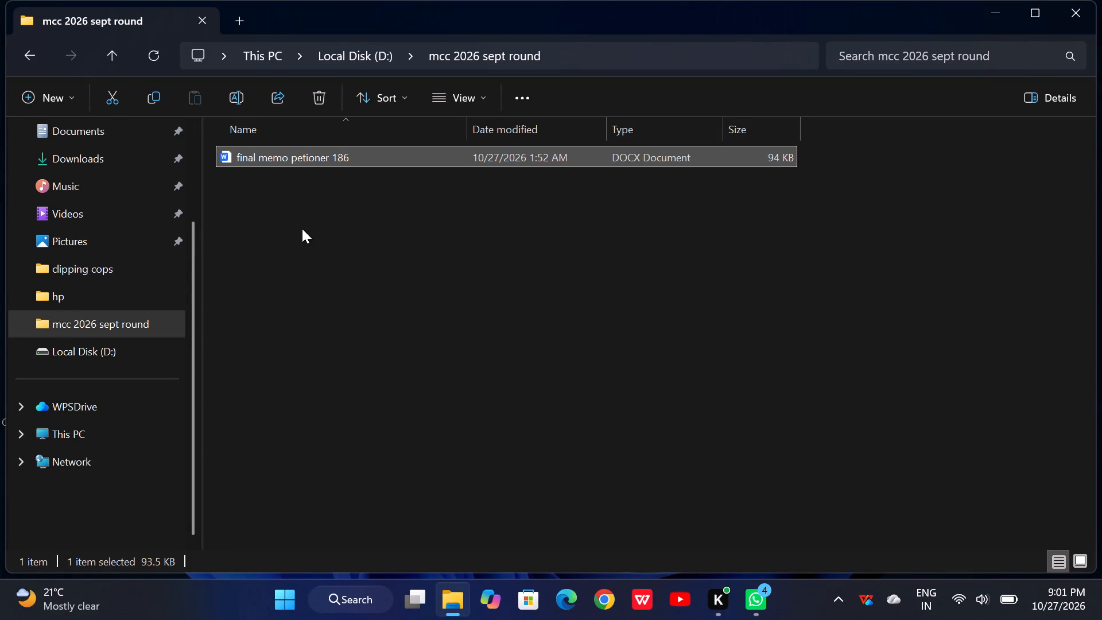
double_click(99, 325)
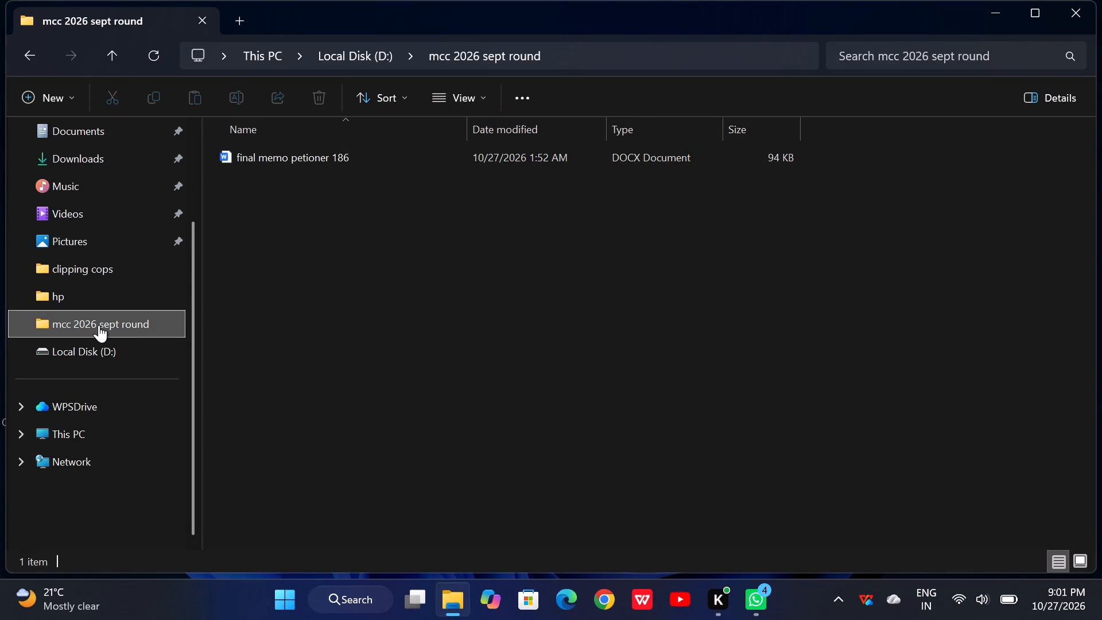
click(99, 297)
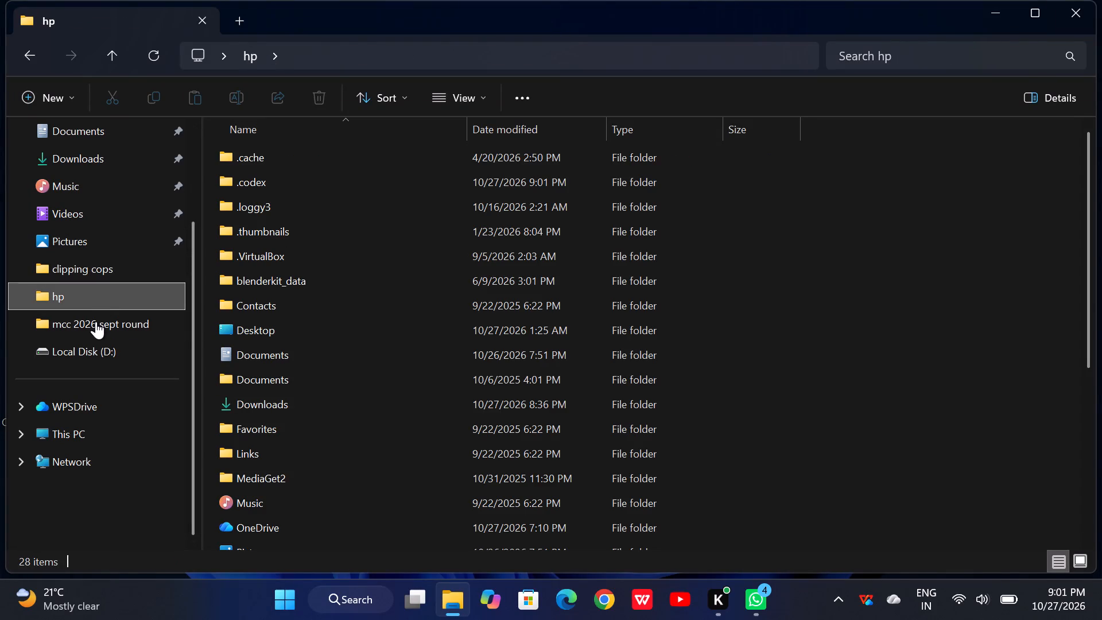
click(96, 321)
scroll(324, 189, up, 3)
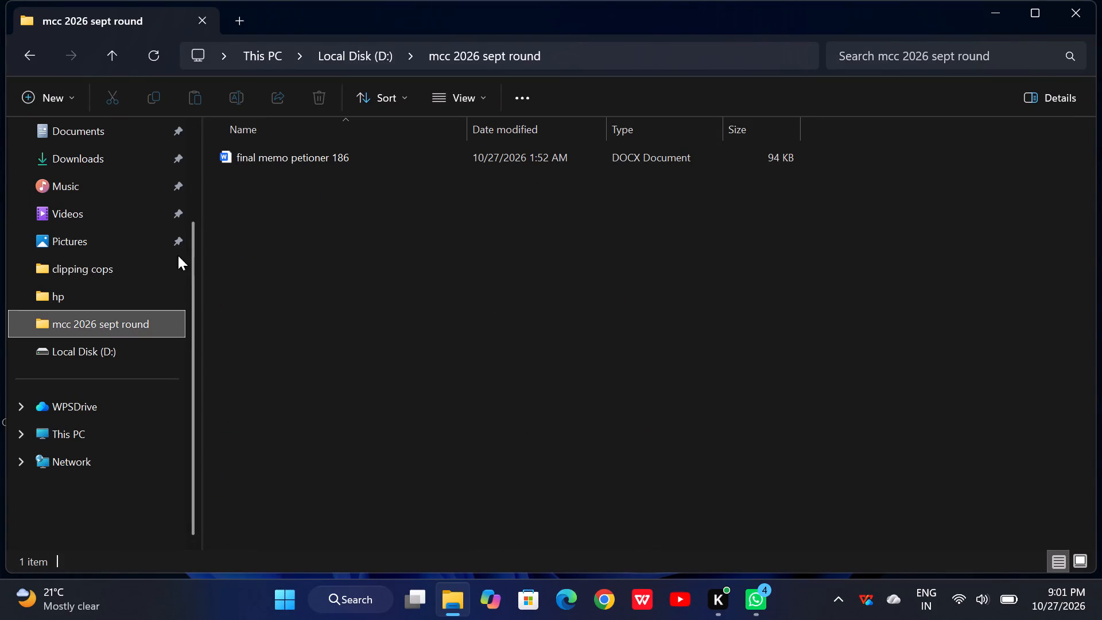
double_click(129, 270)
scroll(129, 270, up, 4)
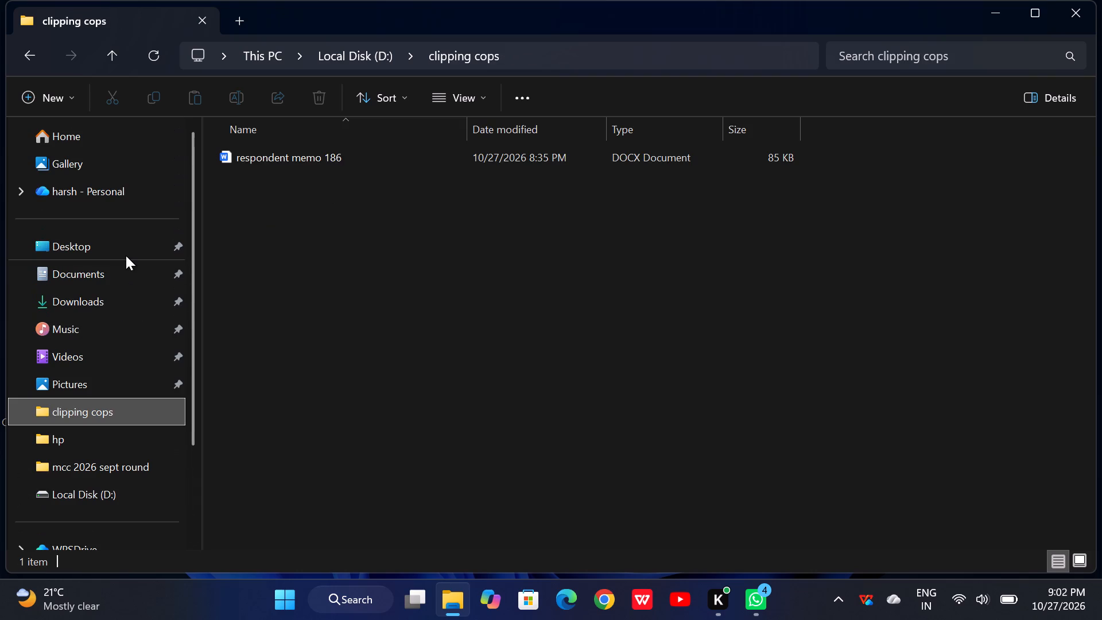
double_click(126, 253)
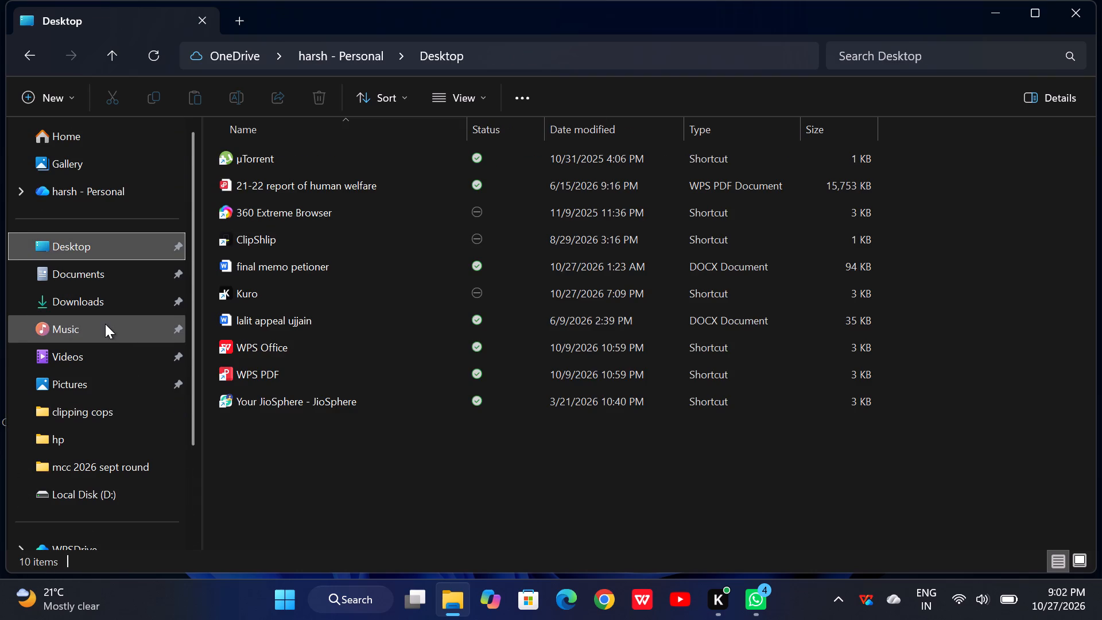
Find the document "final memo respondent" in the Downloads folder and open it in WPS Office.
double_click(105, 303)
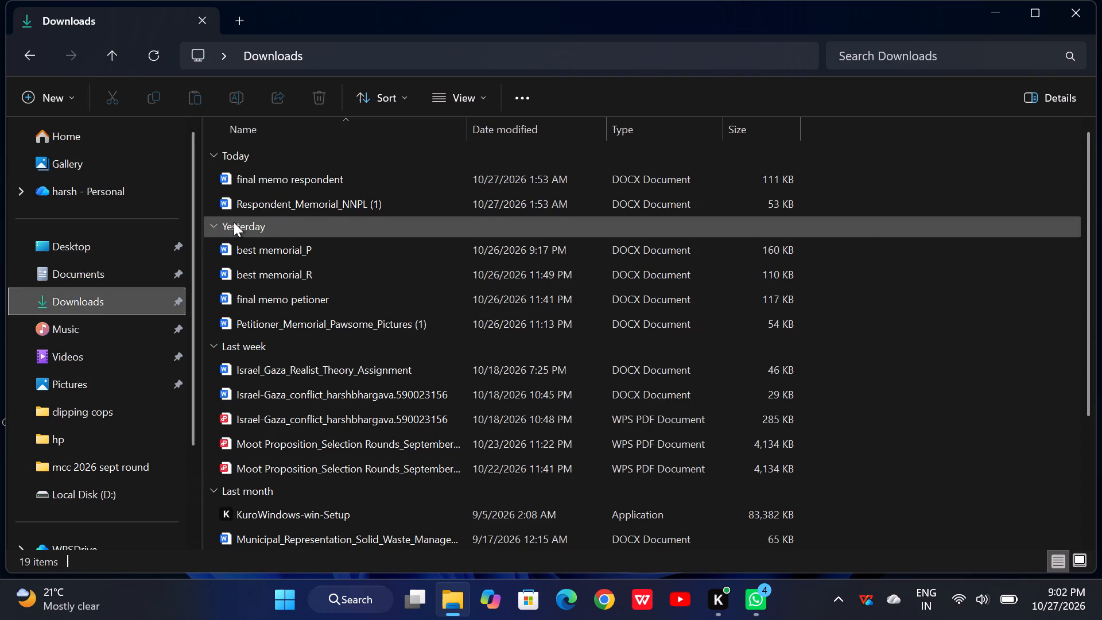
scroll(234, 222, down, 1)
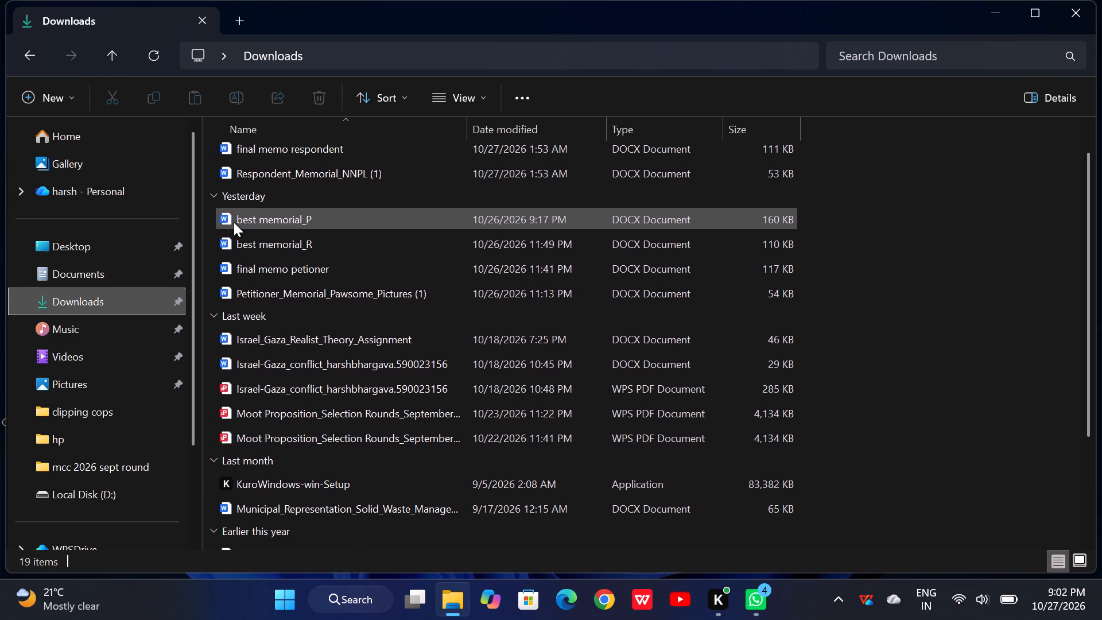
scroll(234, 222, down, 1)
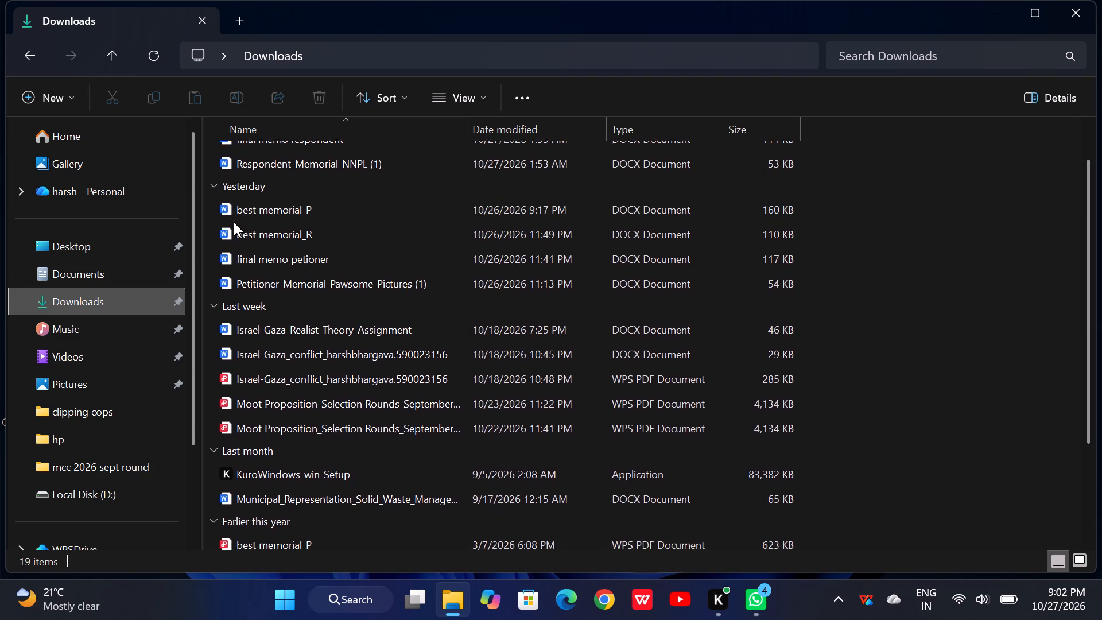
scroll(234, 222, down, 3)
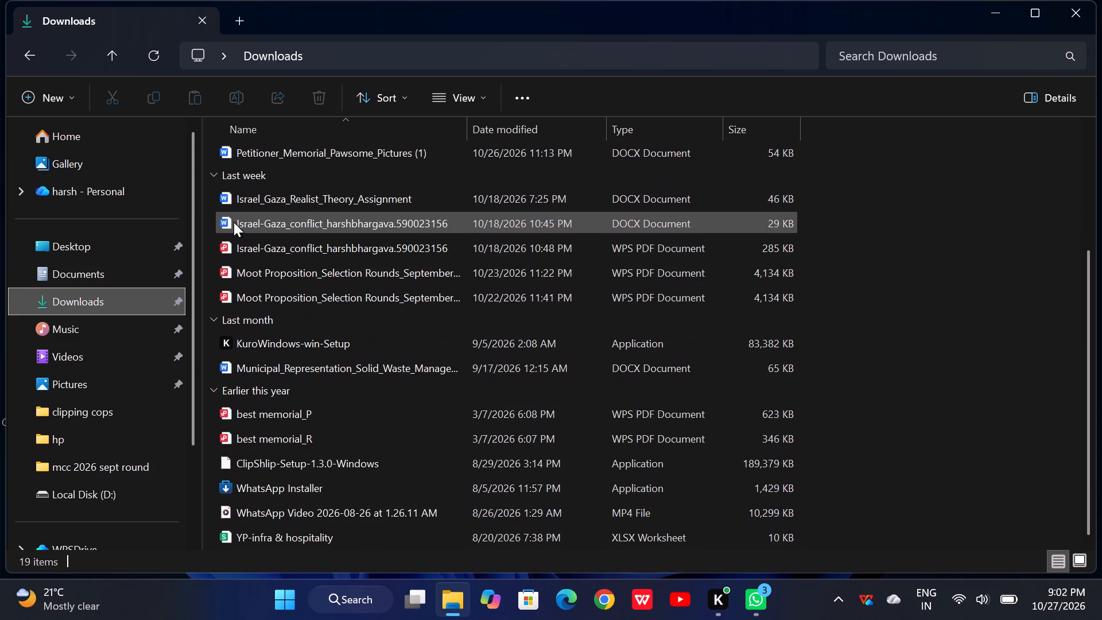
scroll(234, 222, up, 5)
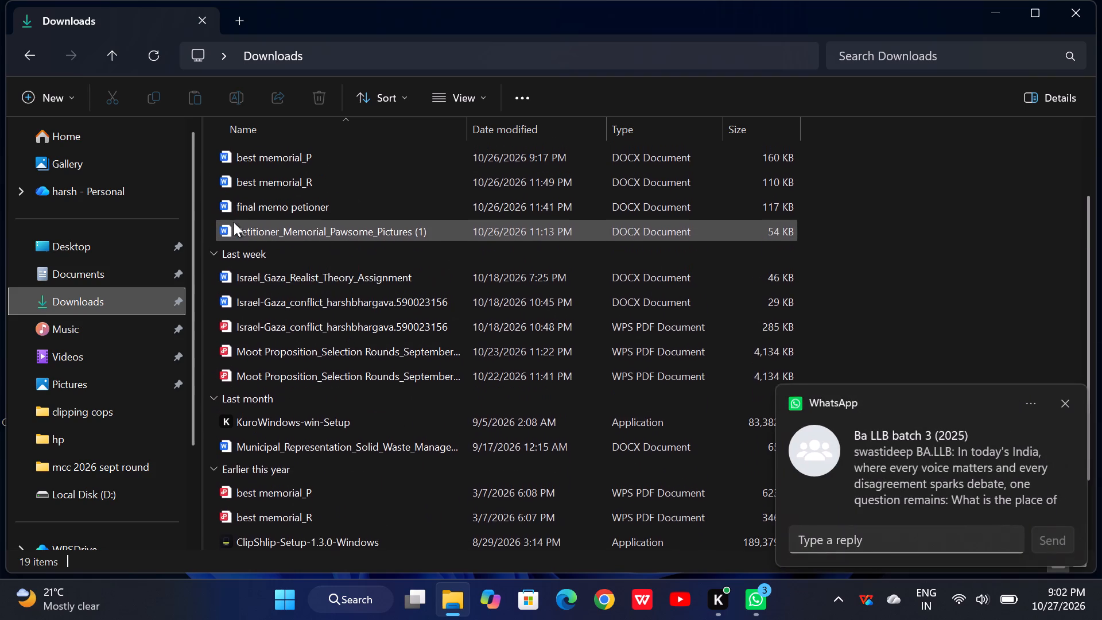
scroll(234, 222, up, 2)
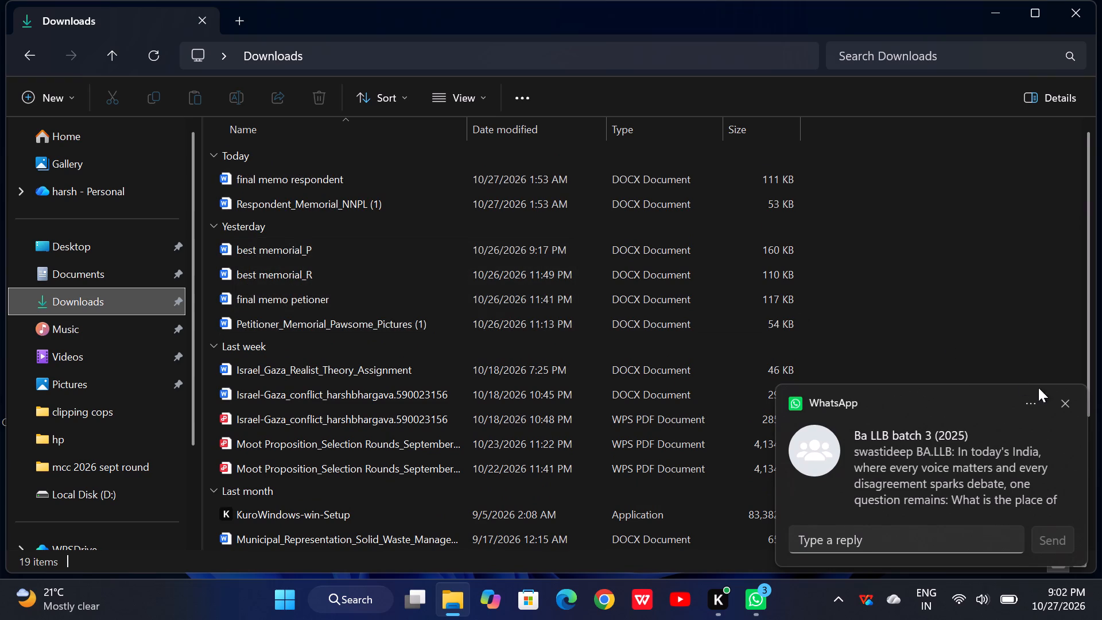
click(1066, 401)
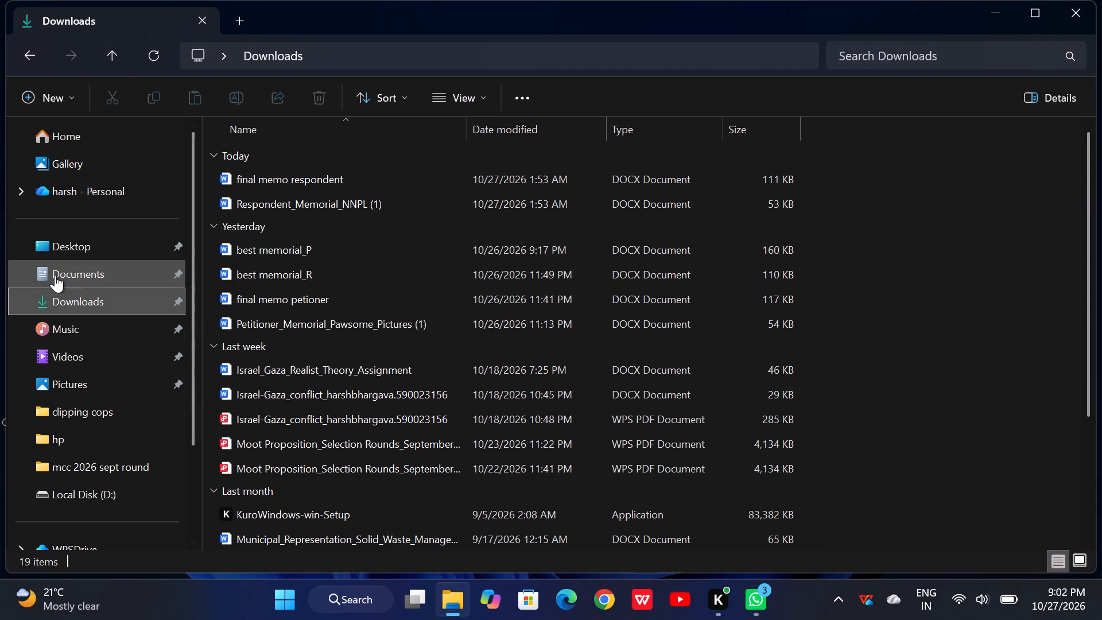
double_click(290, 181)
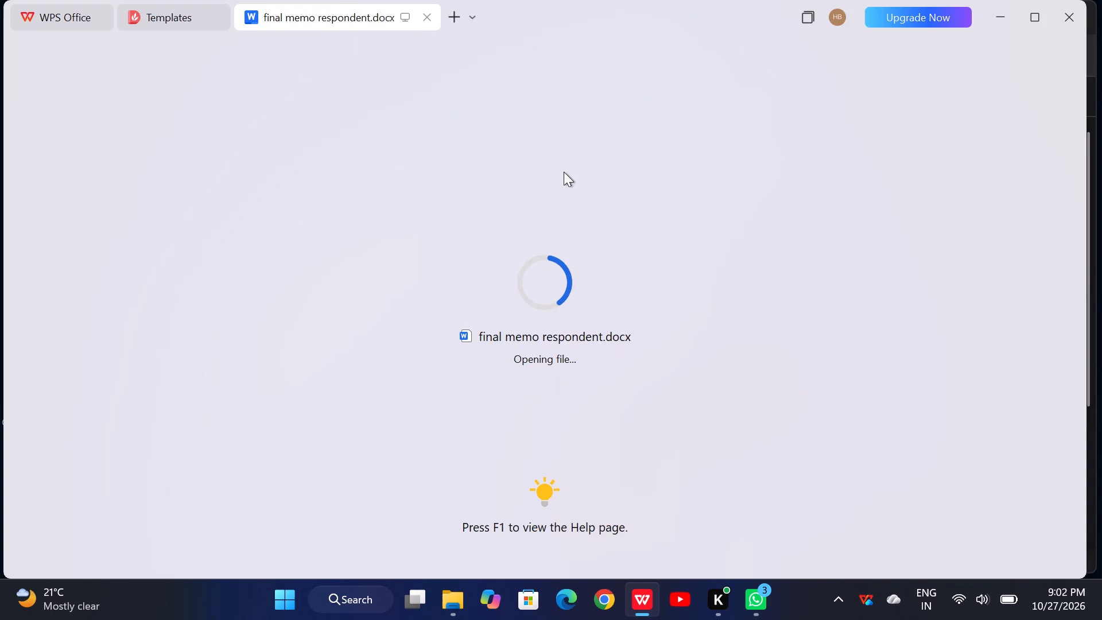
Read through the respondent memorial from the cover page through the facts and issues to the Summary of Arguments.
scroll(545, 343, down, 5)
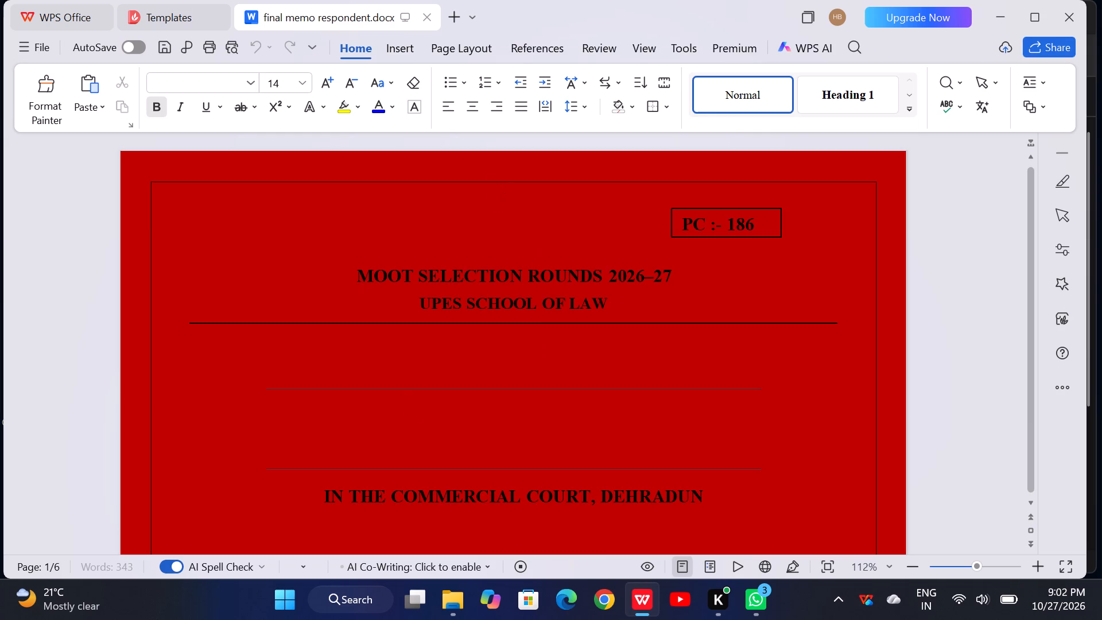
scroll(545, 343, down, 13)
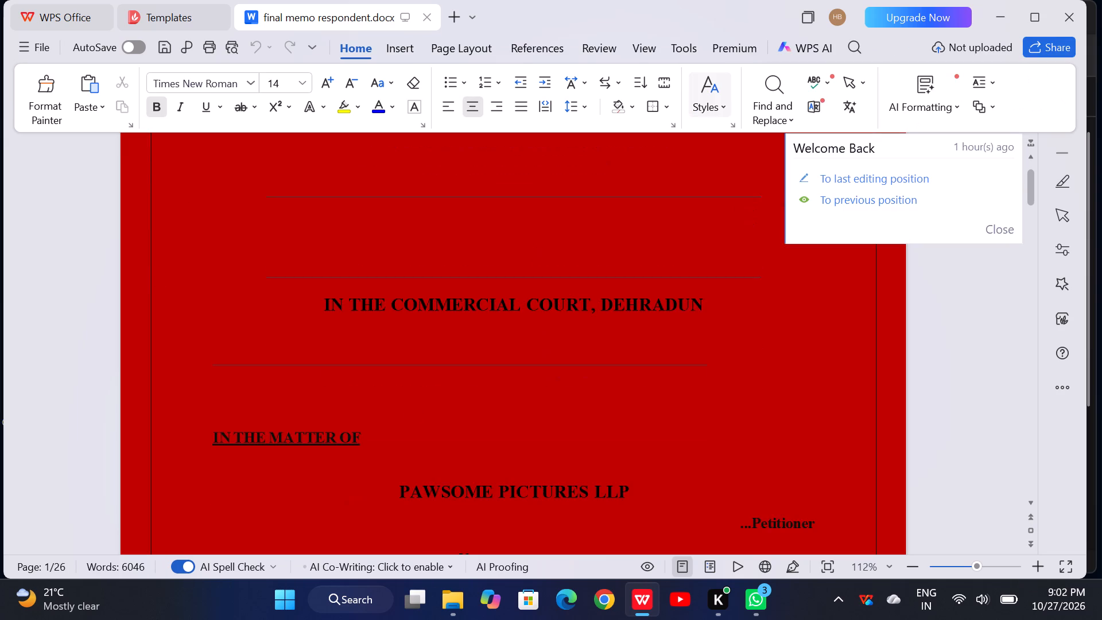
scroll(545, 343, down, 19)
scroll(545, 343, down, 6)
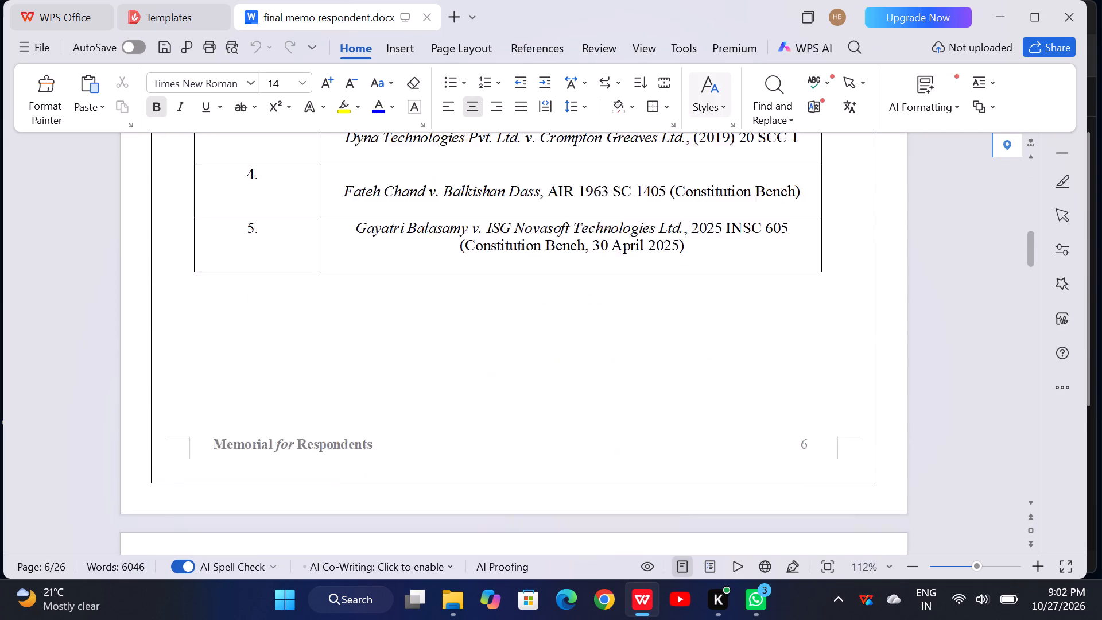
scroll(545, 343, down, 11)
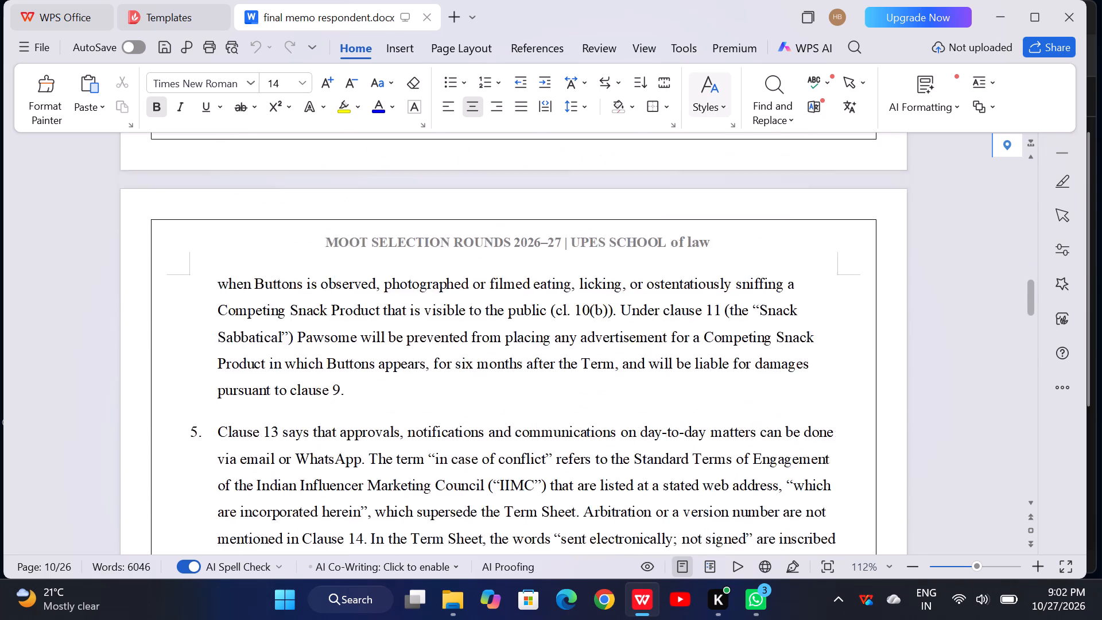
scroll(545, 343, down, 11)
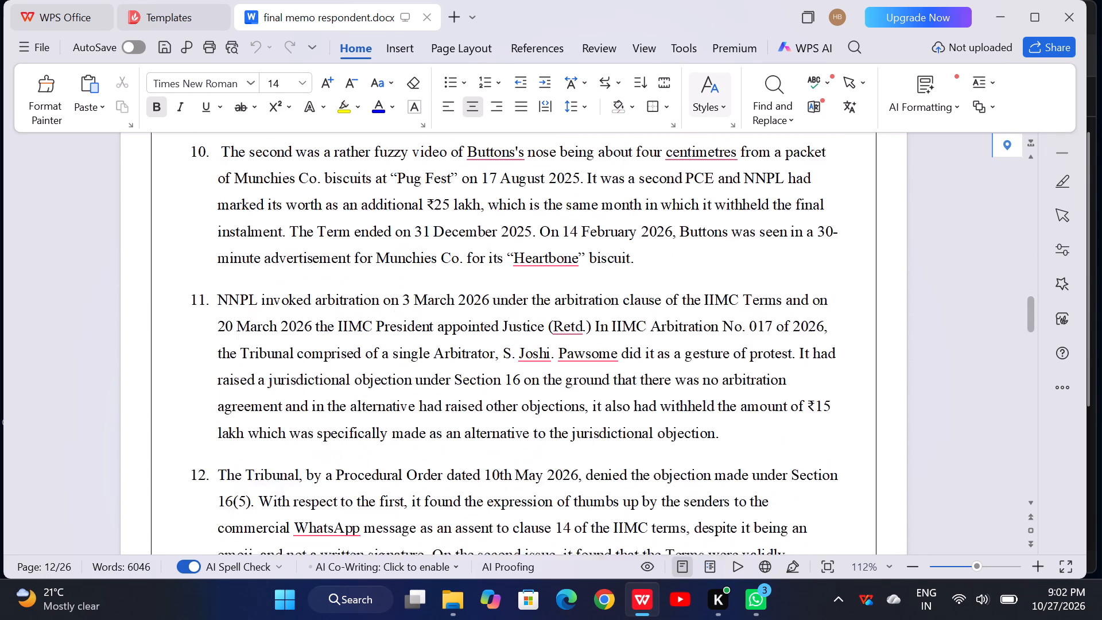
scroll(545, 343, down, 10)
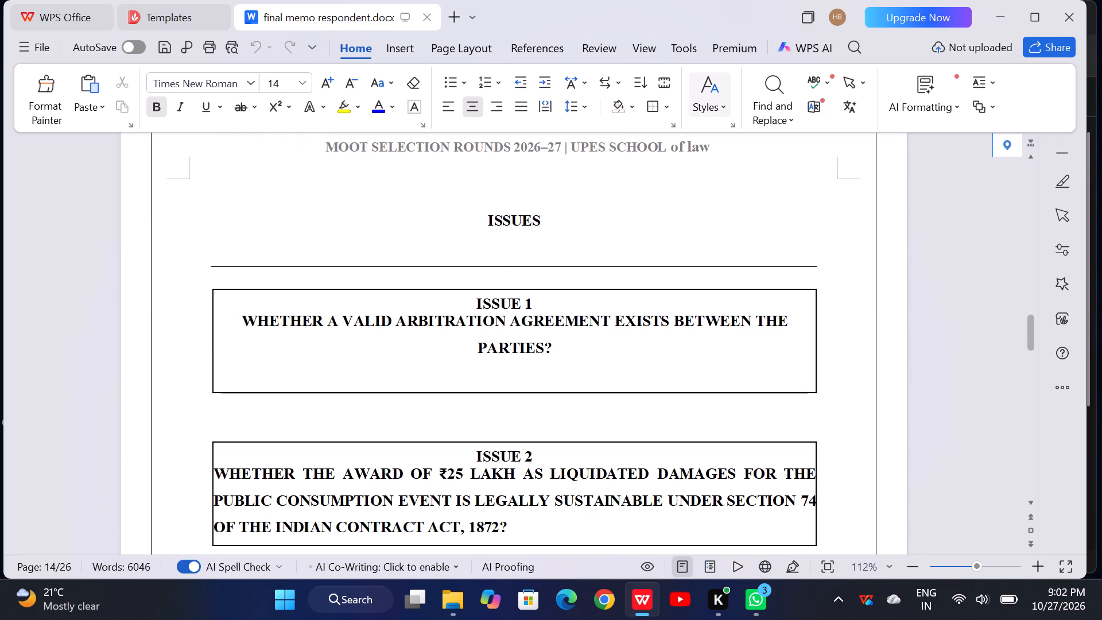
scroll(545, 343, down, 12)
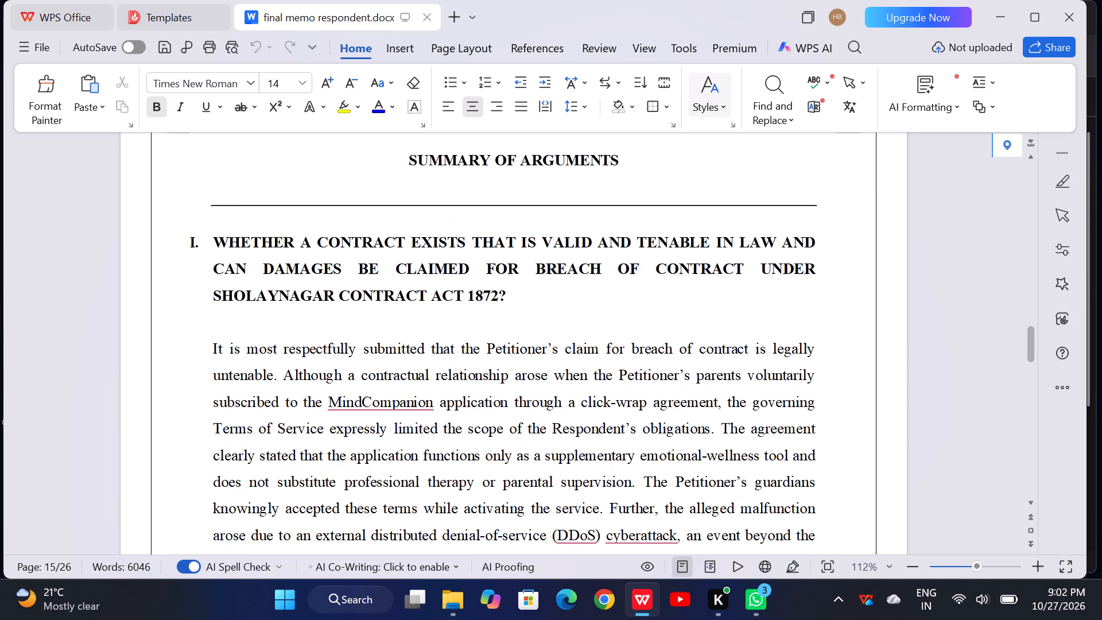
scroll(545, 343, down, 2)
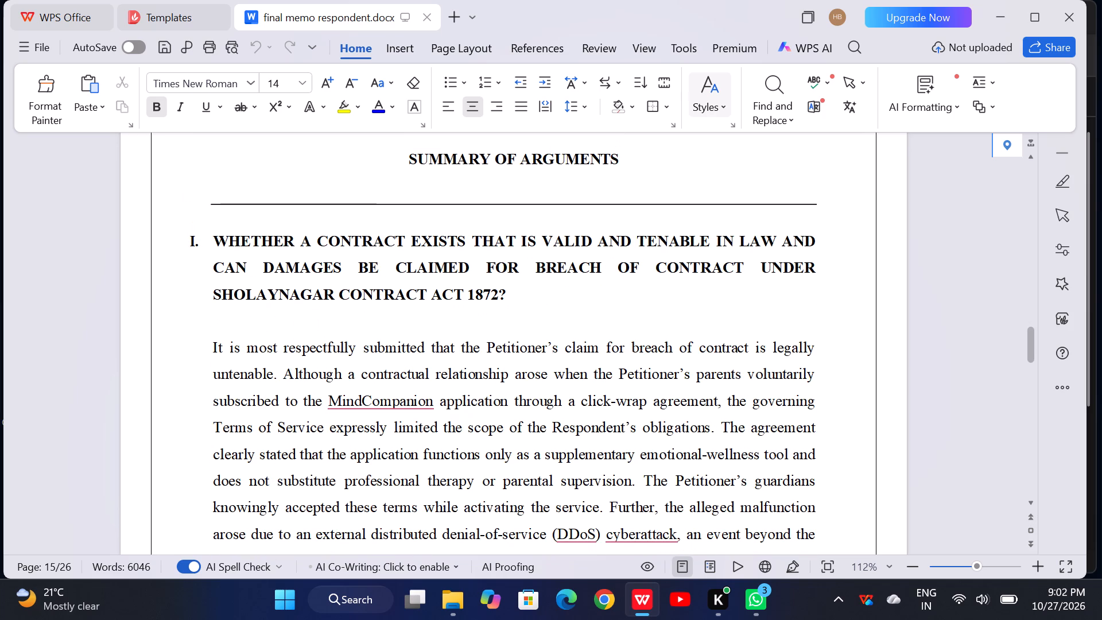
Skim the arguments in final memo respondent.docx to check whether it is the required memorial, and close the document.
scroll(545, 343, down, 3)
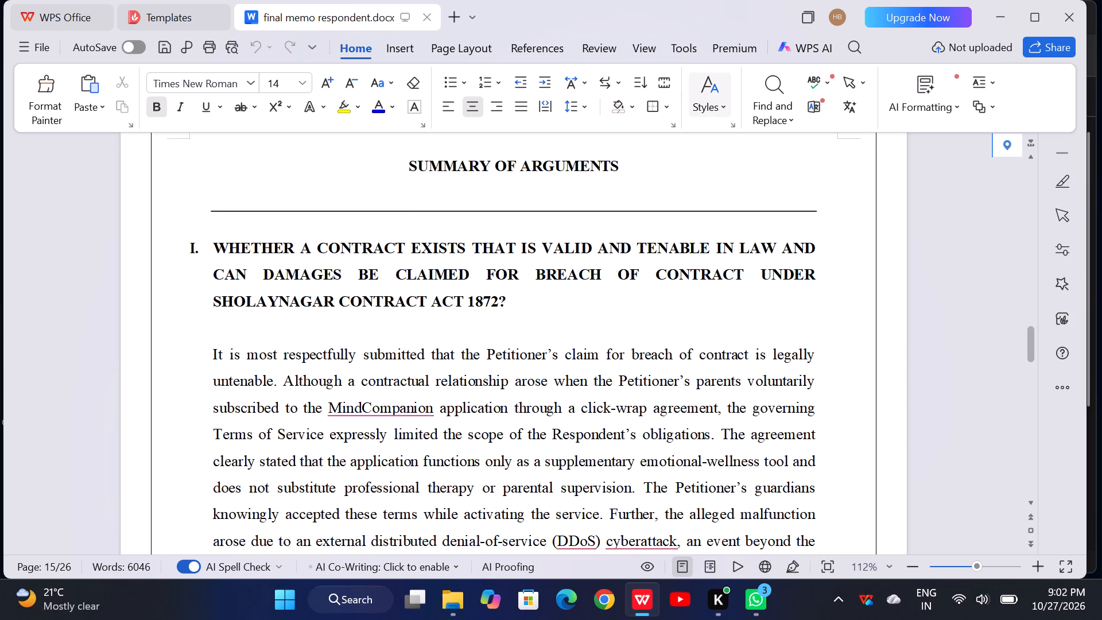
scroll(545, 343, down, 2)
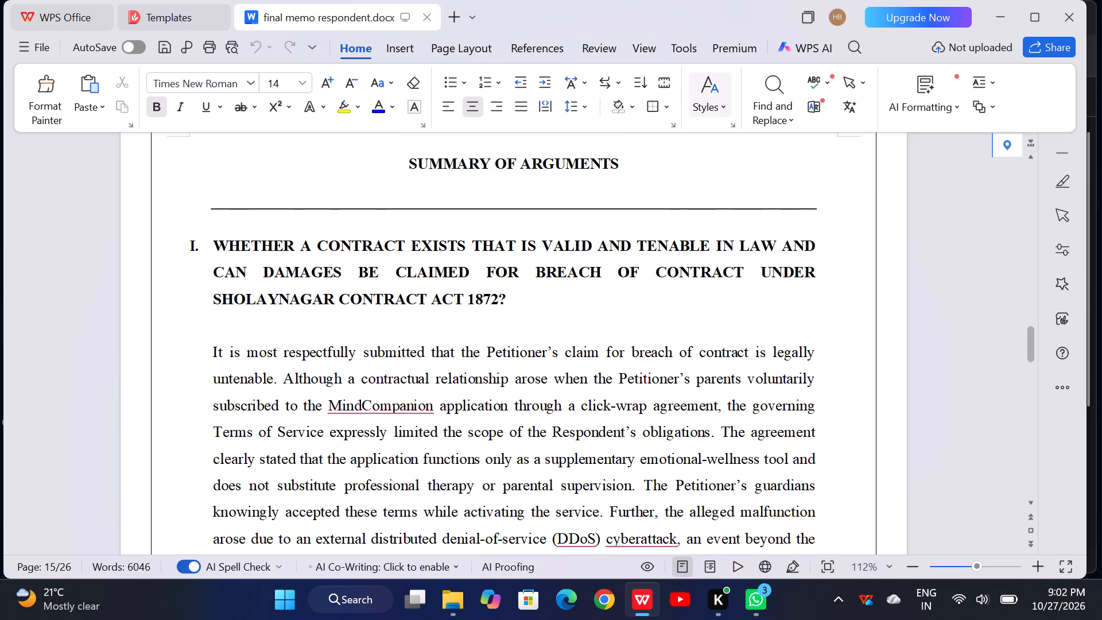
scroll(545, 343, down, 15)
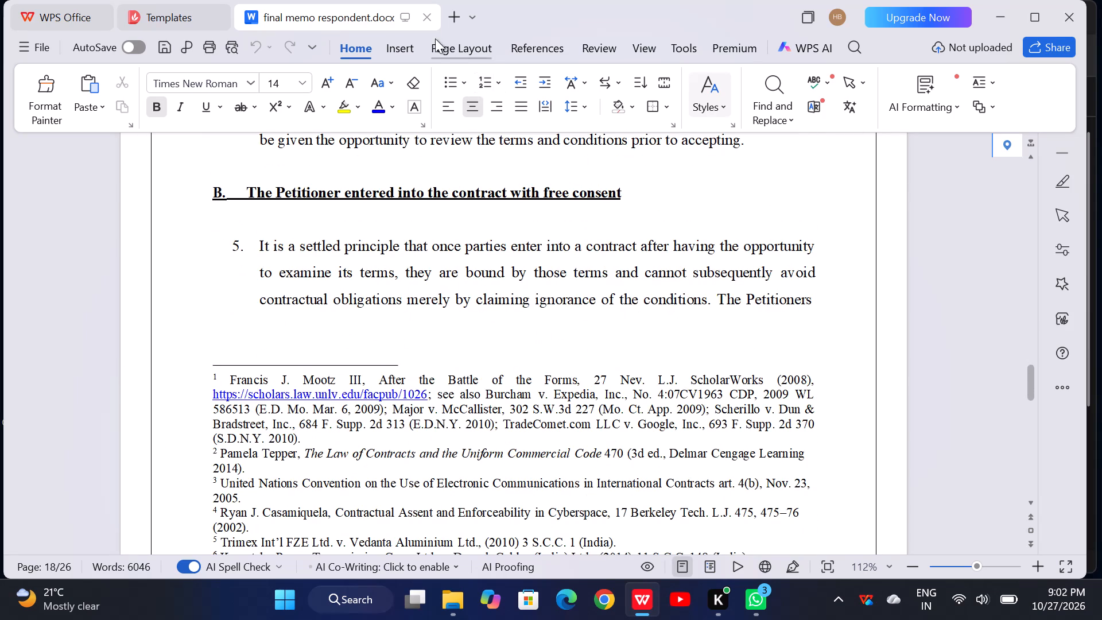
click(429, 13)
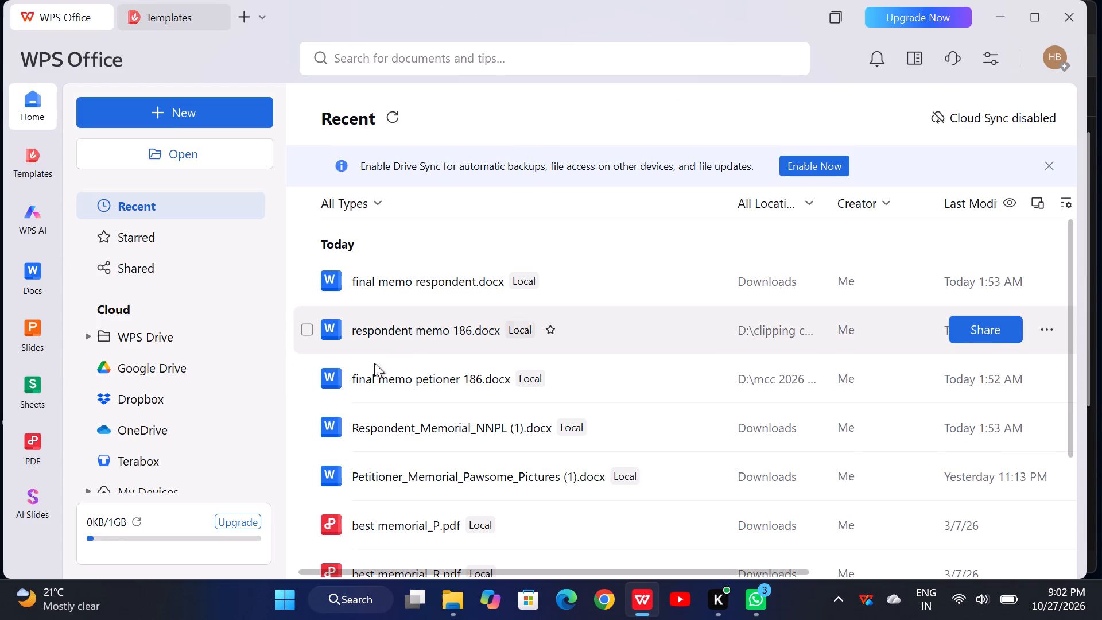
Open respondent memo 186.docx from the list of recent documents.
scroll(457, 489, down, 1)
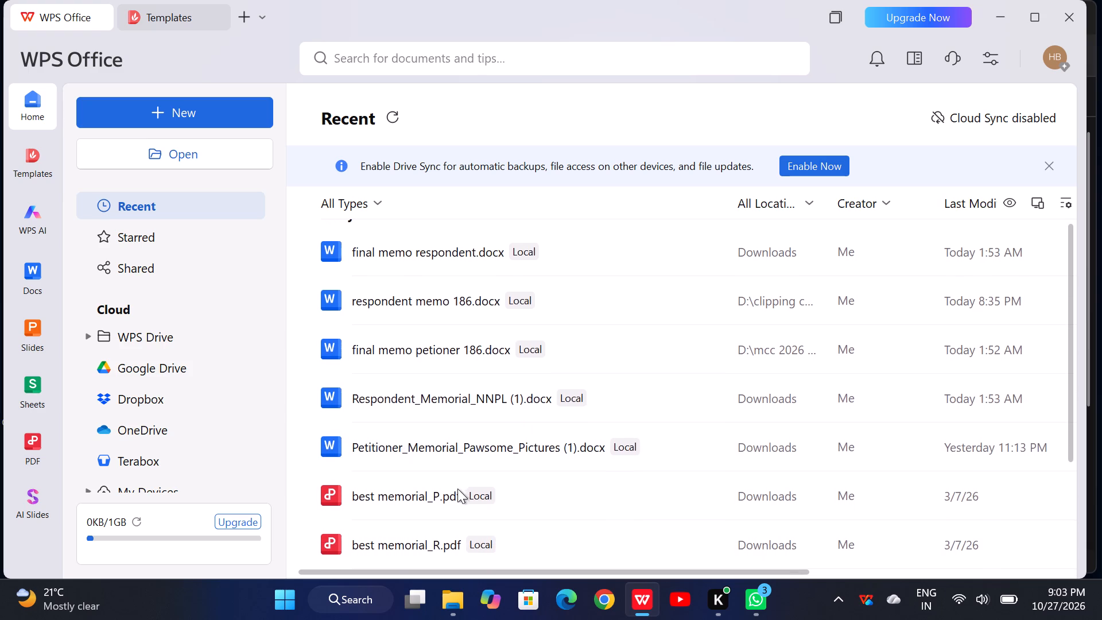
scroll(457, 489, down, 1)
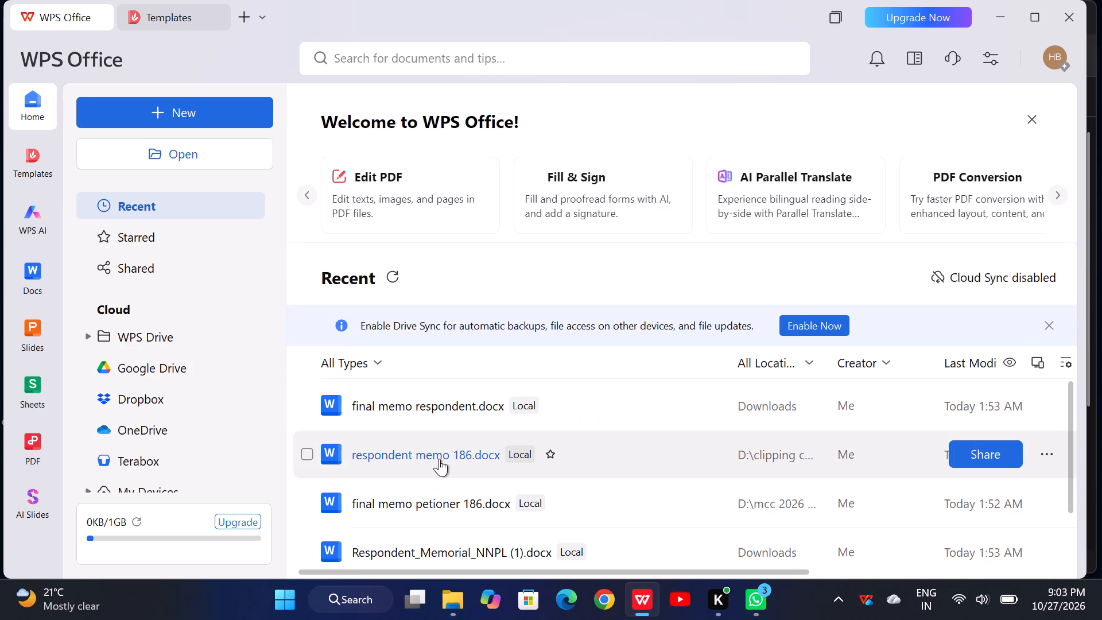
double_click(439, 459)
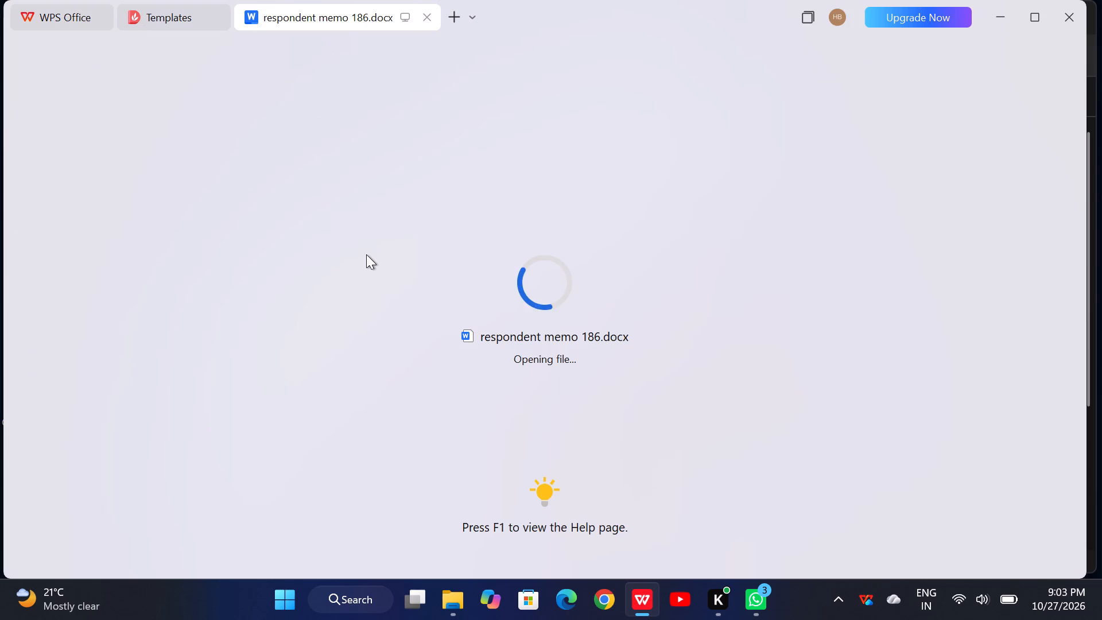
Read through respondent memo 186.docx from the cover page to the prayer and signature block on the last page.
scroll(492, 347, down, 7)
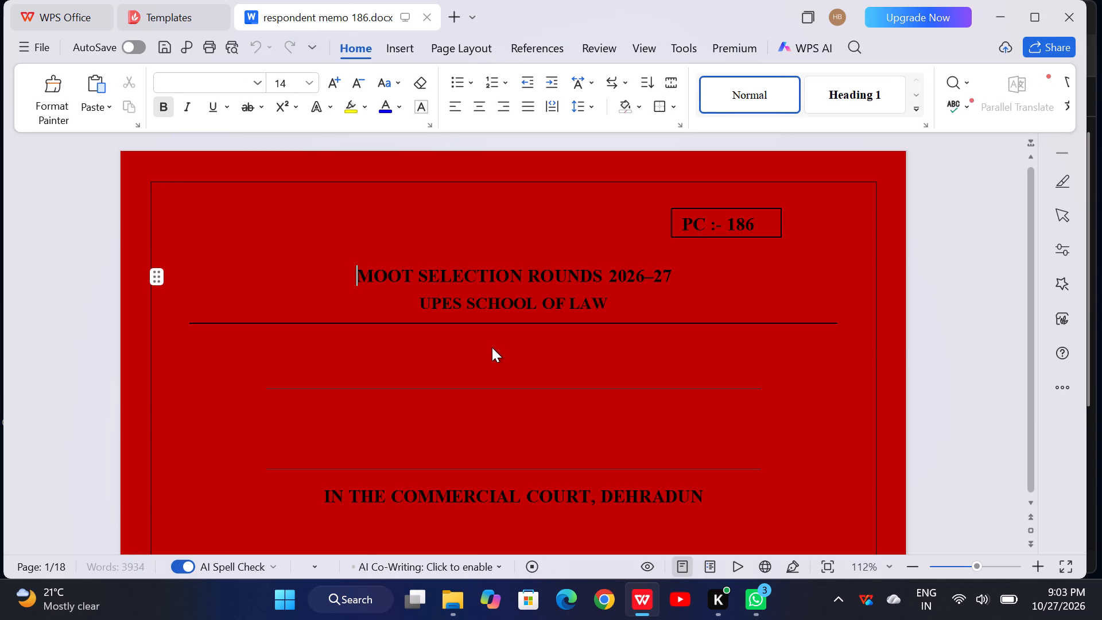
scroll(492, 347, down, 14)
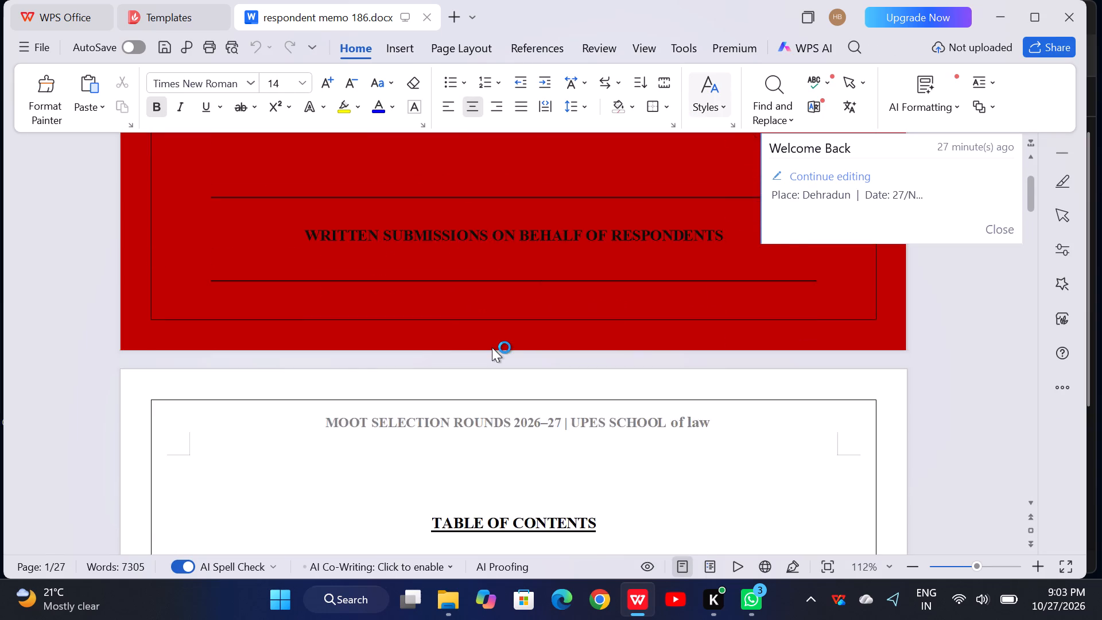
scroll(492, 347, down, 20)
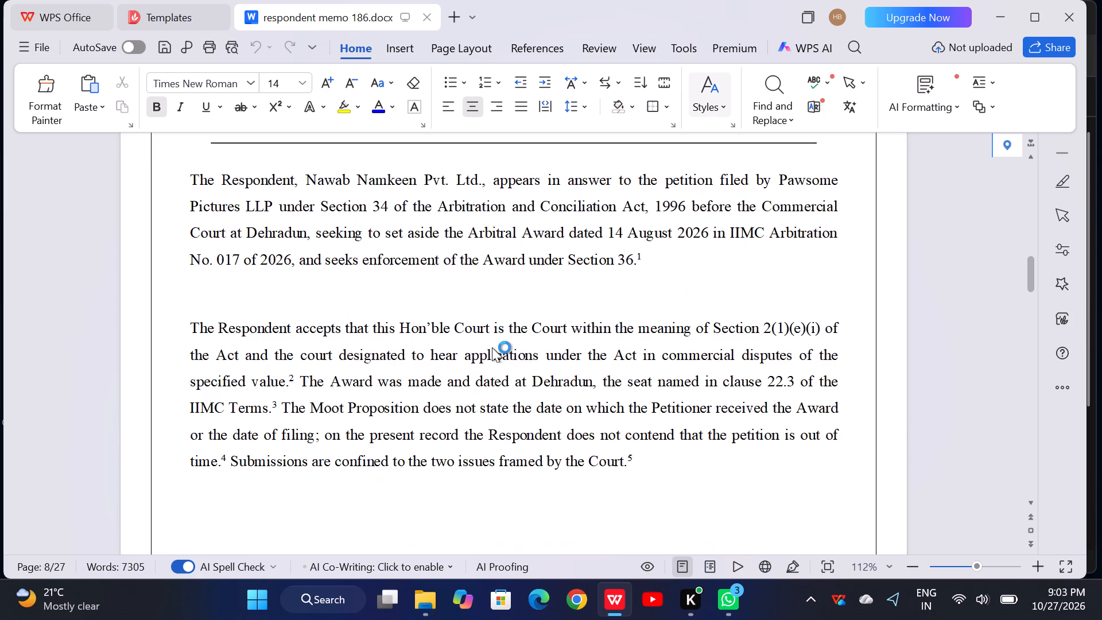
scroll(492, 347, down, 13)
scroll(492, 347, up, 1)
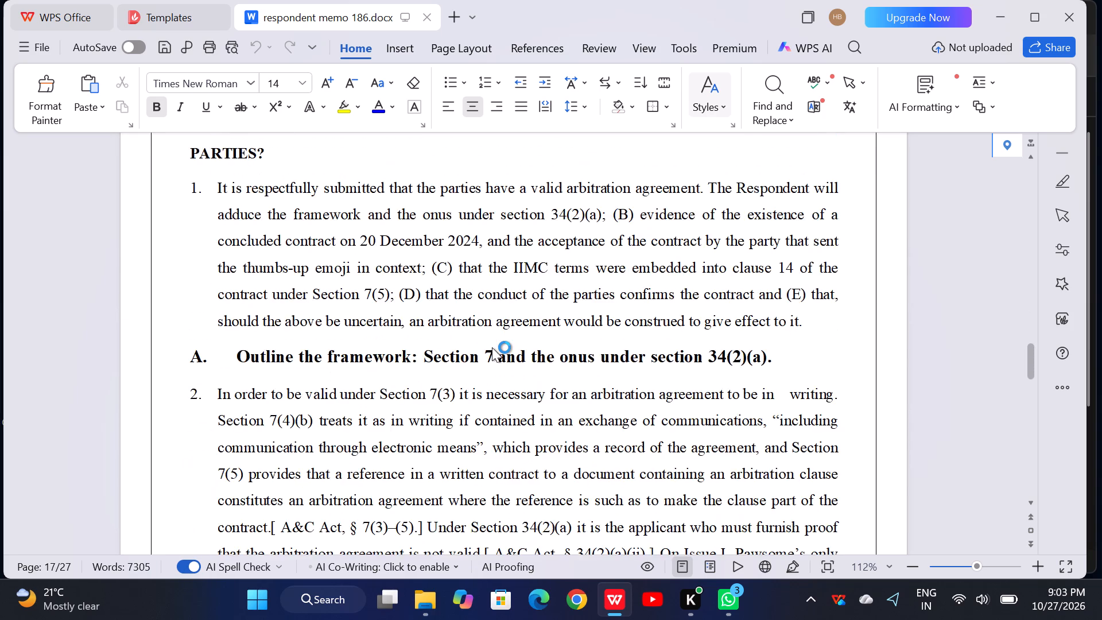
scroll(492, 347, up, 2)
scroll(492, 347, down, 1)
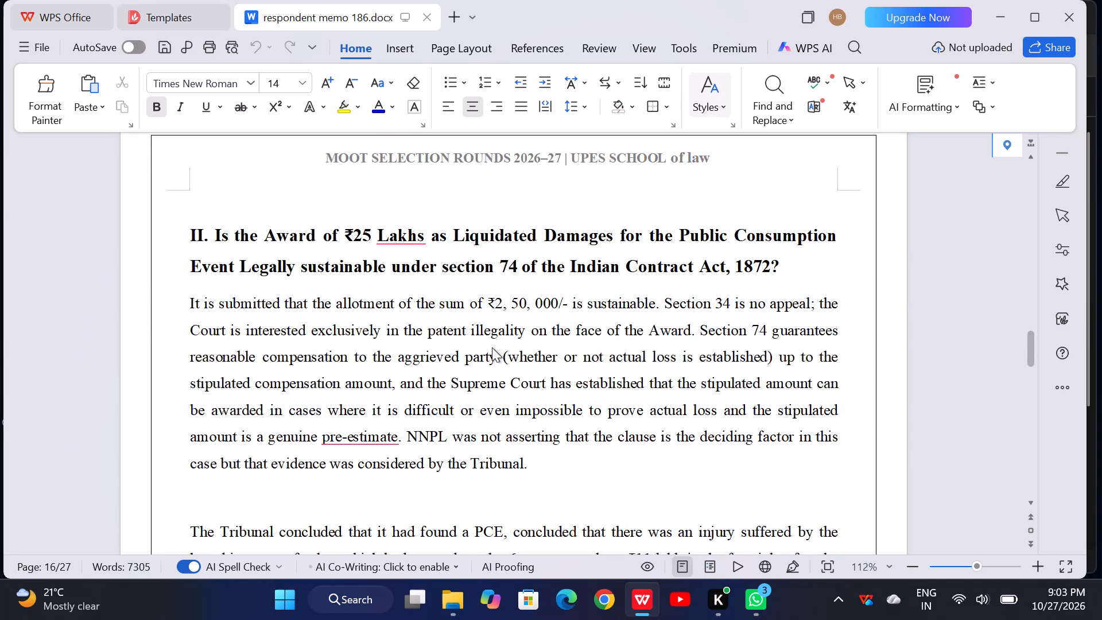
scroll(492, 347, down, 11)
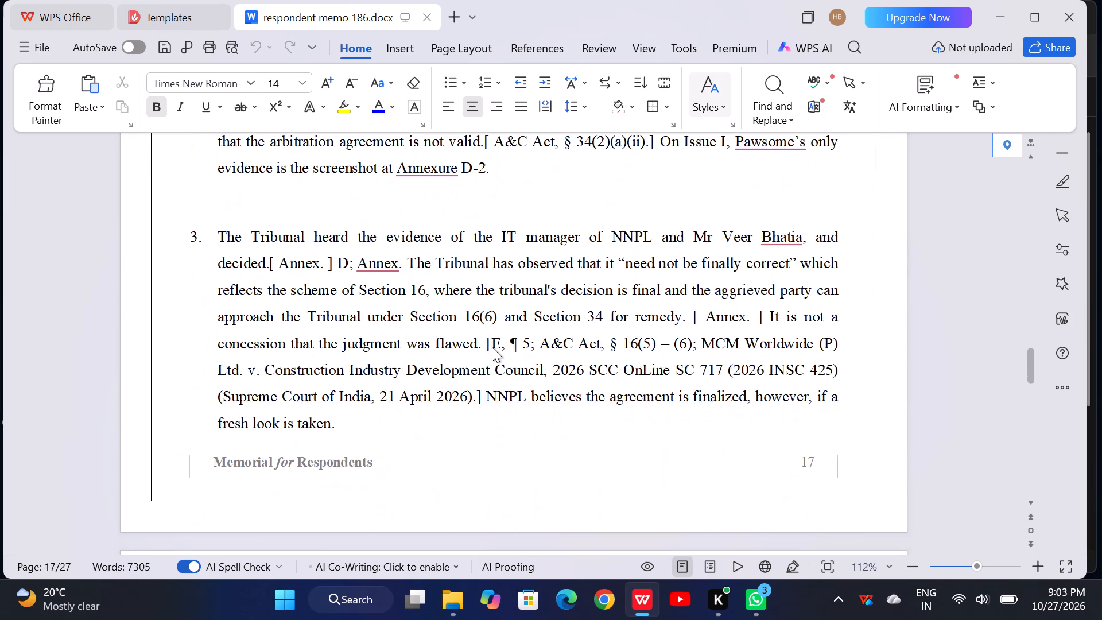
scroll(492, 347, down, 15)
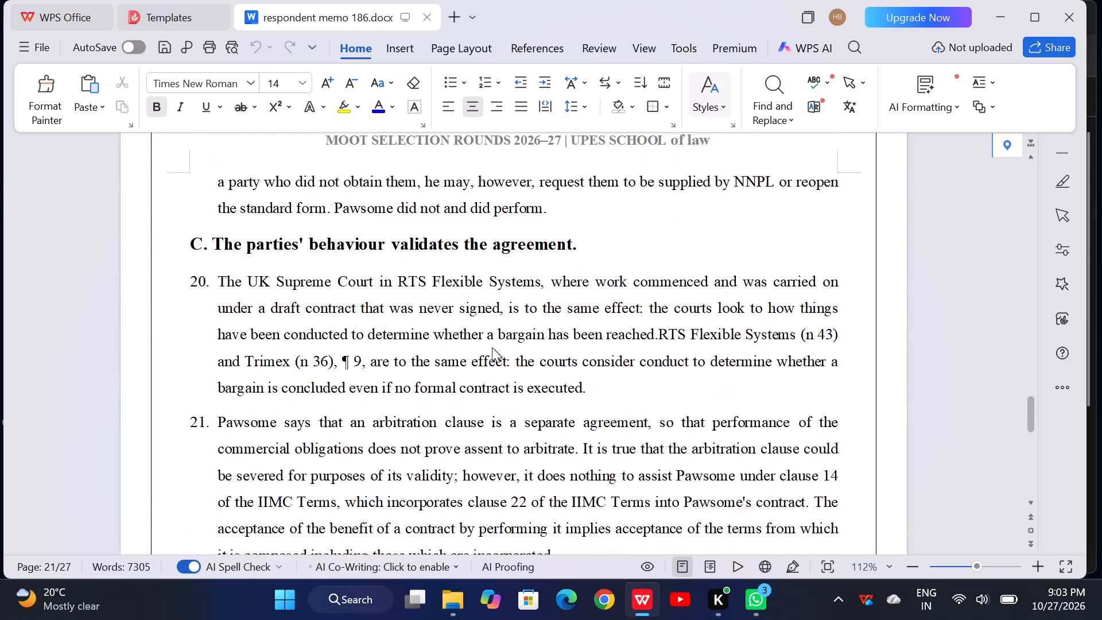
scroll(492, 347, down, 9)
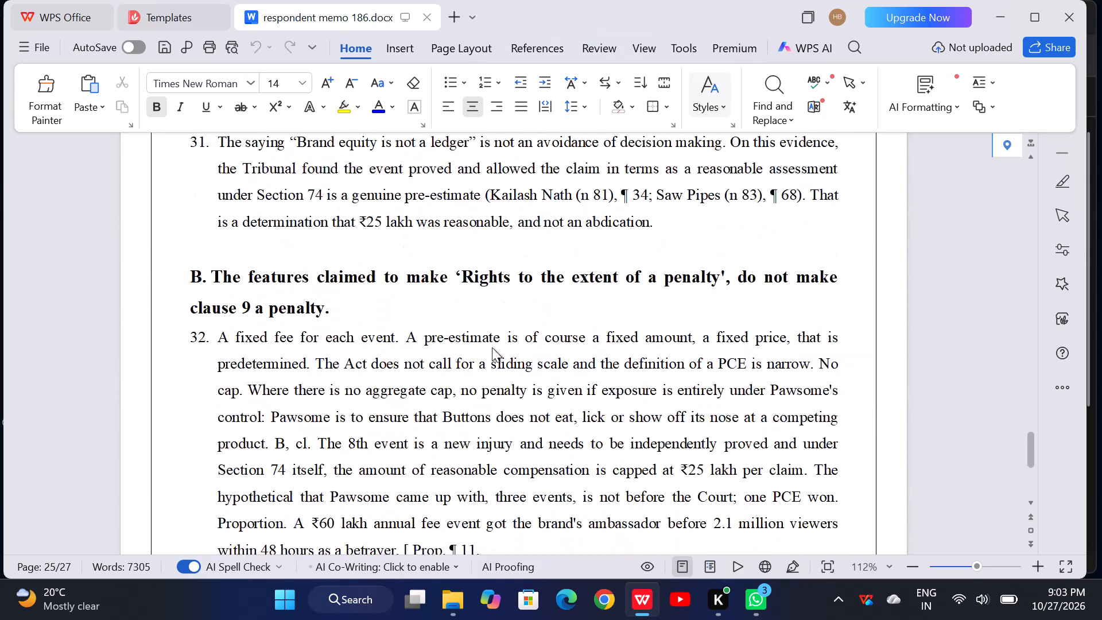
scroll(492, 347, down, 9)
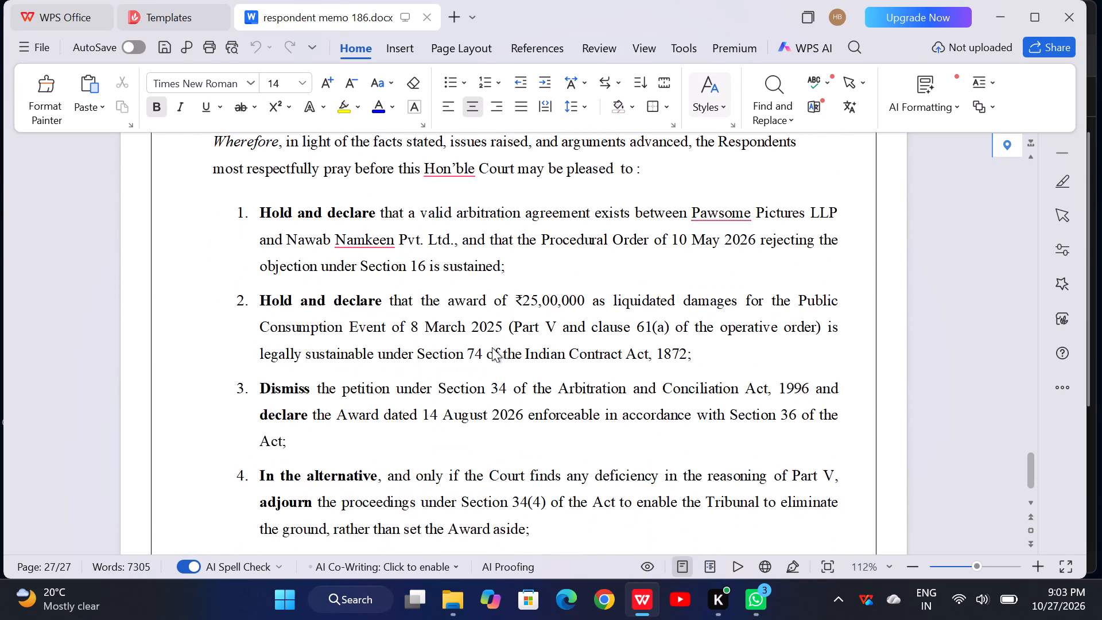
scroll(492, 347, down, 8)
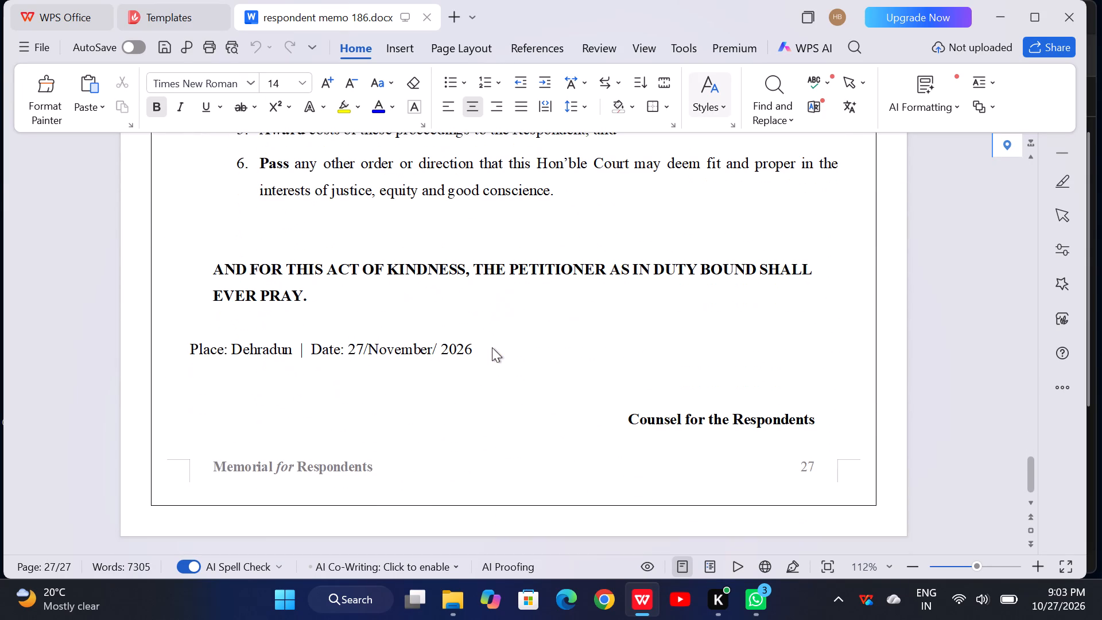
Save respondent memo 186.docx under its current name.
click(40, 57)
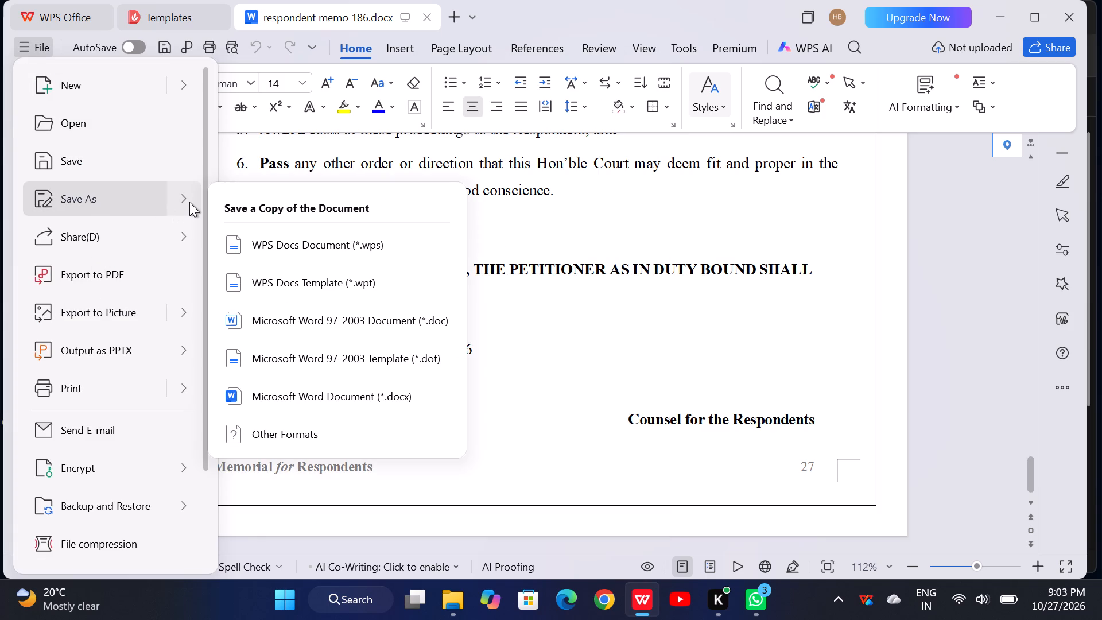
click(112, 163)
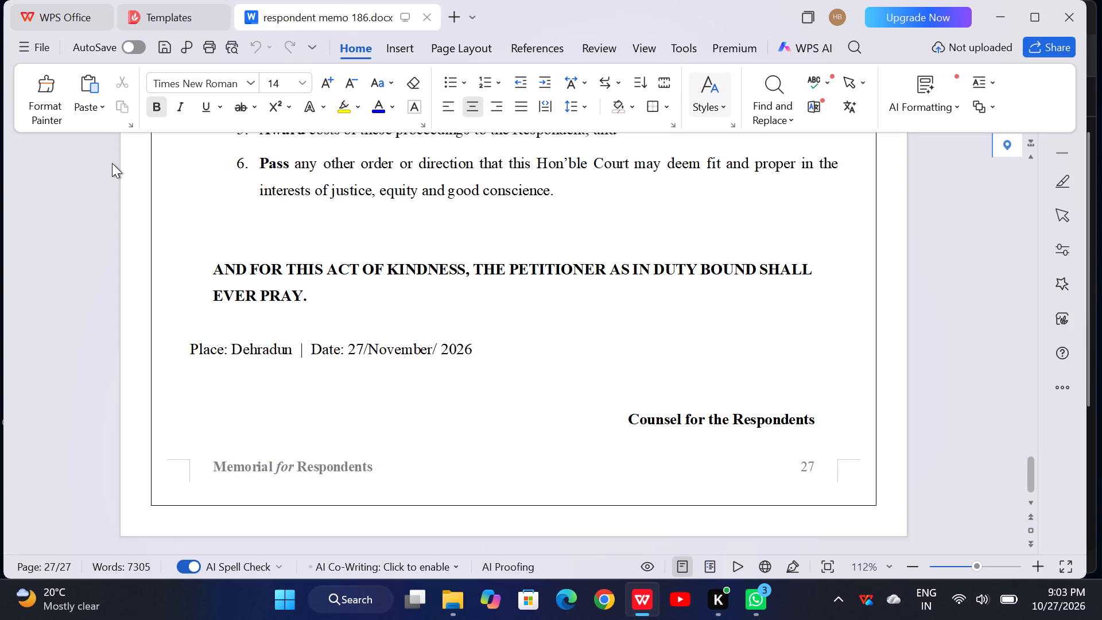
Save a copy of the memo as "final respondent memo 186.docx" in the "mcc 2026 sept round" folder on drive D.
drag(30, 59, 28, 51)
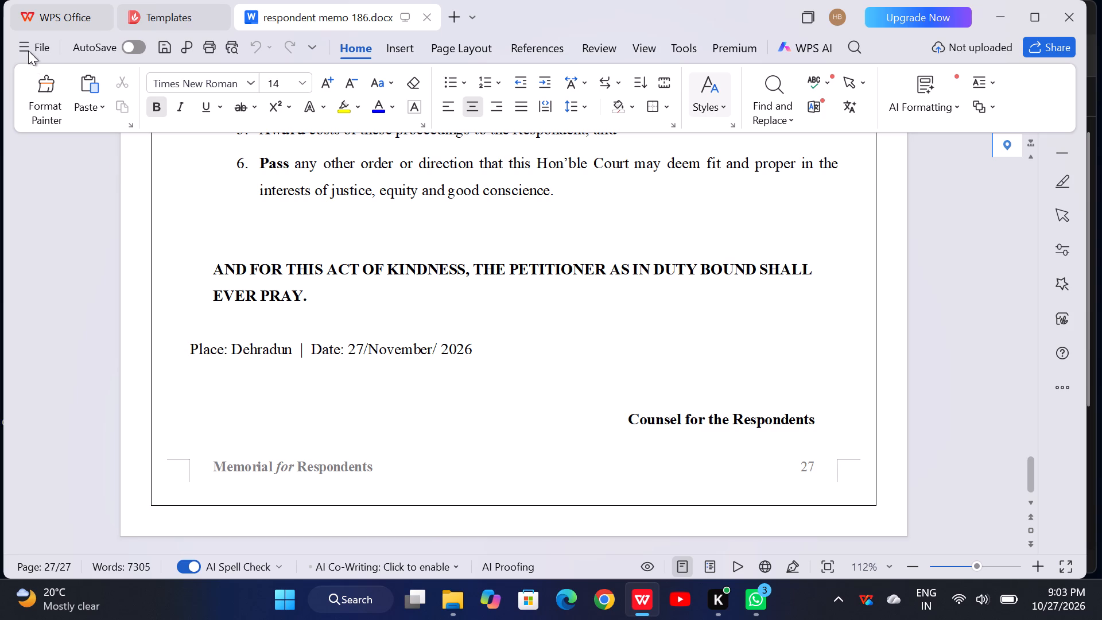
drag(28, 51, 28, 48)
click(28, 48)
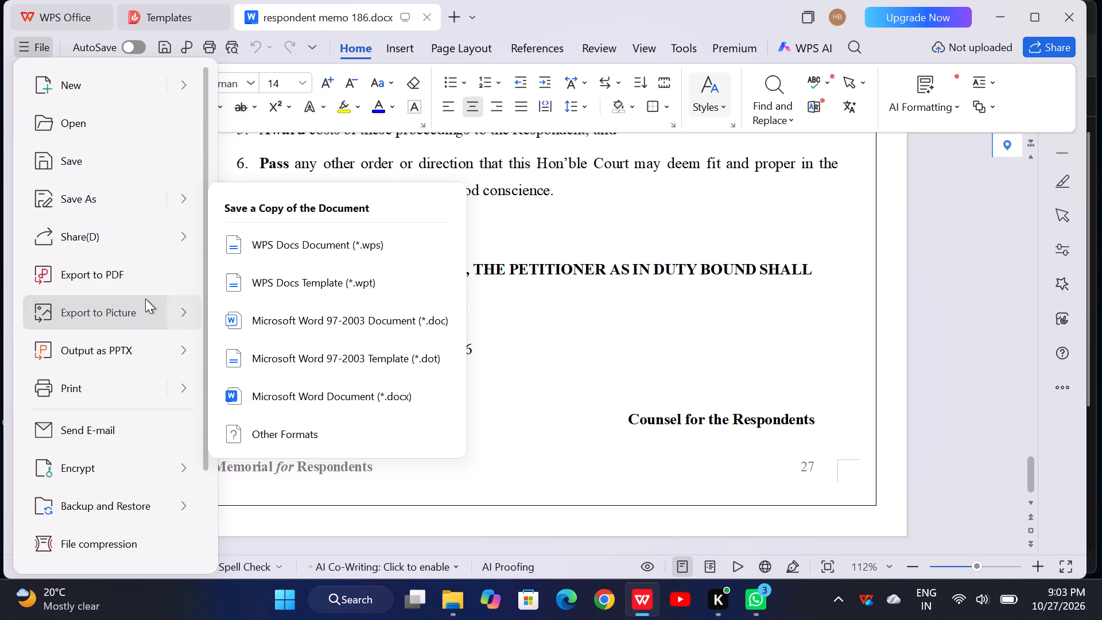
click(177, 198)
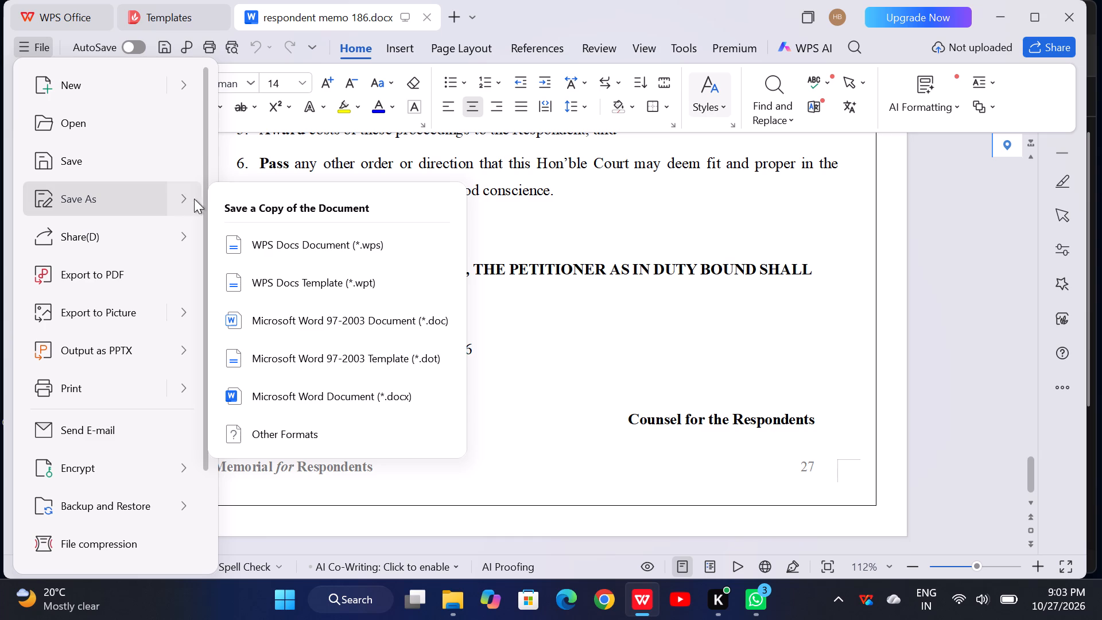
click(148, 199)
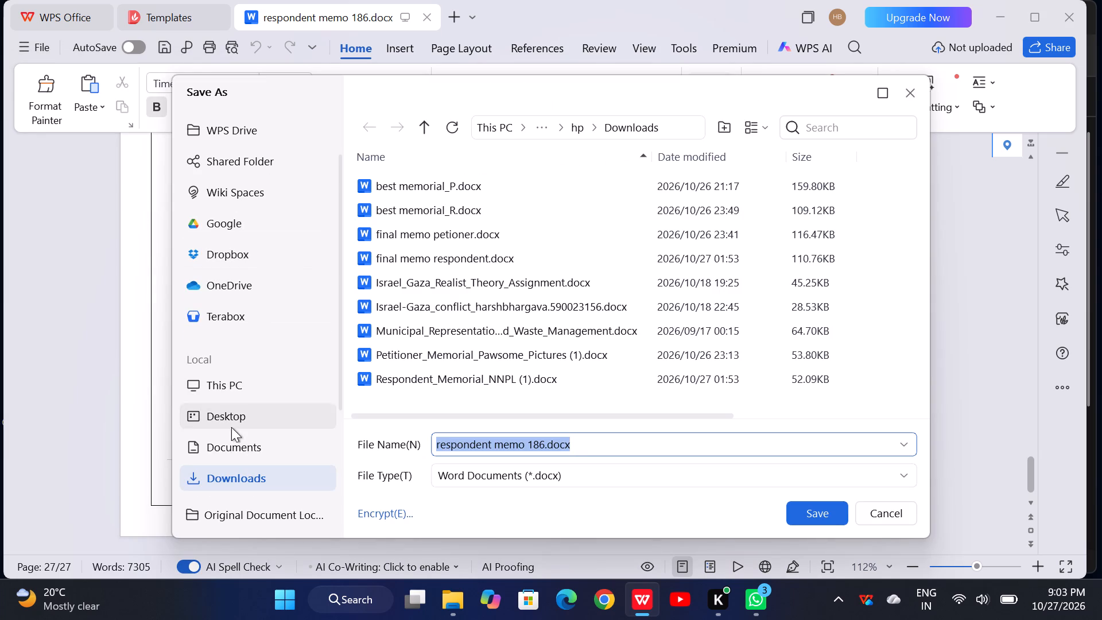
scroll(242, 255, down, 3)
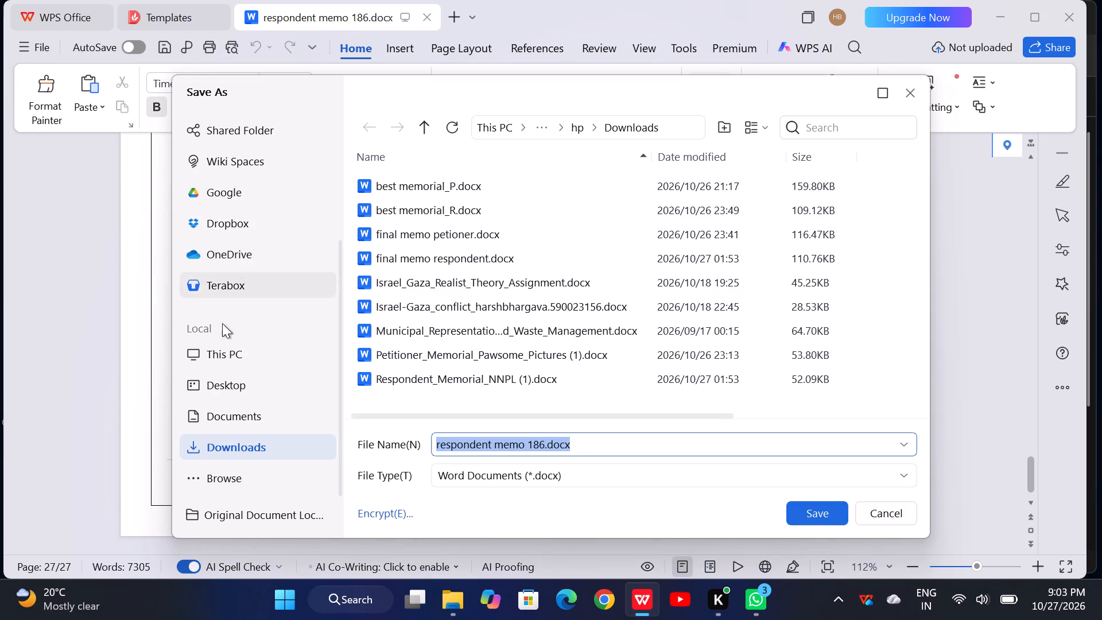
double_click(214, 410)
double_click(220, 358)
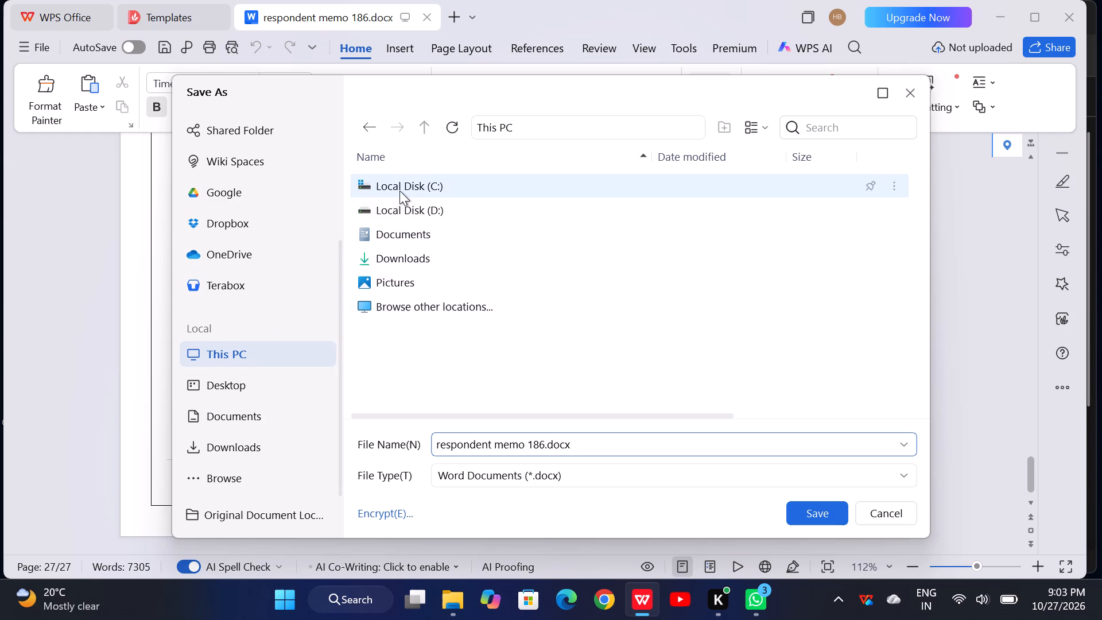
drag(409, 188, 416, 211)
double_click(416, 211)
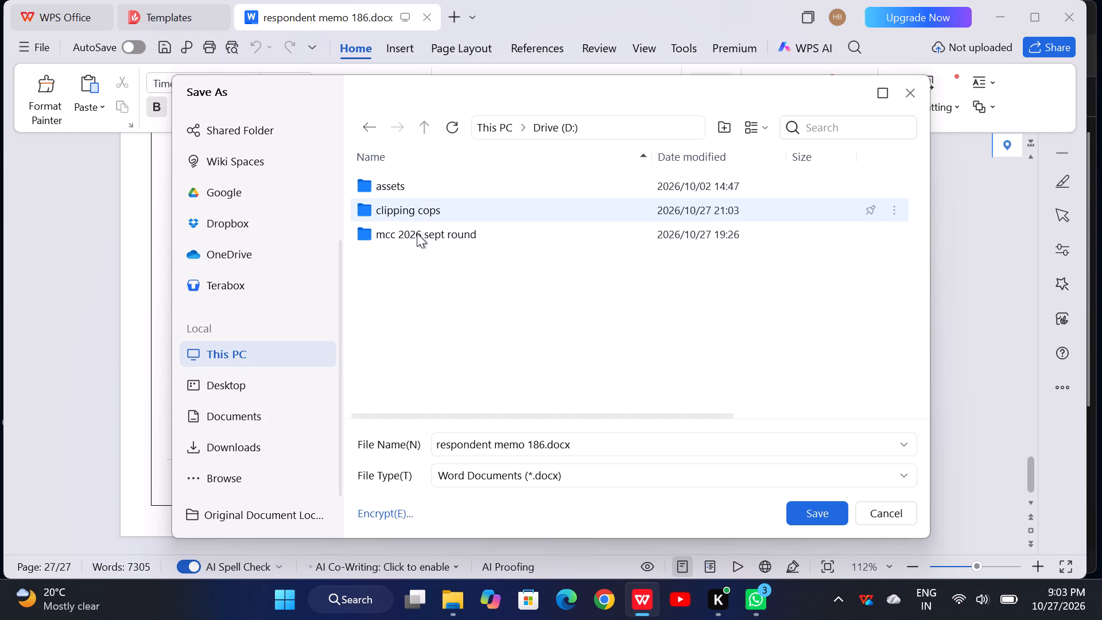
double_click(417, 237)
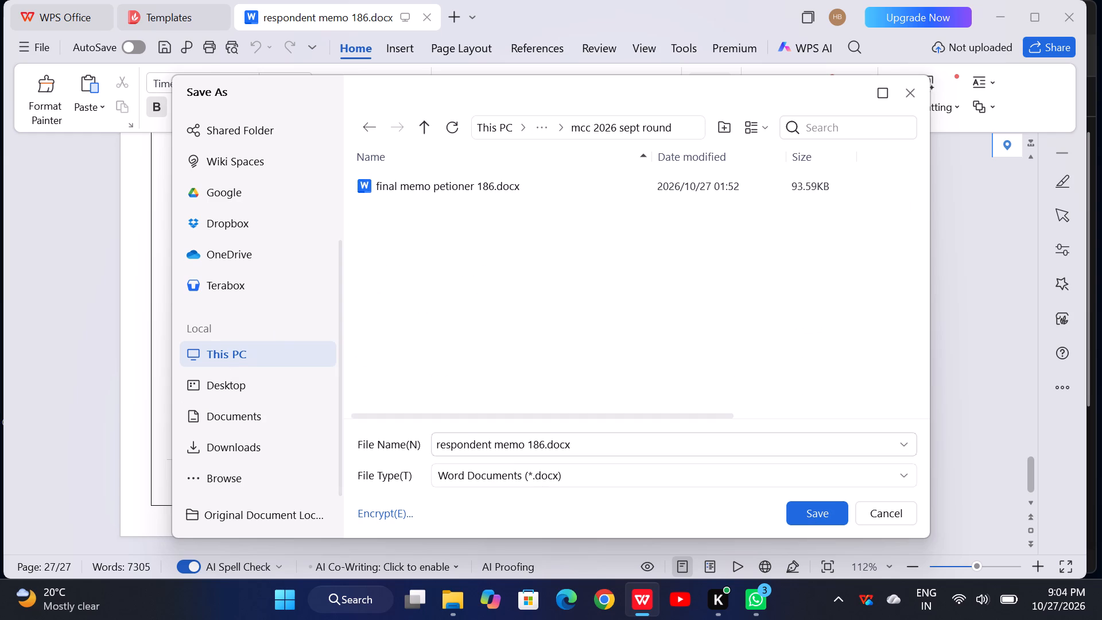
click(436, 445)
key(space)
text(final)
key(space)
key(Return)
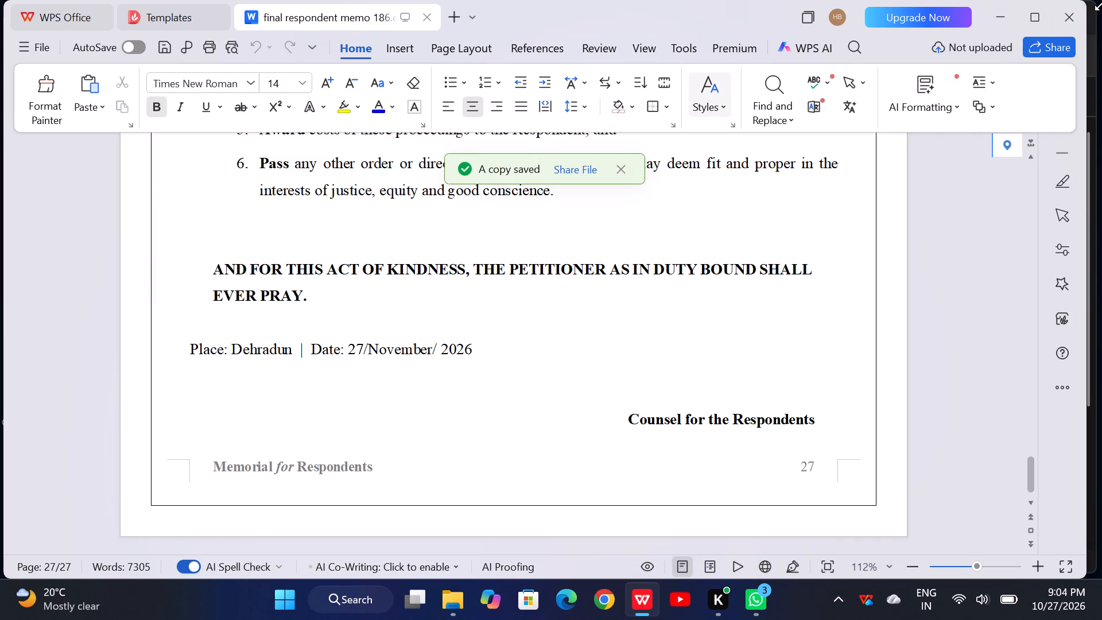
Close WPS Office and return to the Downloads folder in File Explorer.
click(1076, 11)
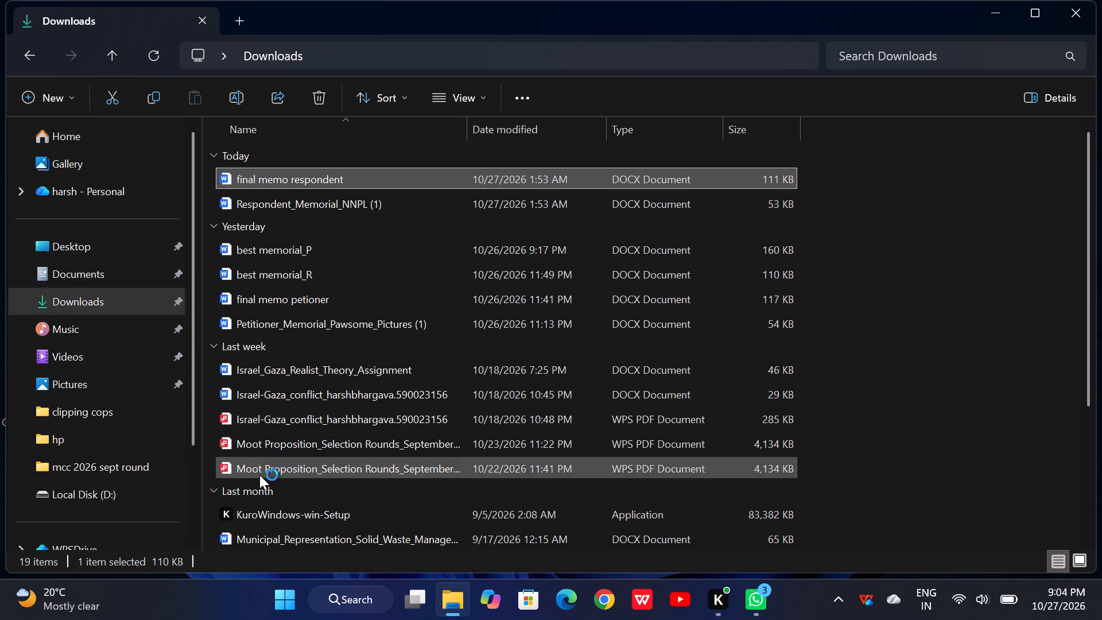
Delete Israel_Gaza_Realist_Theory_Assignment, both Israel-Gaza_conflict files and the Moot Proposition PDF dated 10/23/2026 from Downloads.
scroll(258, 489, down, 3)
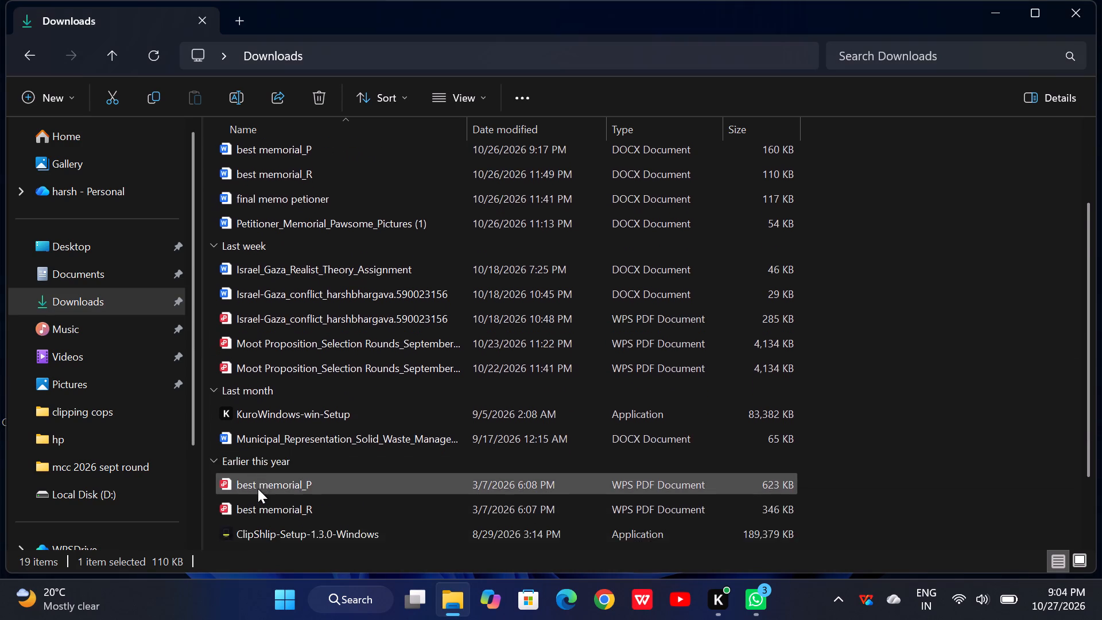
scroll(258, 489, down, 5)
scroll(258, 489, up, 1)
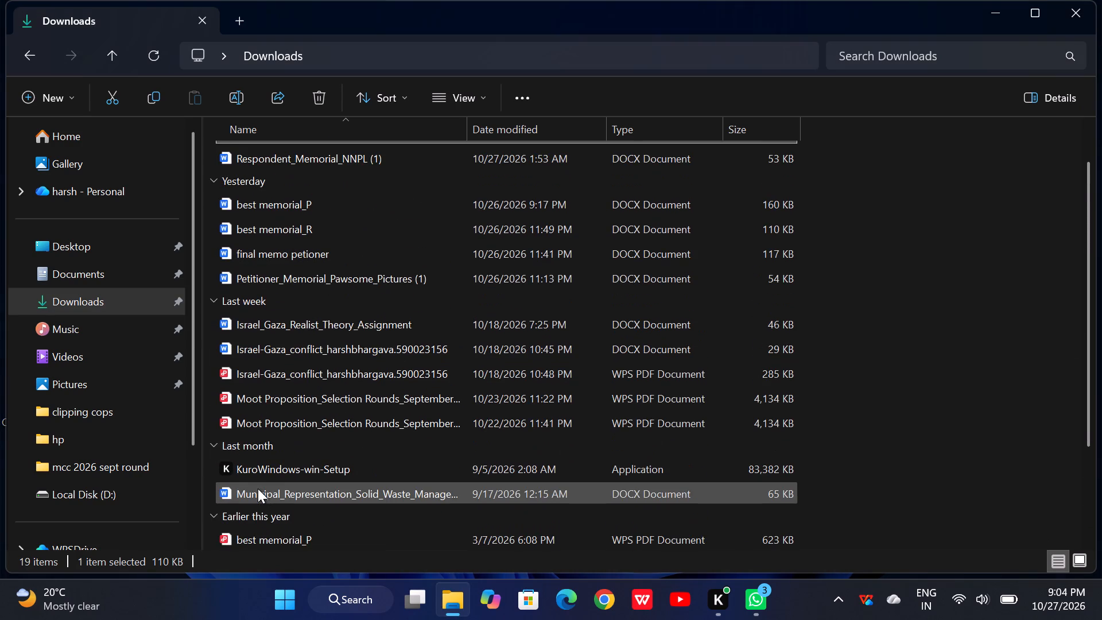
scroll(258, 489, up, 1)
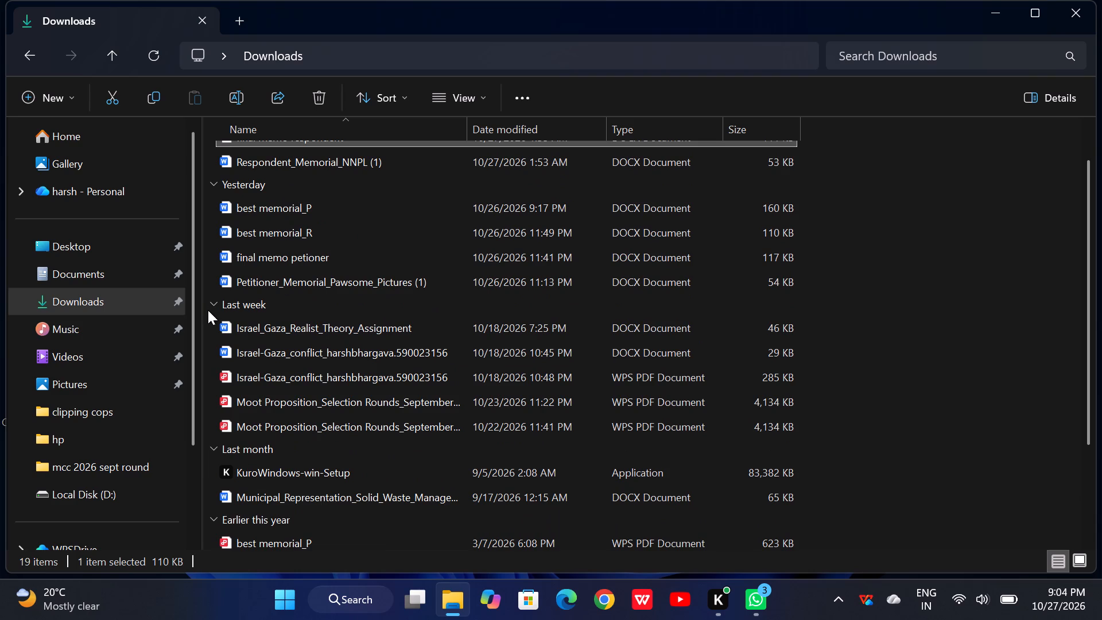
drag(208, 310, 232, 348)
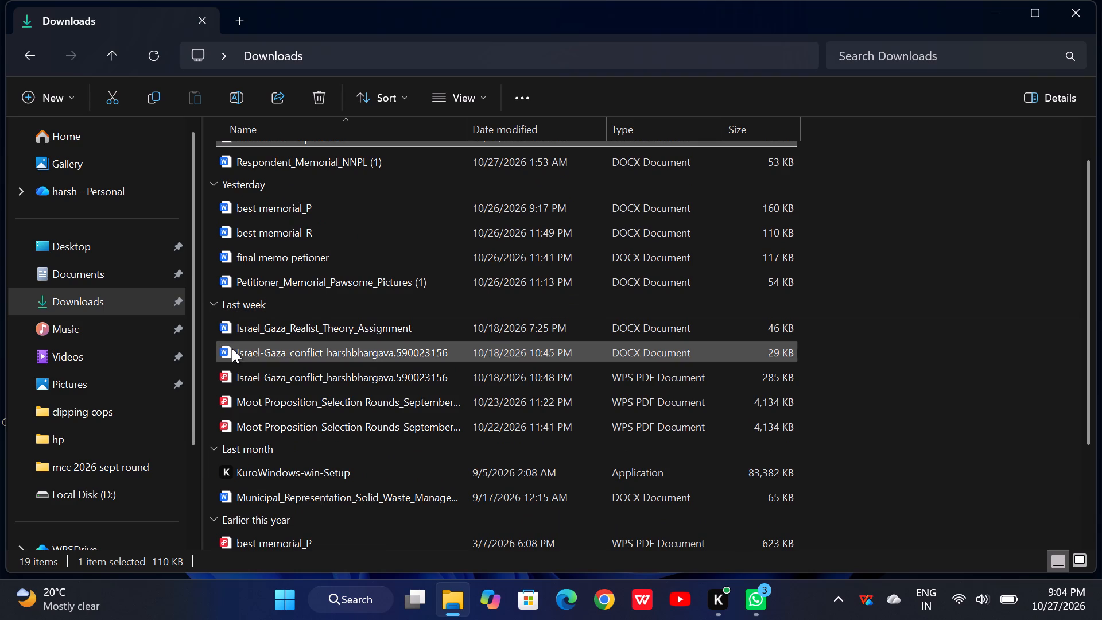
drag(212, 316, 252, 358)
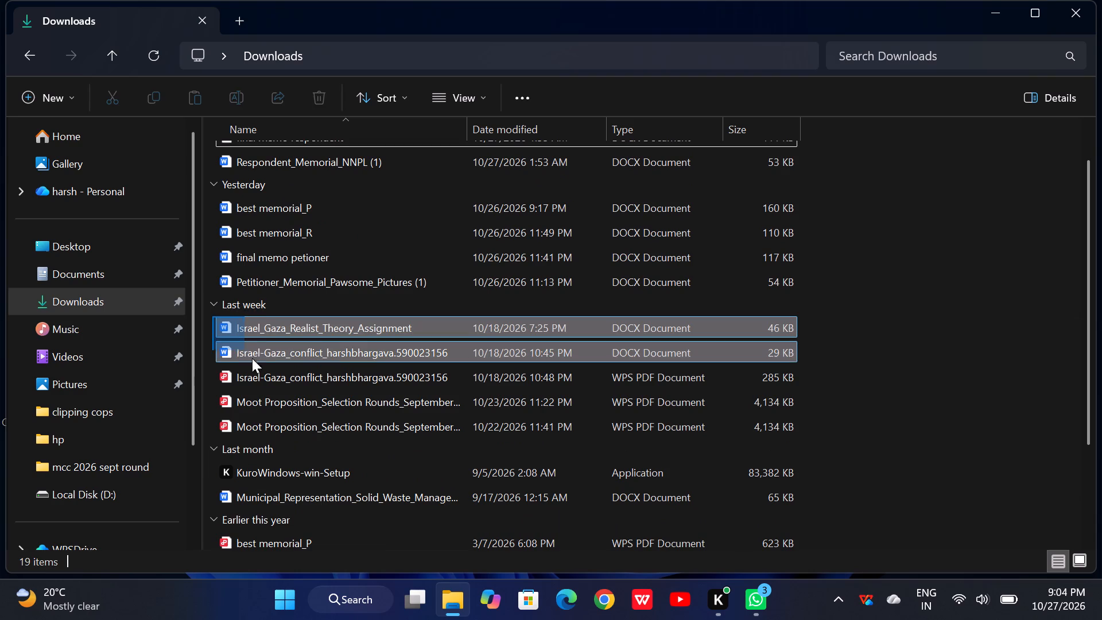
drag(252, 358, 275, 393)
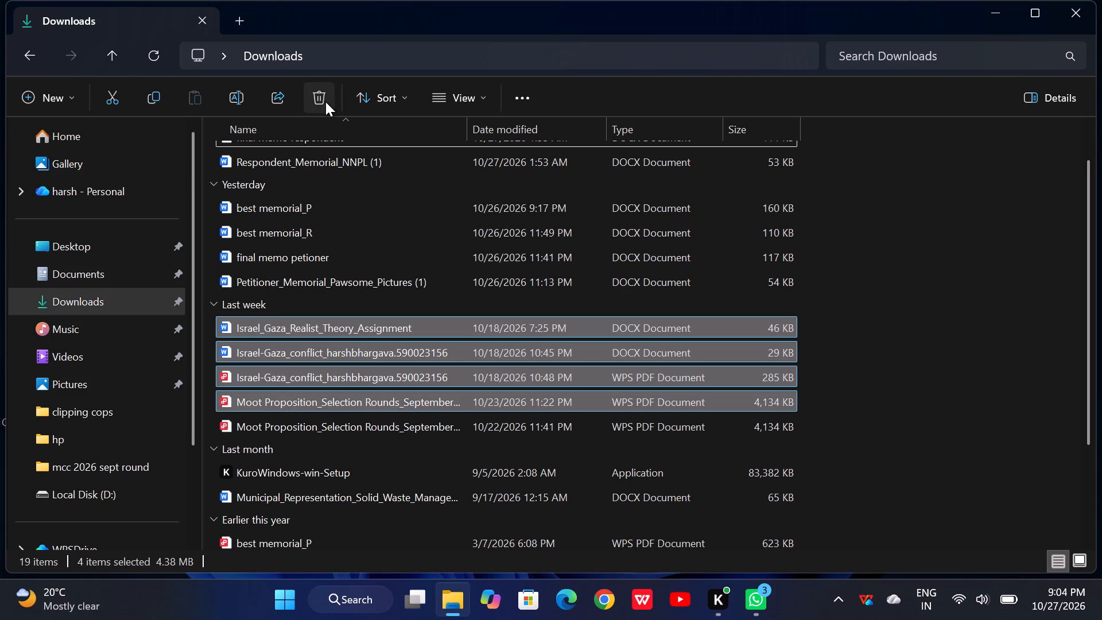
click(325, 102)
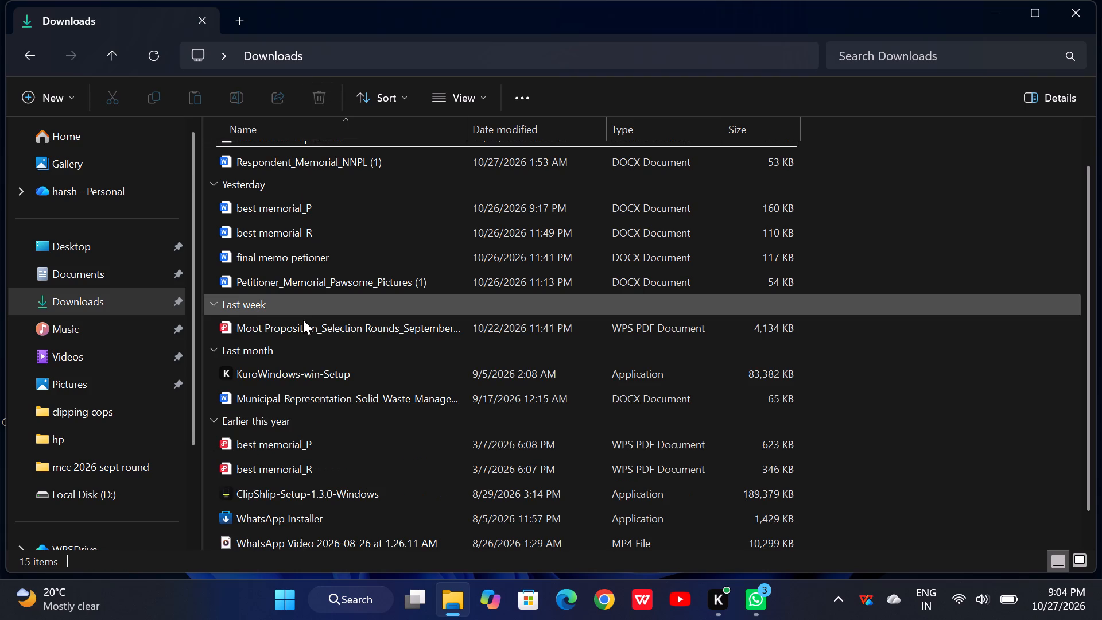
Delete the Municipal_Representation_Solid_Waste document from Downloads.
scroll(303, 320, up, 1)
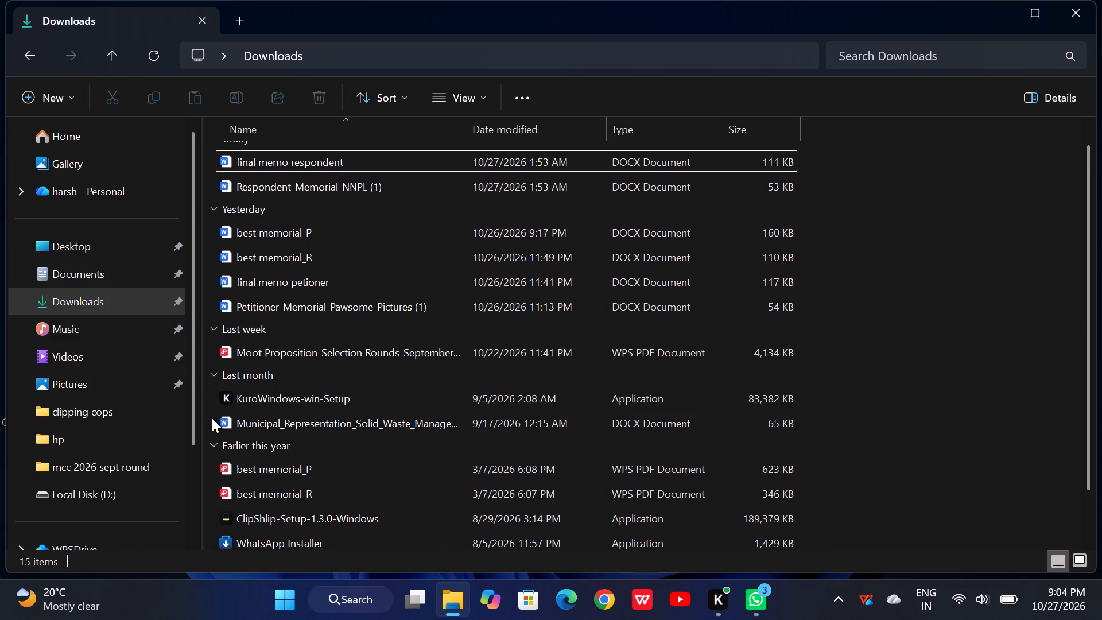
drag(212, 418, 262, 423)
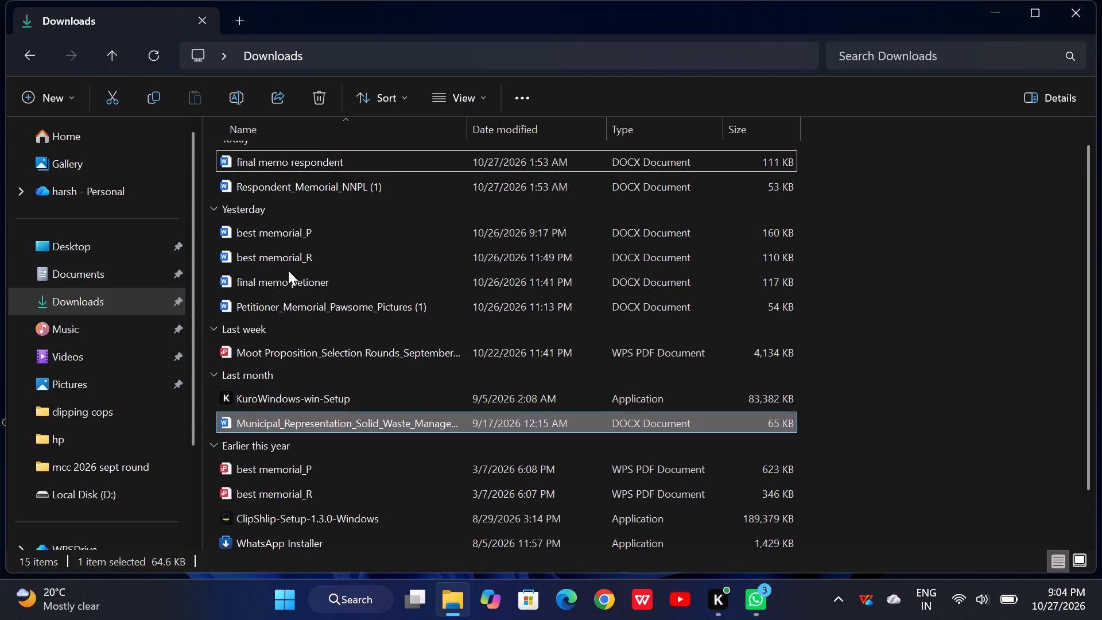
click(316, 88)
Delete the DOCX versions of best memorial_P and best memorial_R from Downloads.
scroll(297, 229, up, 2)
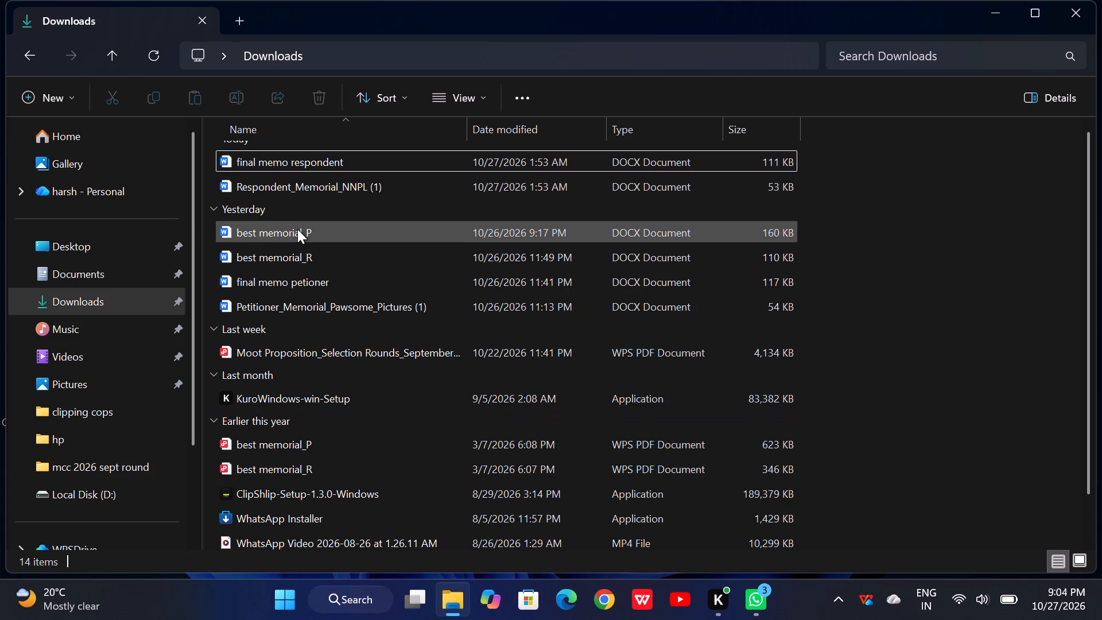
scroll(297, 229, up, 2)
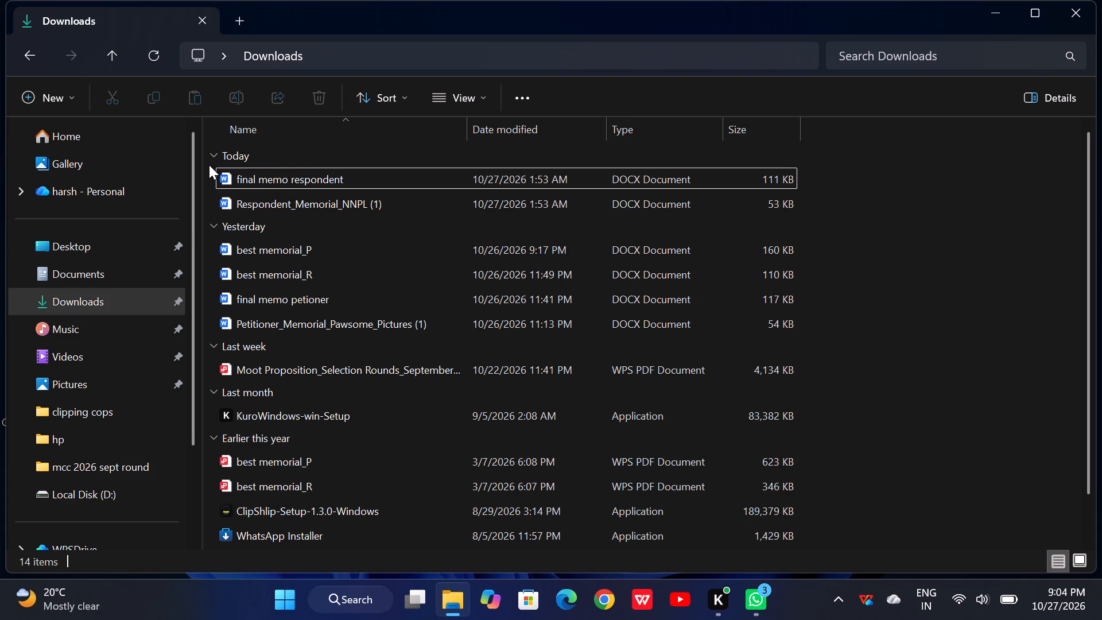
scroll(228, 304, up, 1)
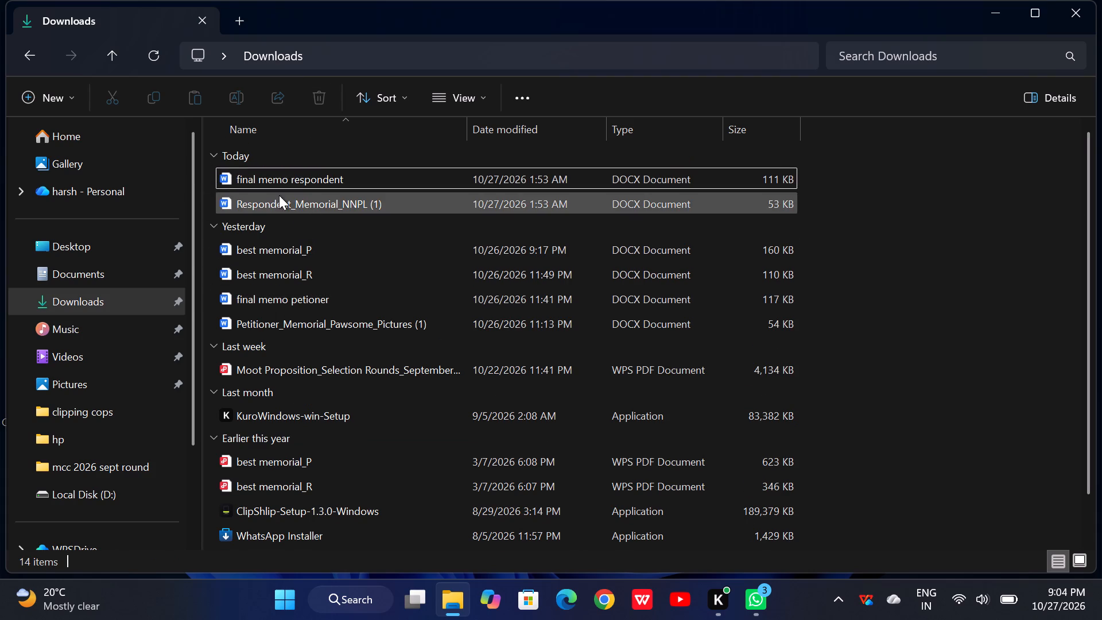
scroll(279, 195, up, 1)
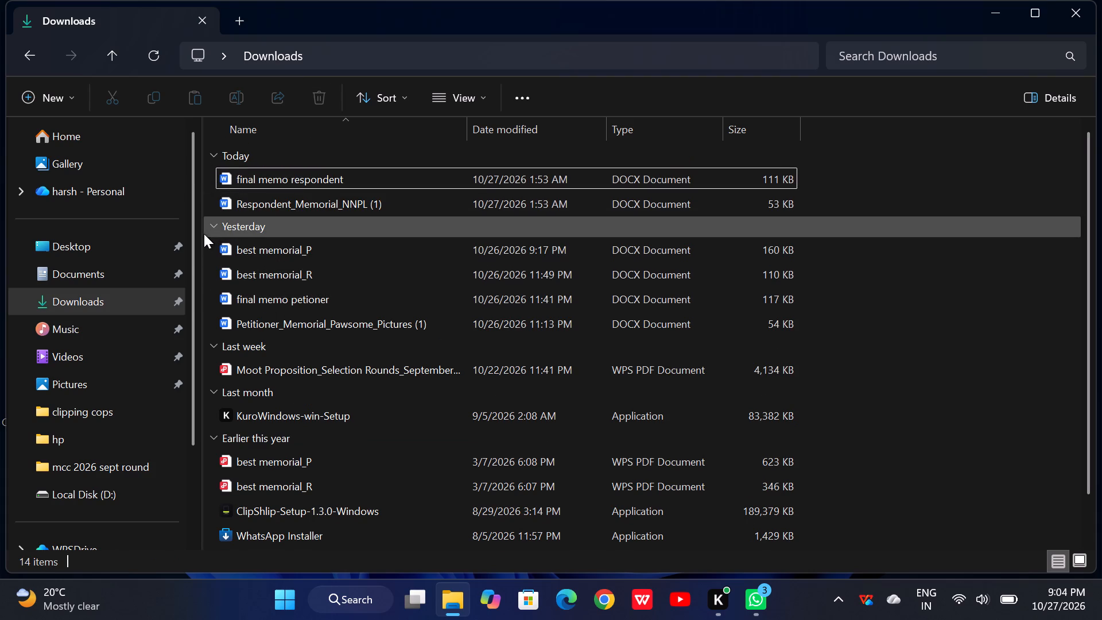
drag(204, 238, 247, 275)
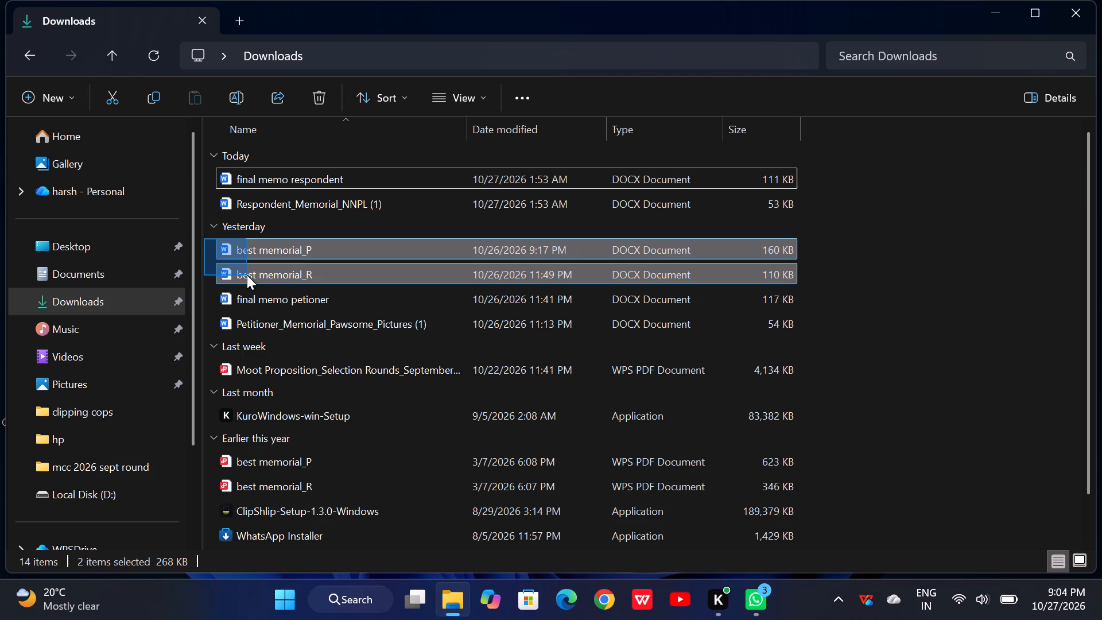
drag(247, 275, 257, 280)
click(327, 102)
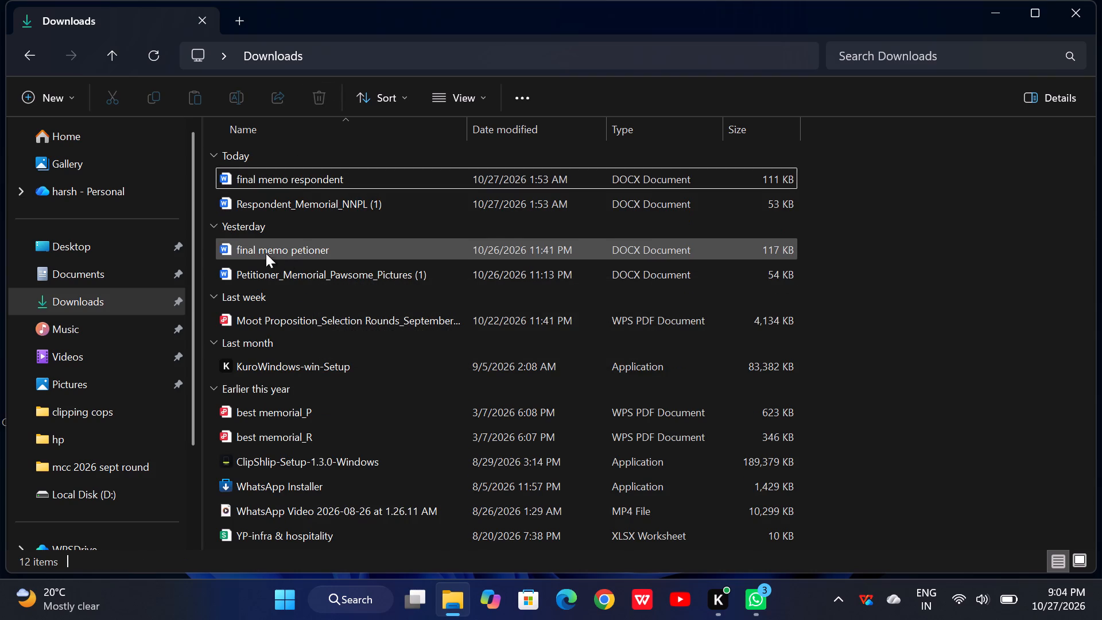
Check which memorials are stored in the "mcc 2026 sept round" folder and return to Downloads.
scroll(117, 365, left, 1)
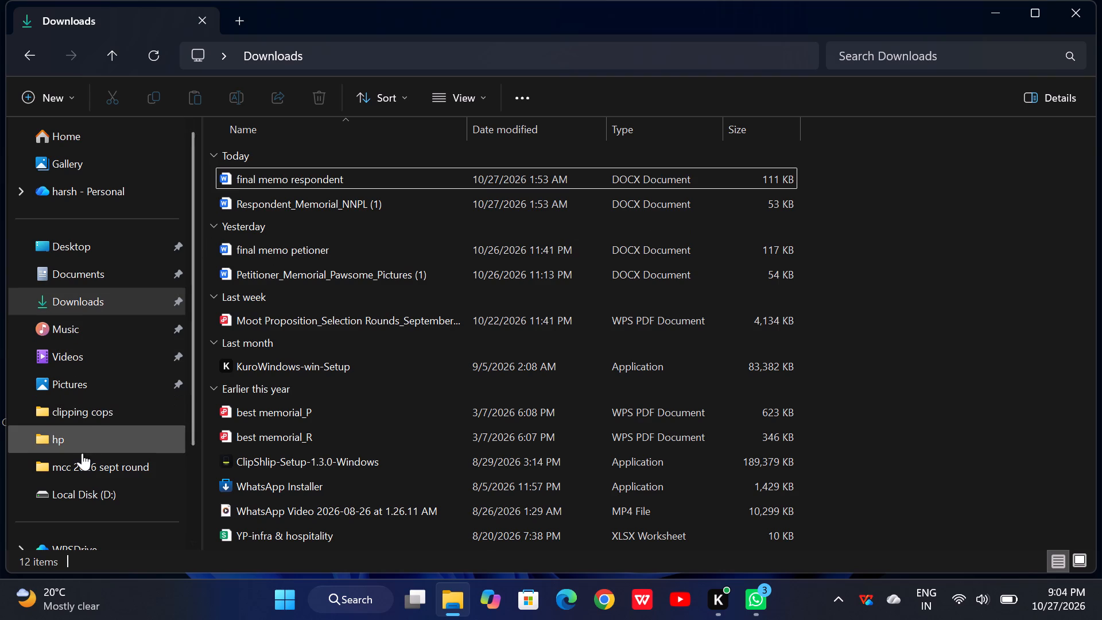
double_click(81, 463)
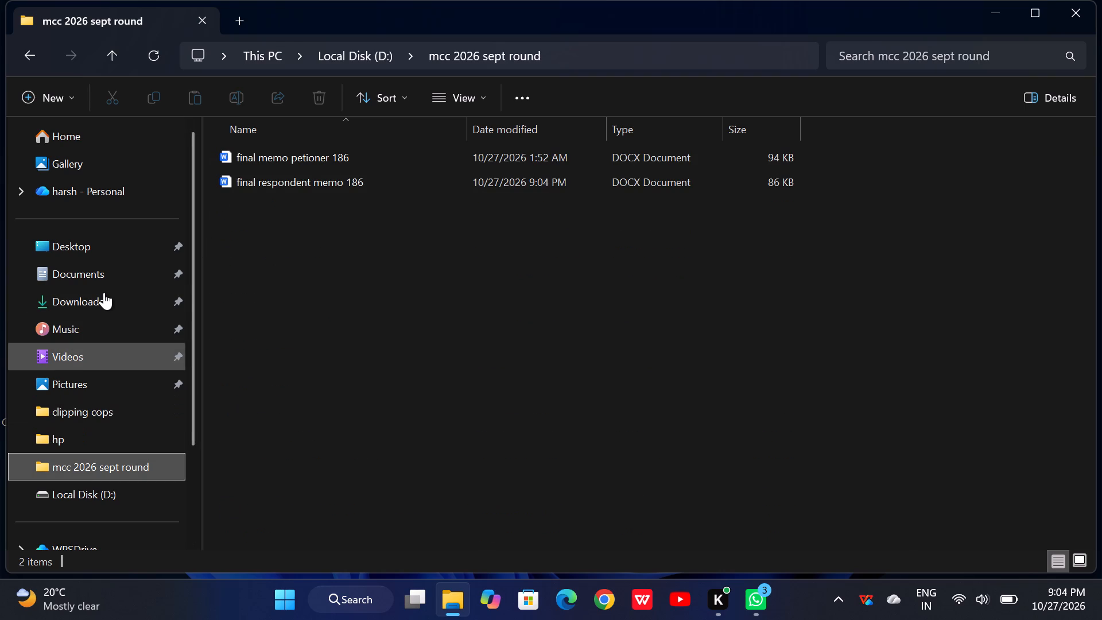
double_click(104, 292)
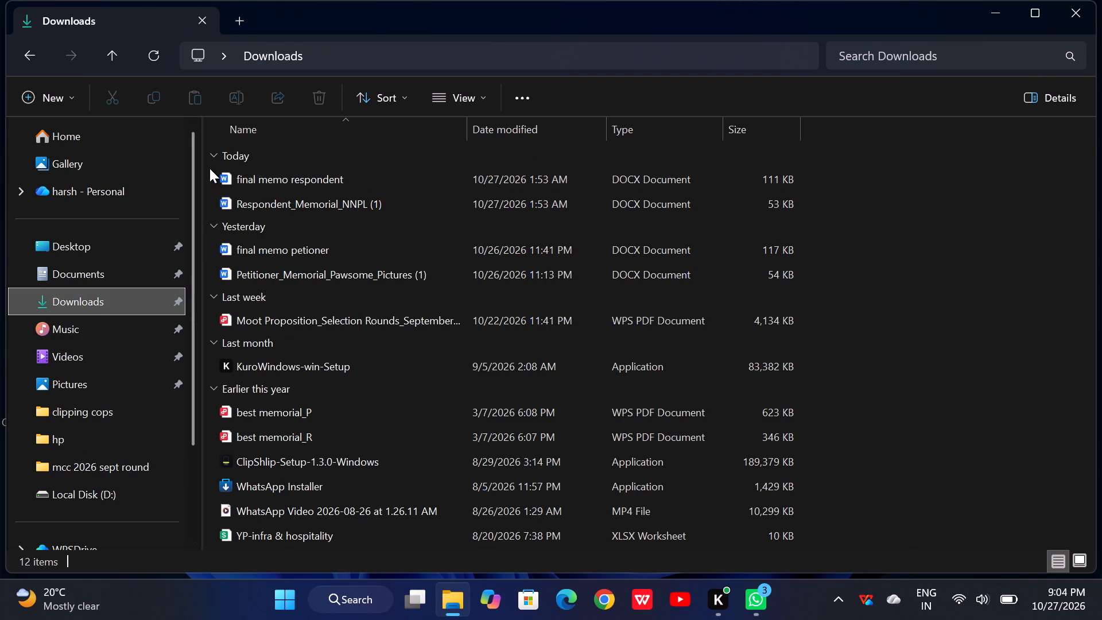
Delete "final memo respondent" and "final memo petioner" from Downloads.
drag(209, 168, 254, 176)
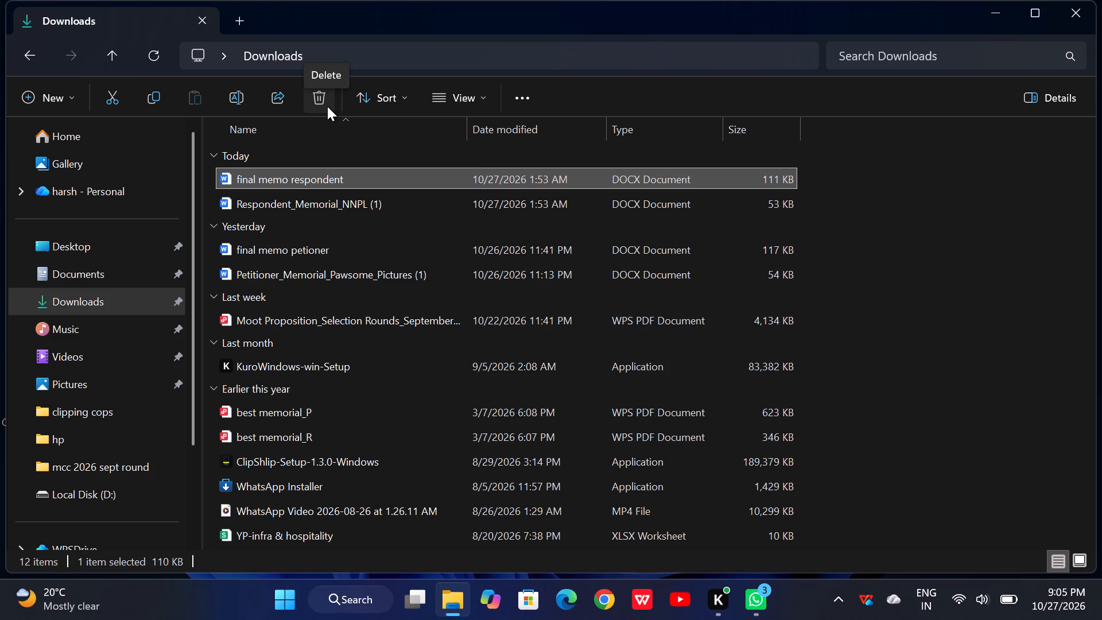
click(327, 106)
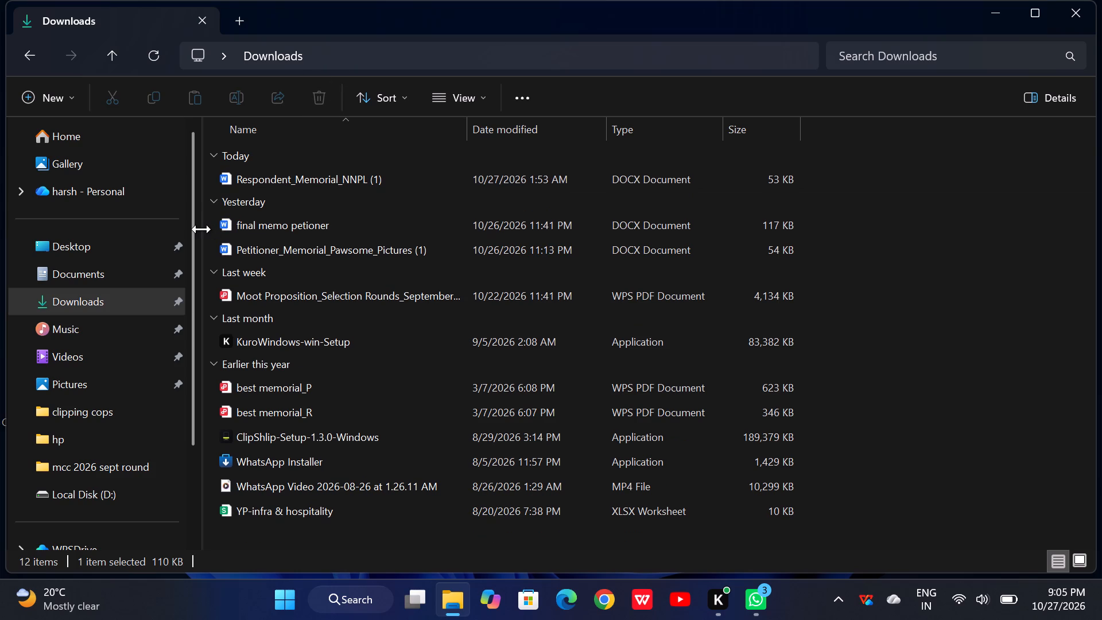
drag(211, 218, 265, 224)
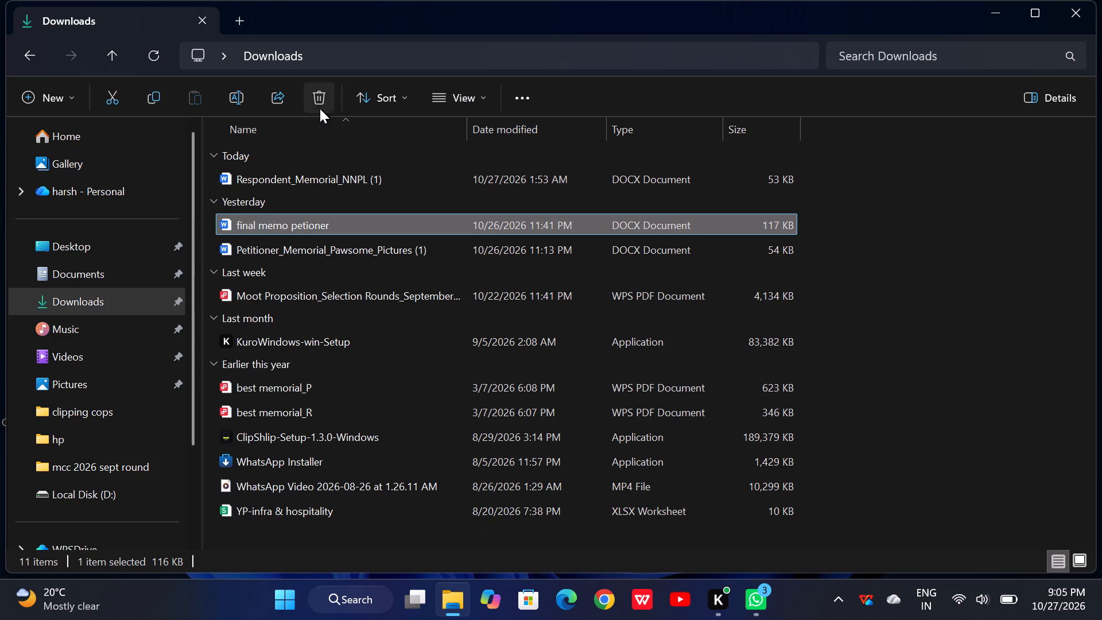
click(320, 108)
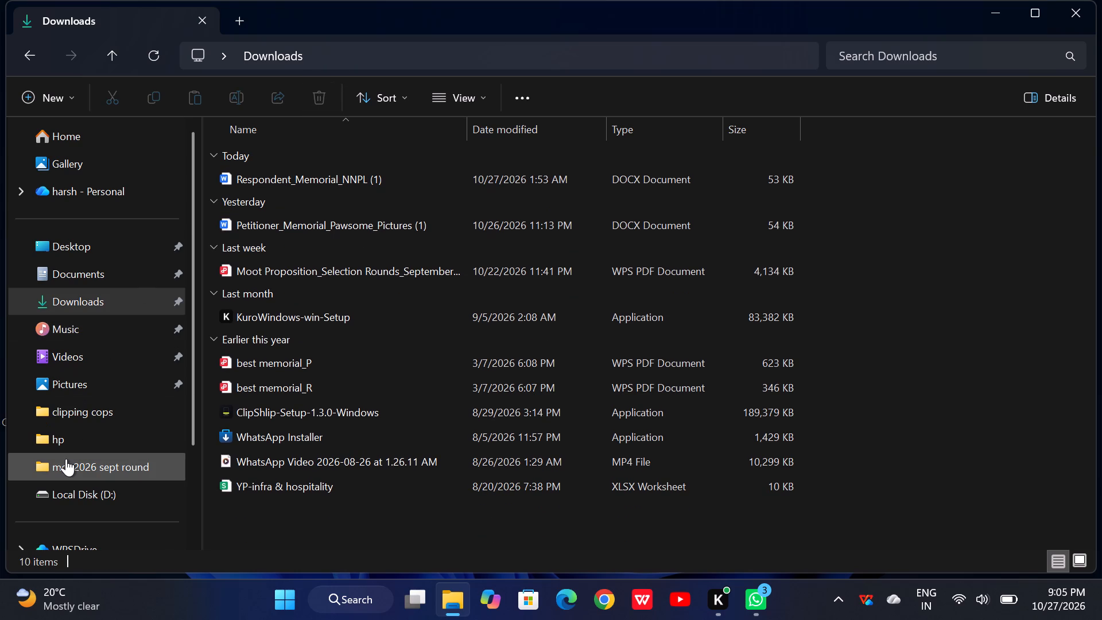
Recheck the files in the "mcc 2026 sept round" folder and return to Downloads.
double_click(66, 459)
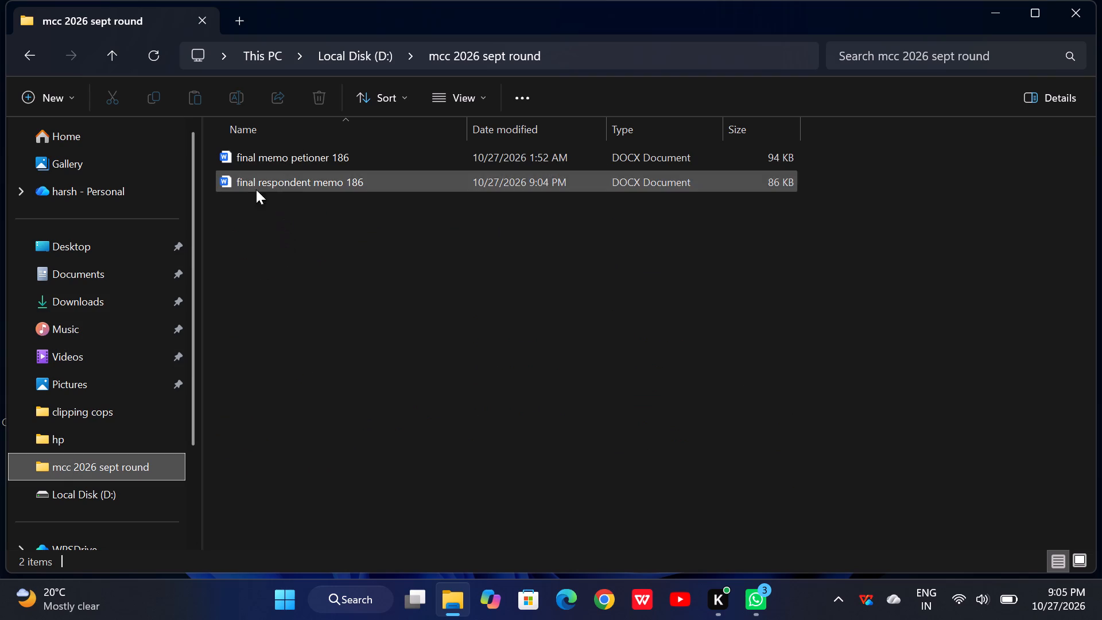
click(88, 308)
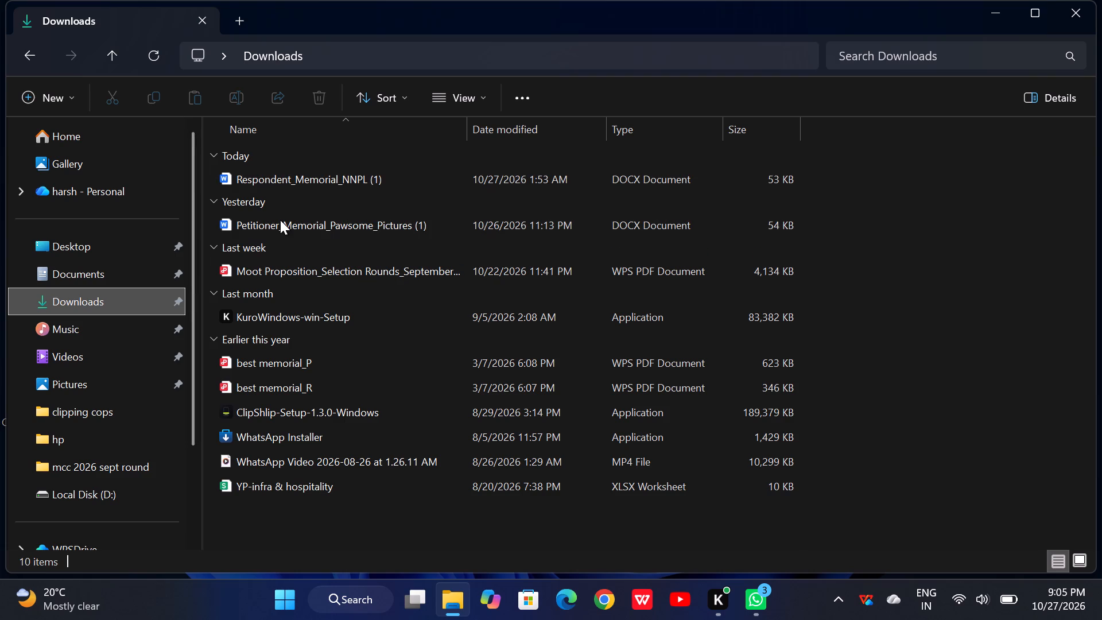
Open Petitioner_Memorial_Pawsome_Pictures (1) from Downloads and "final memo petioner 186" from "mcc 2026 sept round" in WPS Office, and bring the latter forward.
double_click(268, 225)
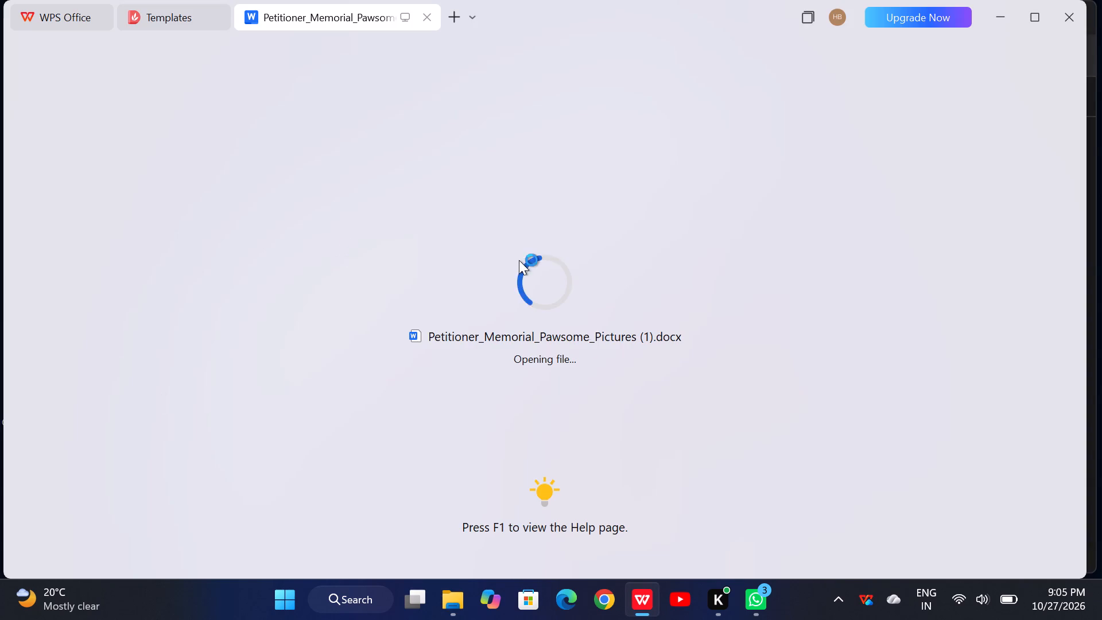
click(446, 597)
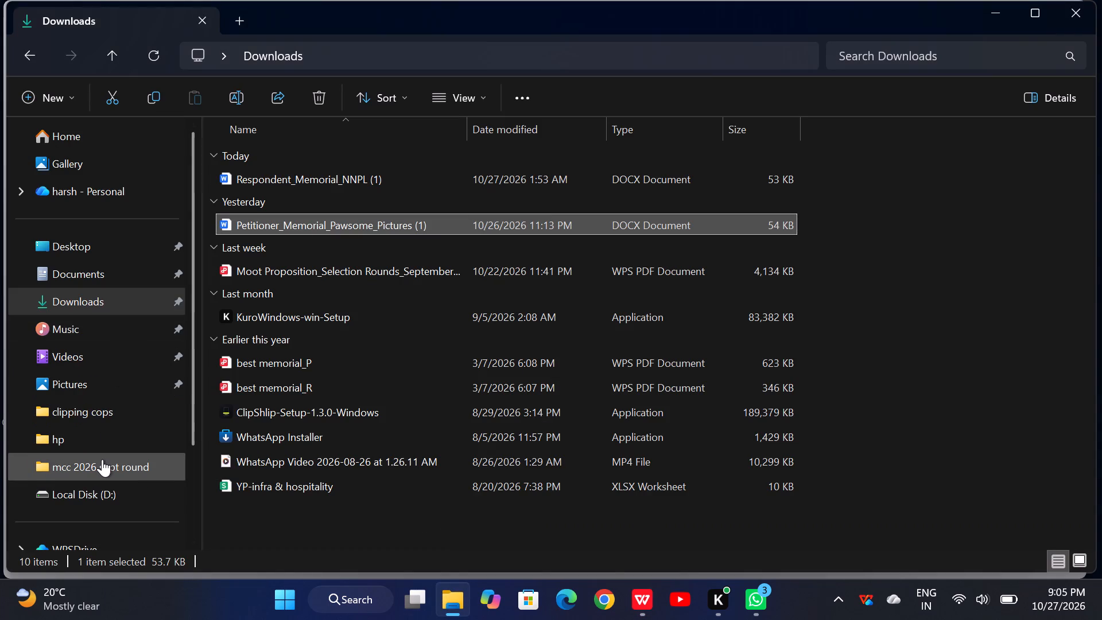
double_click(102, 459)
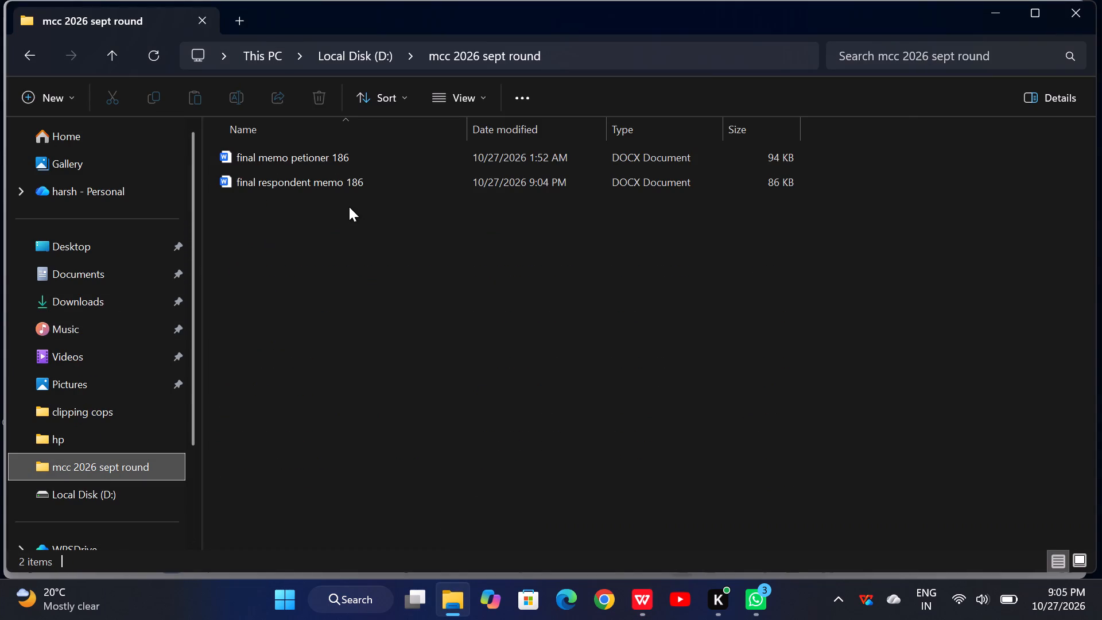
double_click(319, 146)
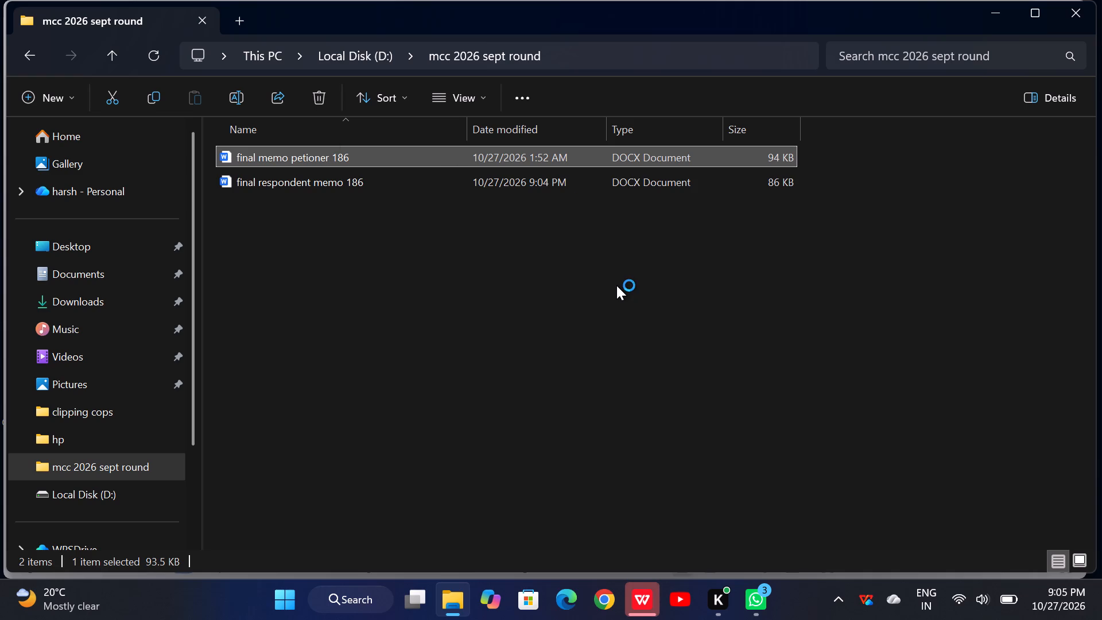
click(608, 491)
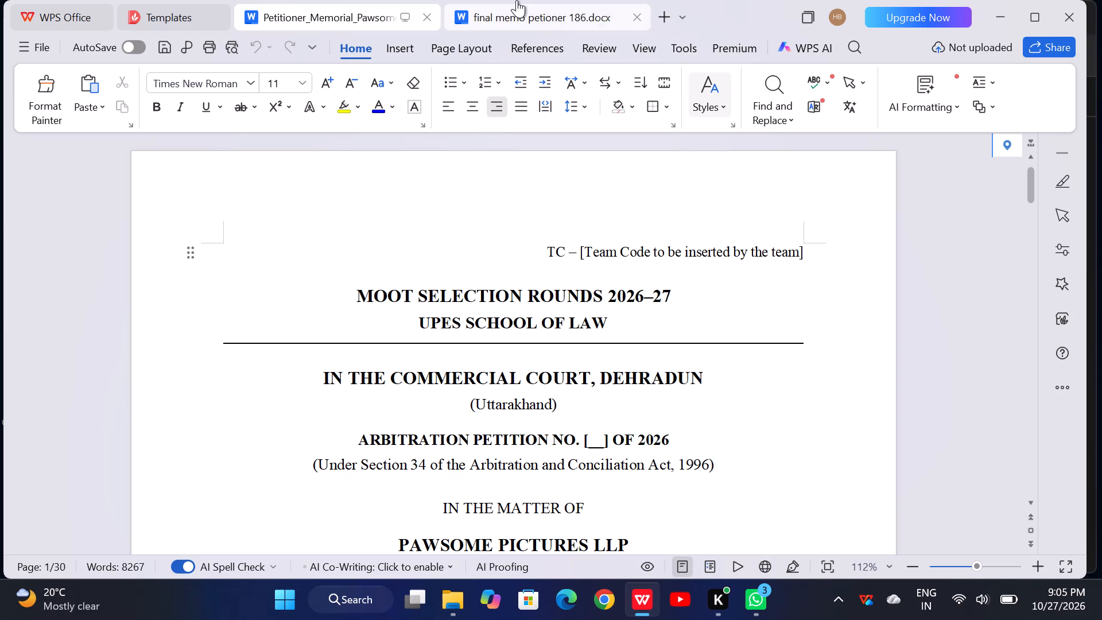
click(517, 0)
Delete the empty text box beside "PC – 186" on the cover page of final memo petioner 186.docx.
click(703, 291)
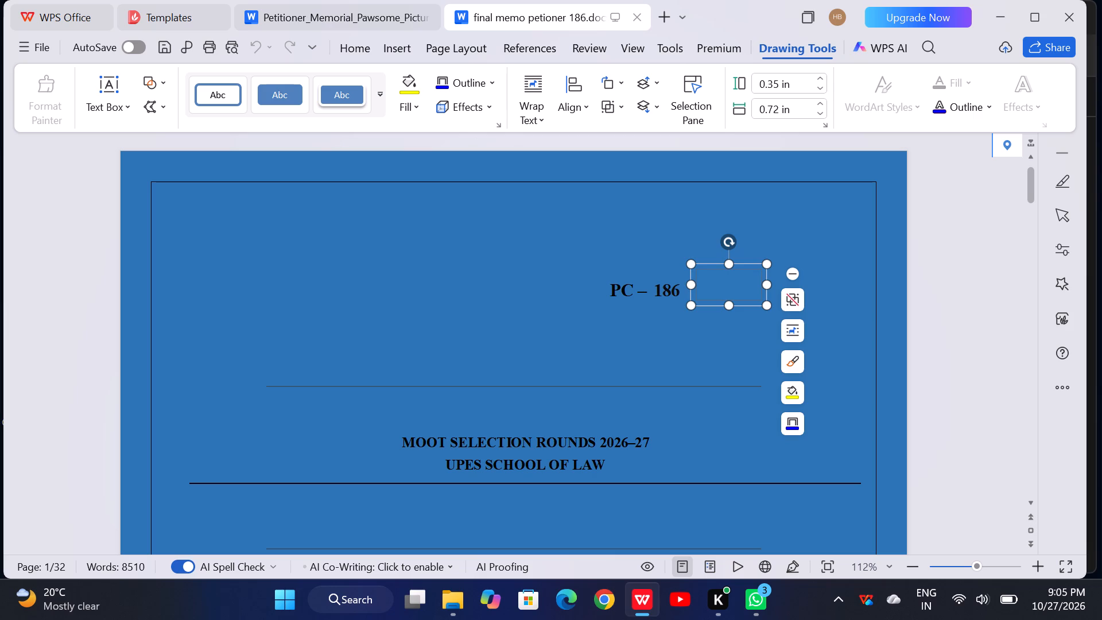
key(Delete)
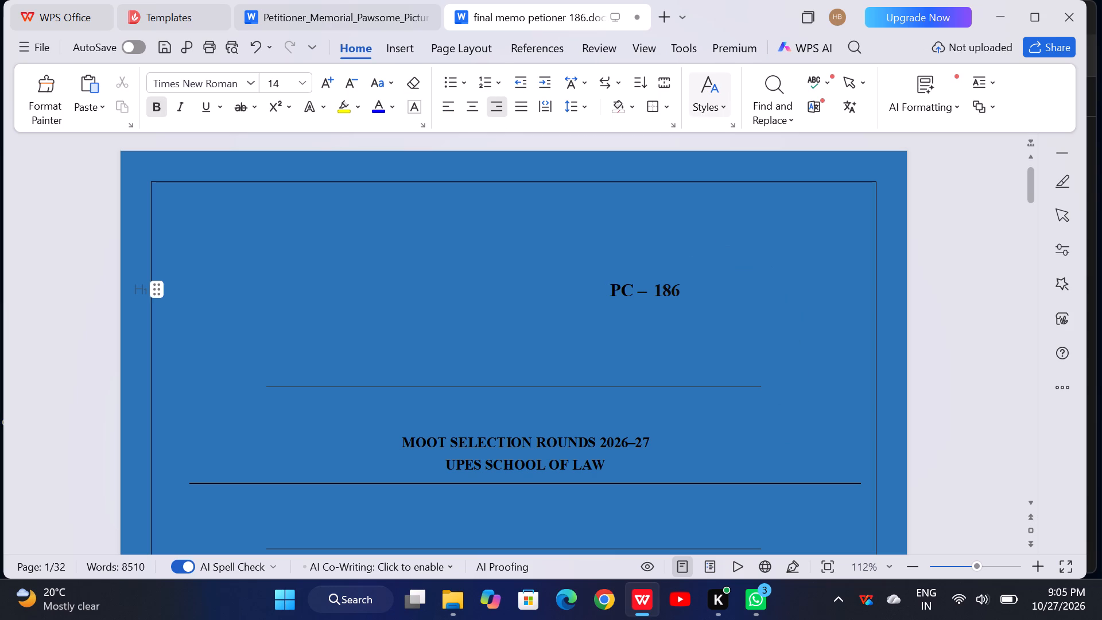
Insert three spaces before "PC – 186" on the cover page.
click(612, 279)
key(space)
key(space)
key(space)
Draw a new horizontal text box over the "PC – 186" code on the cover page.
click(399, 44)
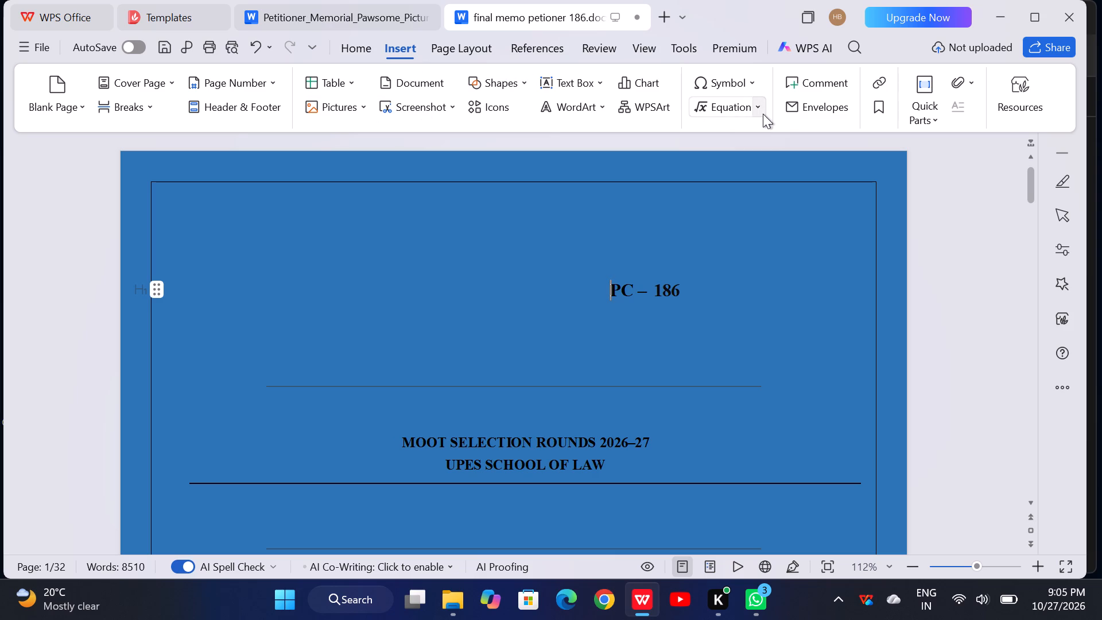
click(560, 84)
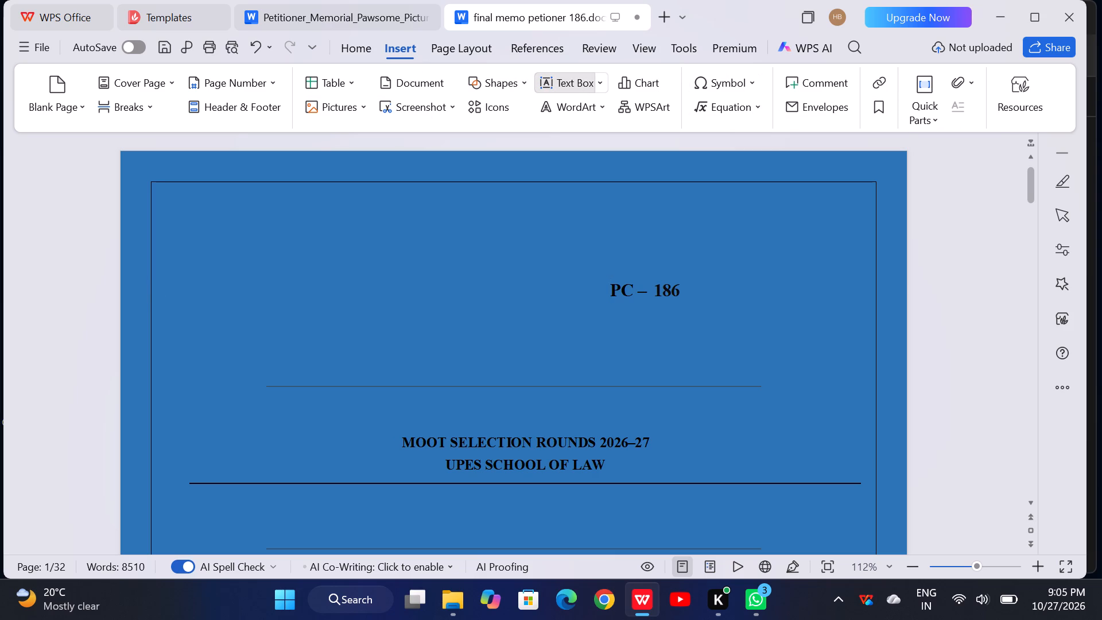
drag(591, 268, 693, 309)
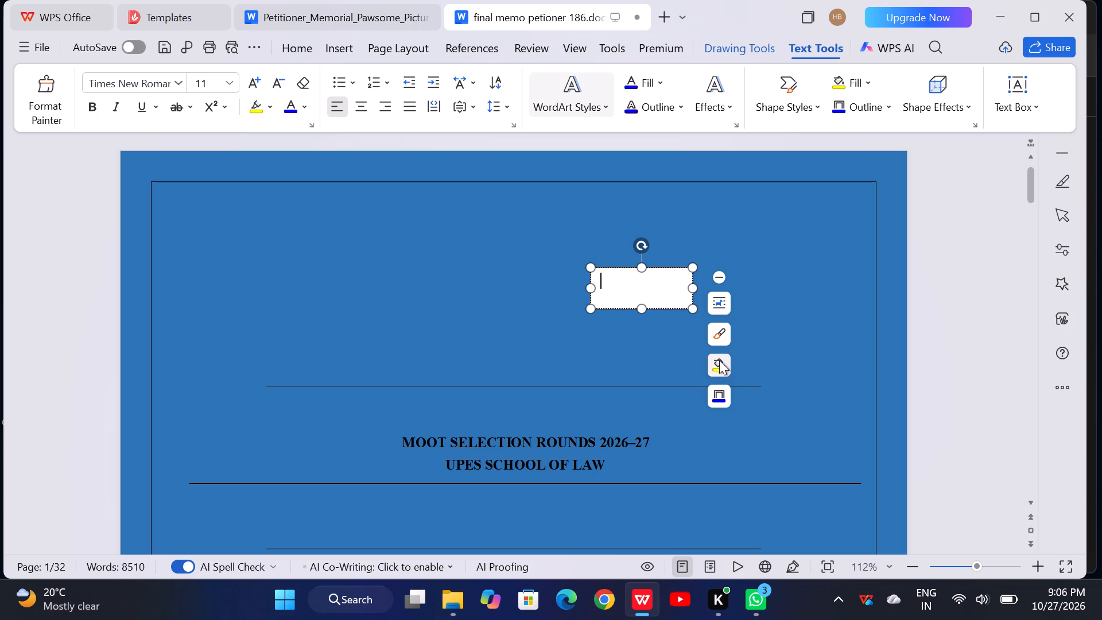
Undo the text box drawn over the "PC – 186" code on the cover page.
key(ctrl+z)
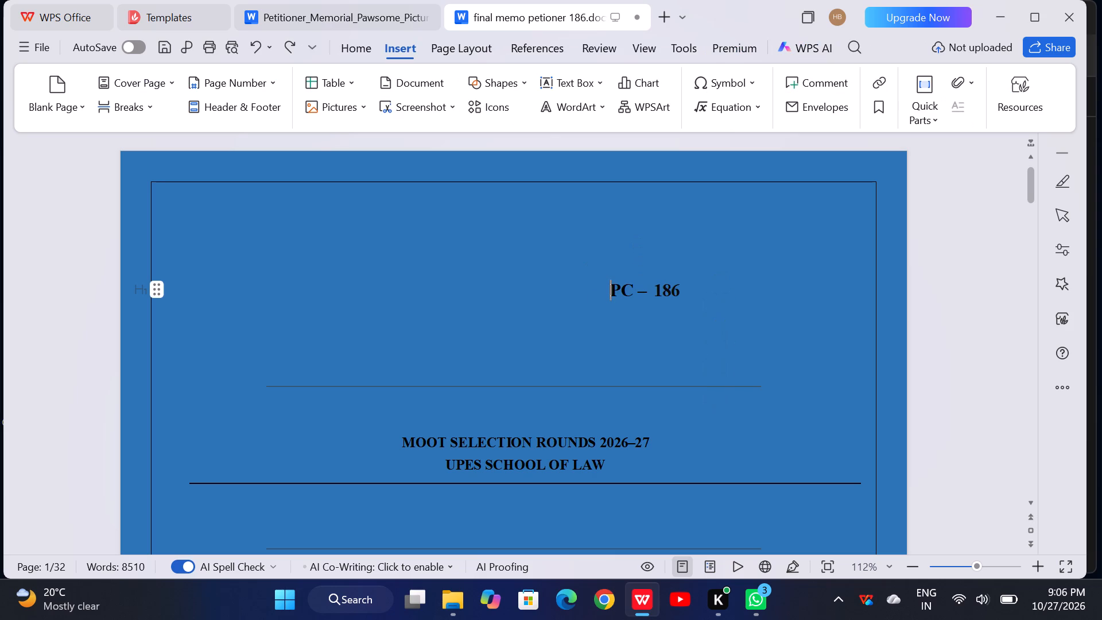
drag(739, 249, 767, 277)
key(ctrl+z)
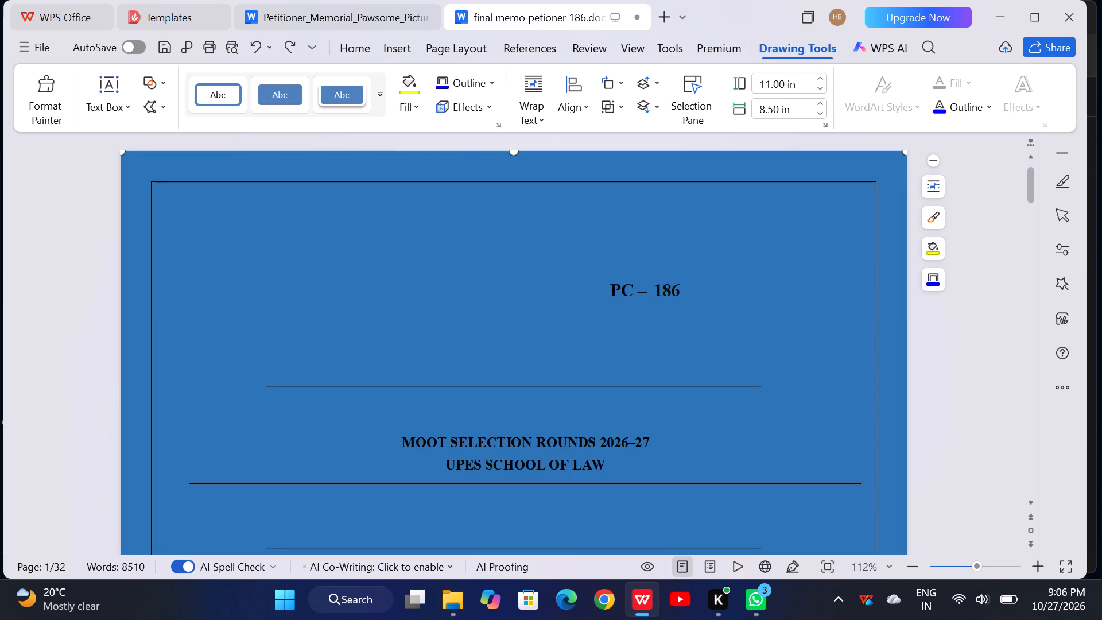
Delete the "PC – 186" text from the cover page.
click(608, 290)
drag(608, 290, 624, 289)
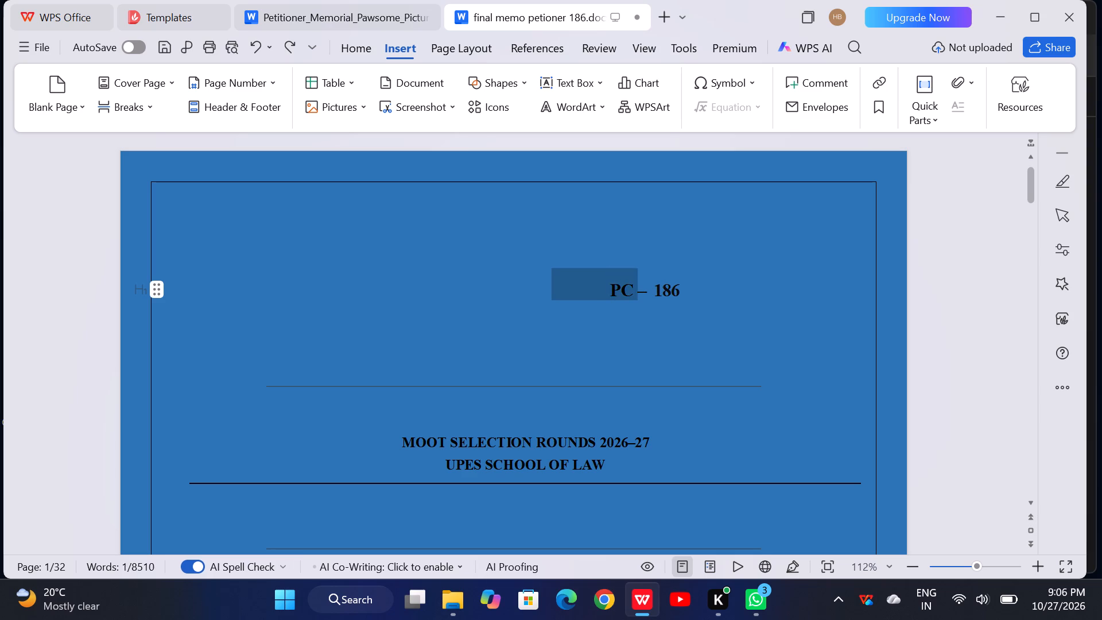
drag(624, 289, 679, 288)
key(BackSpace)
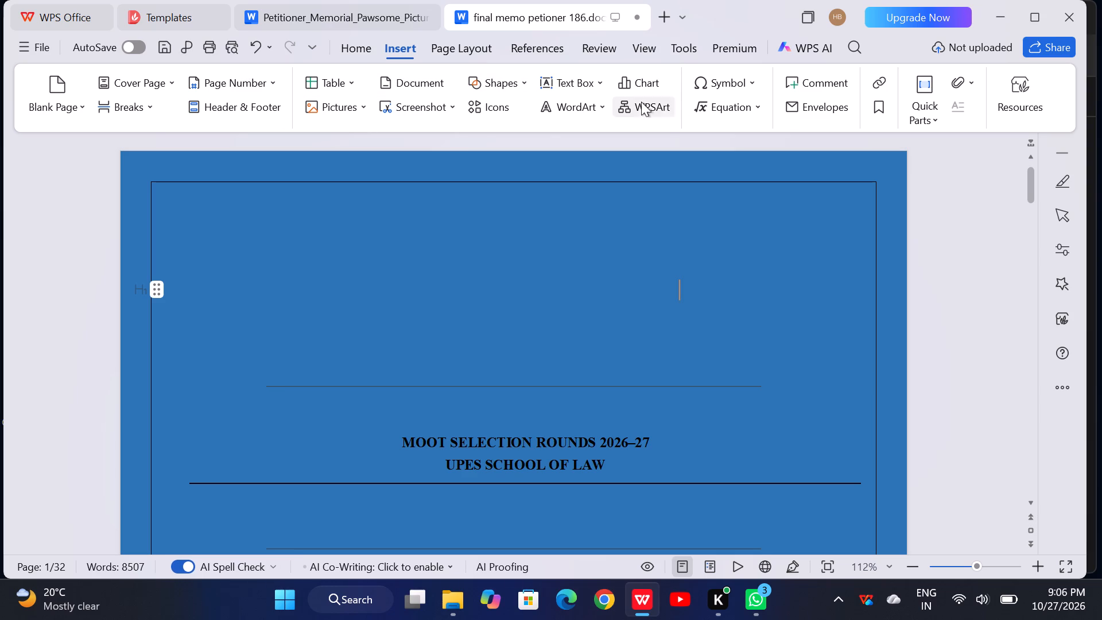
Draw a small horizontal text box near the upper right corner of the cover page, inside the border.
click(569, 89)
drag(744, 263, 825, 303)
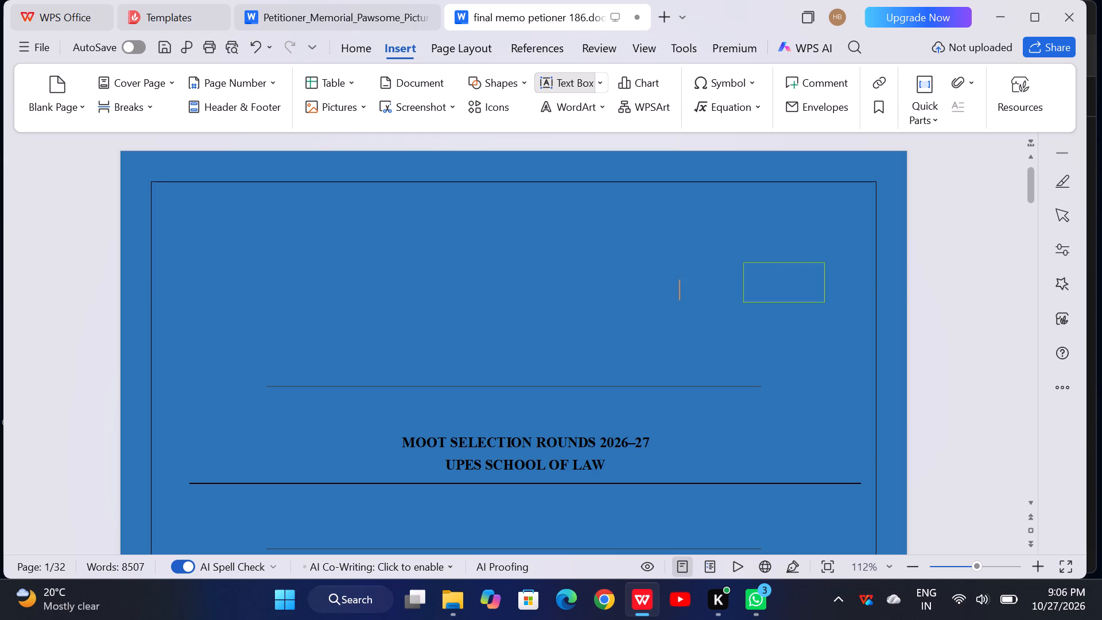
drag(825, 303, 849, 297)
drag(849, 297, 848, 297)
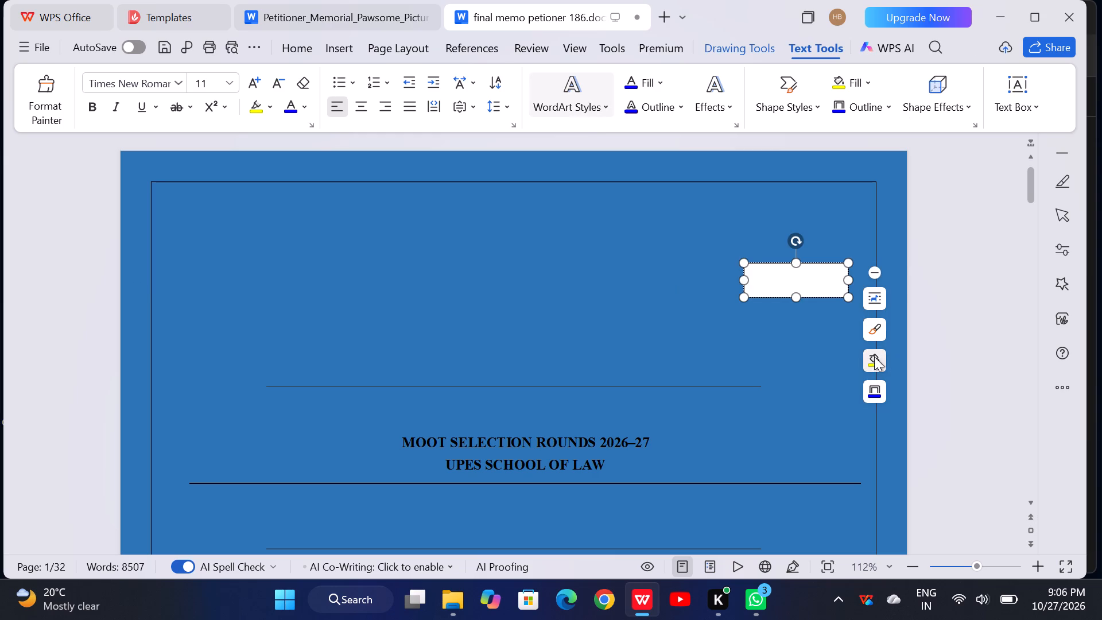
Fill the new text box with the standard blue colour and place the cursor inside it.
click(870, 353)
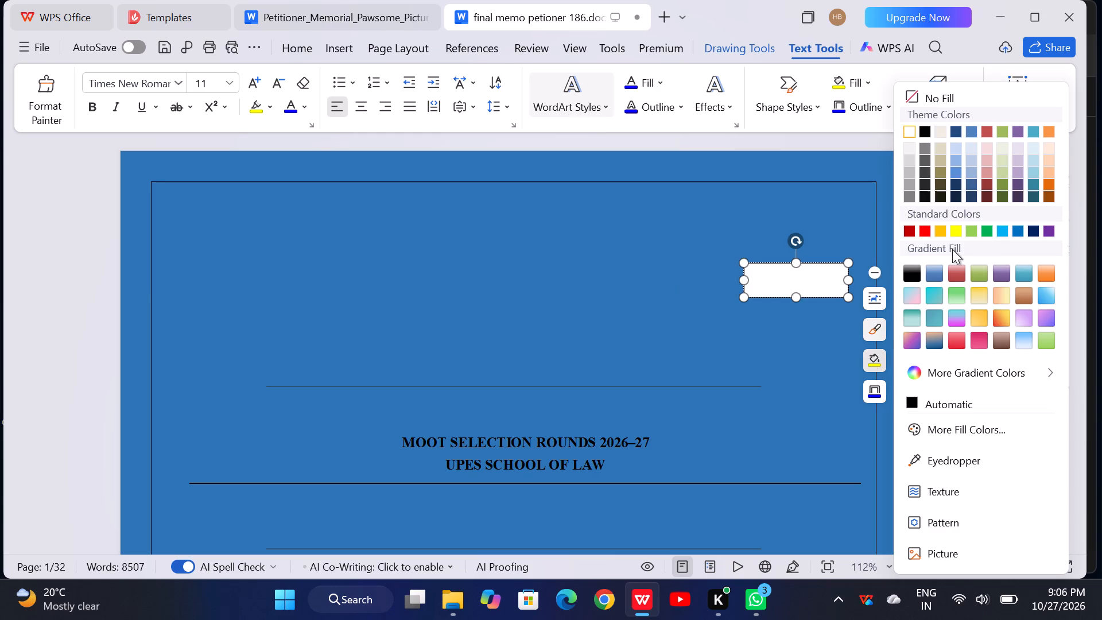
click(1002, 231)
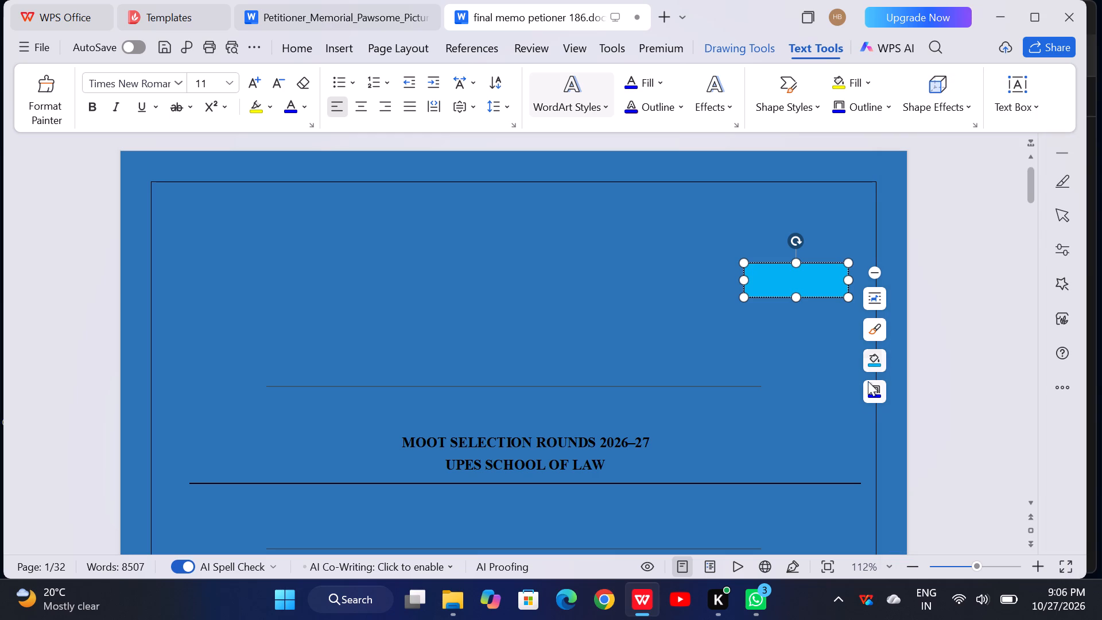
click(882, 362)
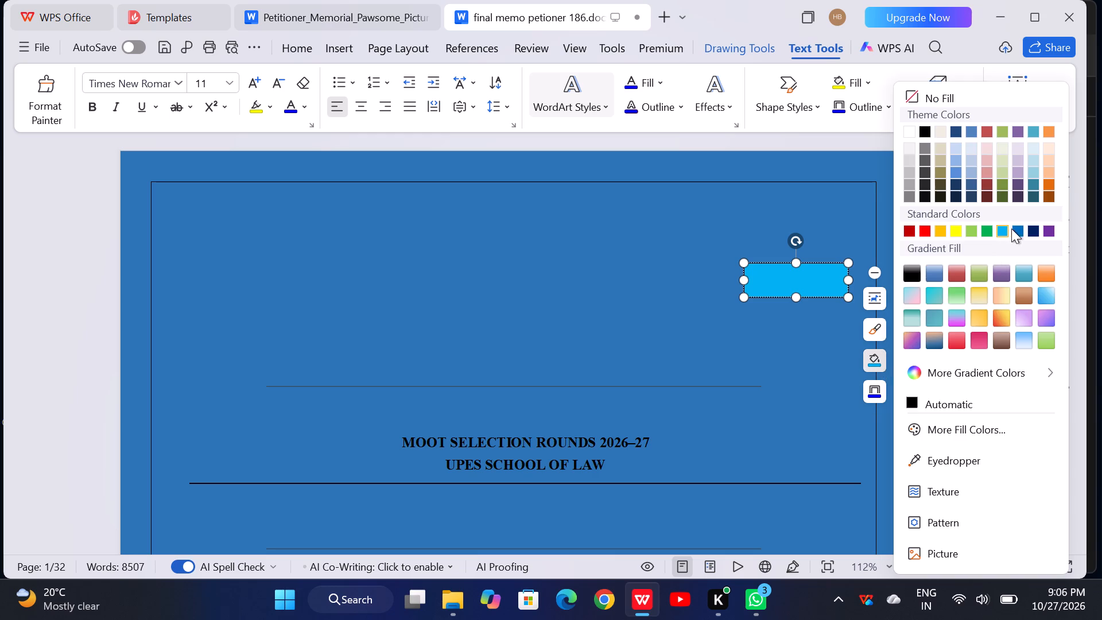
click(1016, 228)
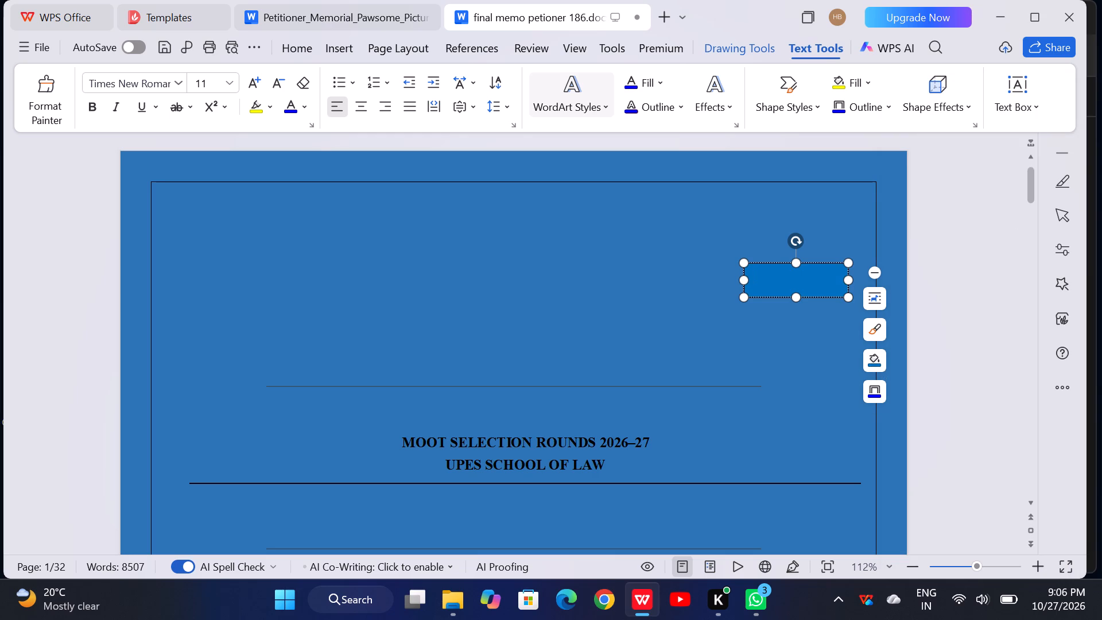
click(708, 381)
click(770, 281)
Open final respondent memo 186 from the mcc 2026 sept round folder to check its cover page code box, and close it again.
click(365, 21)
click(537, 17)
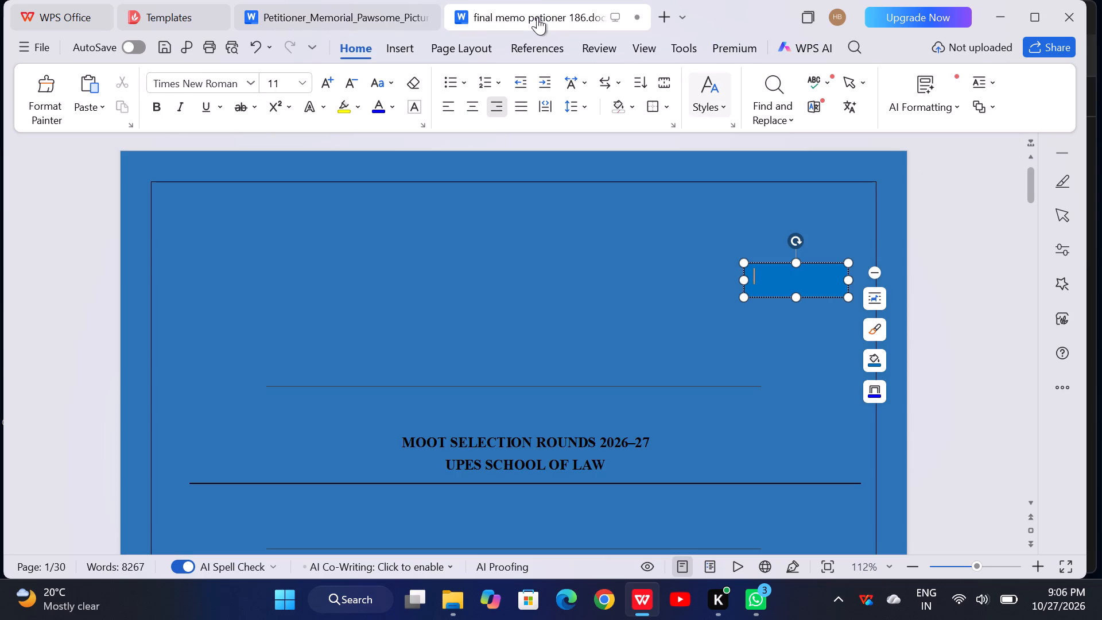
click(457, 598)
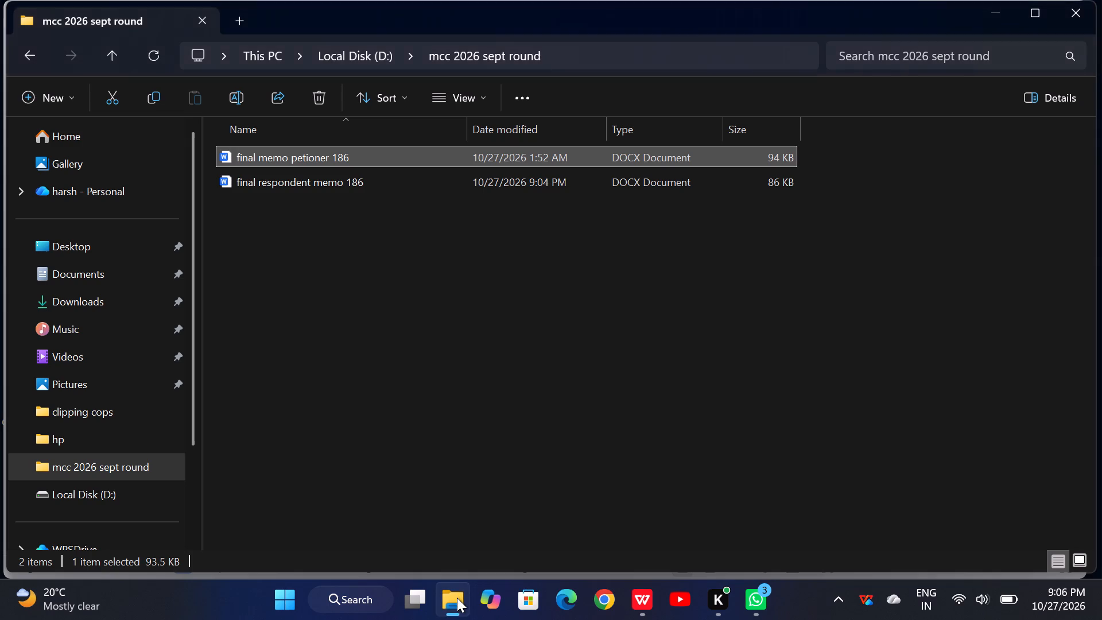
double_click(351, 187)
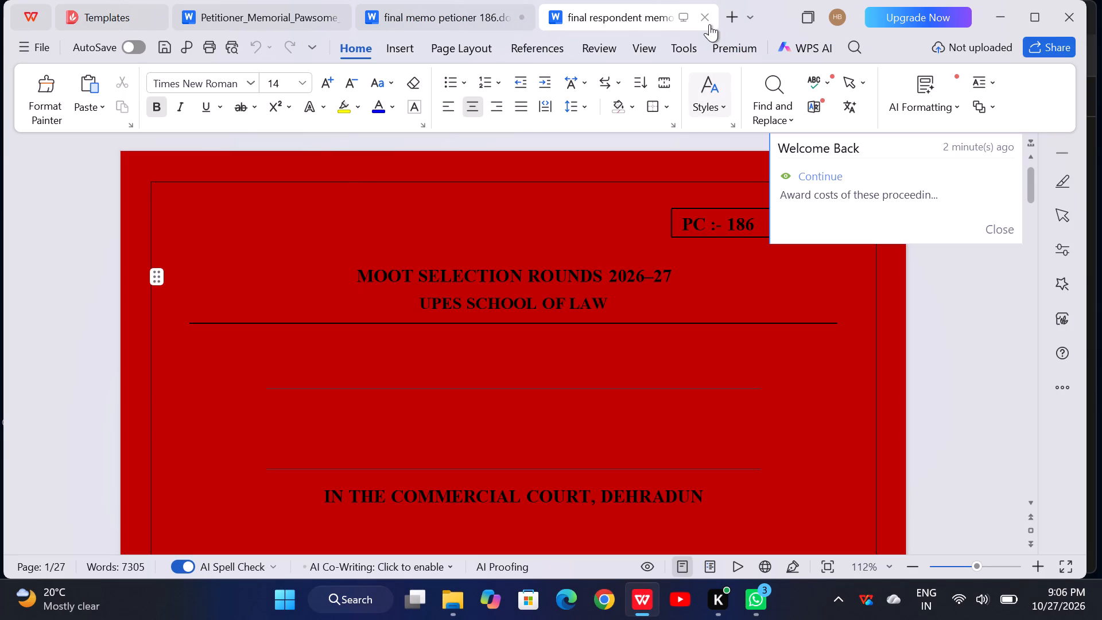
click(709, 20)
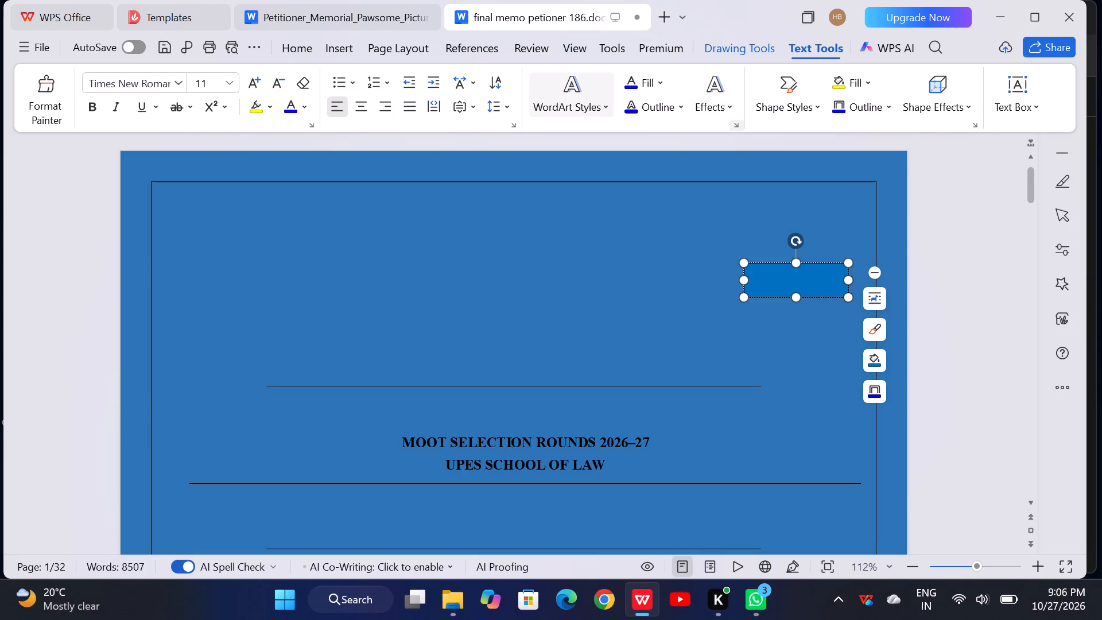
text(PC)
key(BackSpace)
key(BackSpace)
Enter "PC:- 186" in bold 14 pt in the blue text box on the cover page.
click(84, 104)
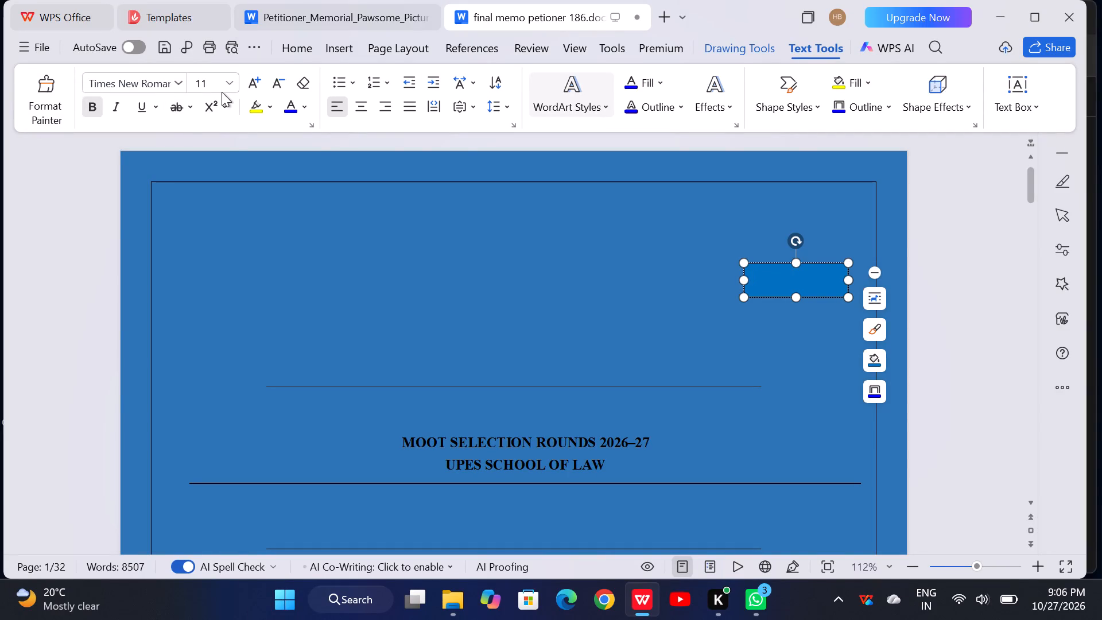
click(232, 86)
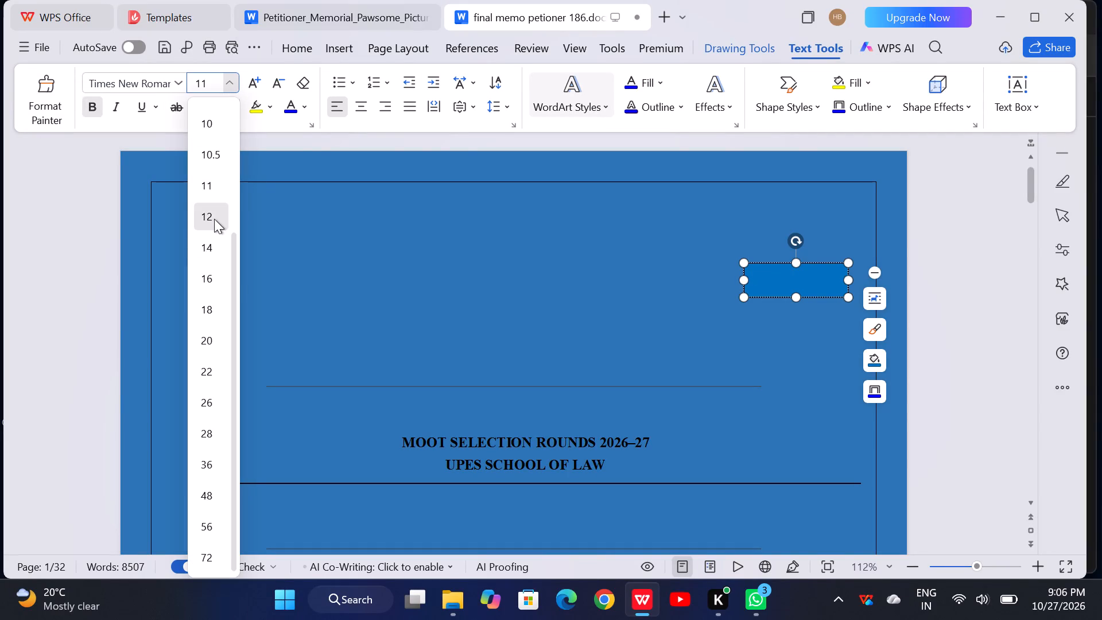
click(214, 219)
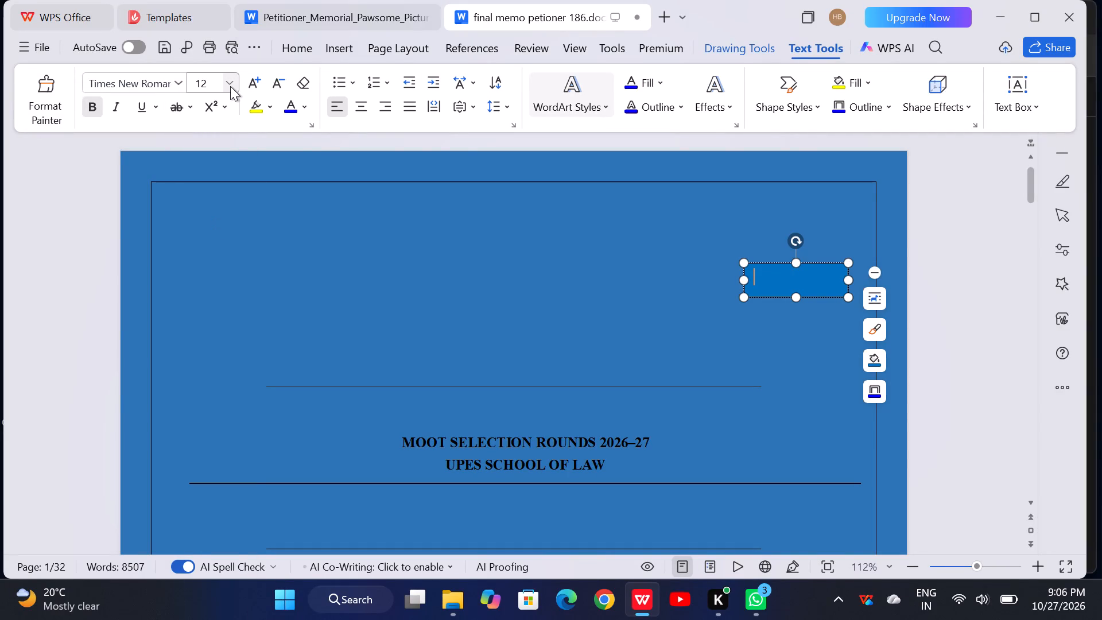
click(230, 86)
click(212, 240)
text(PC)
text(:_)
key(BackSpace)
key(minus)
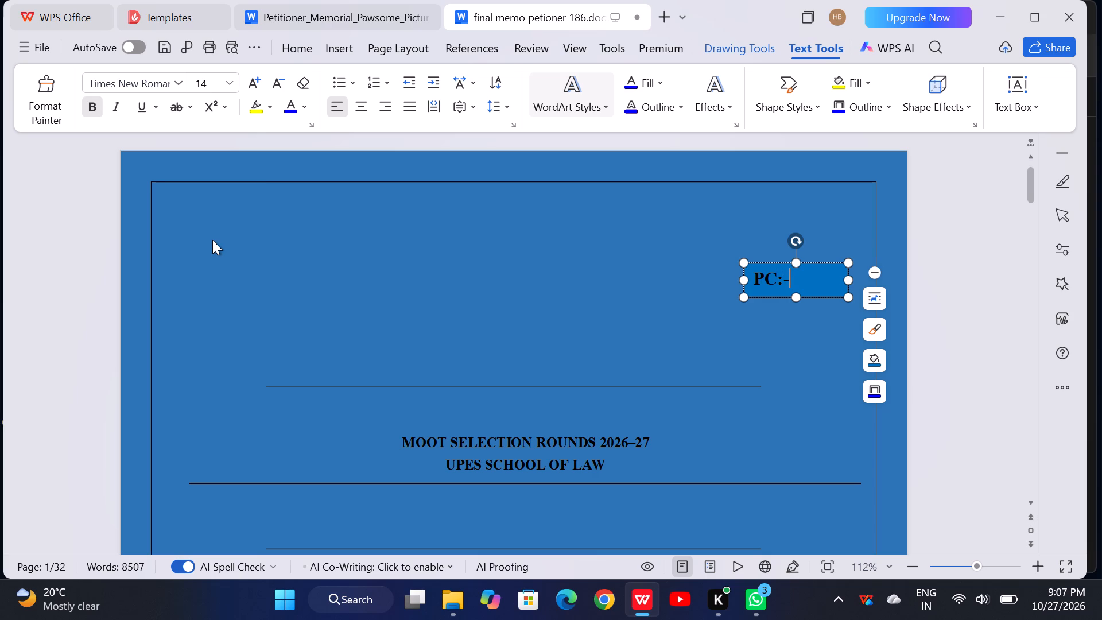
key(space)
text(18)
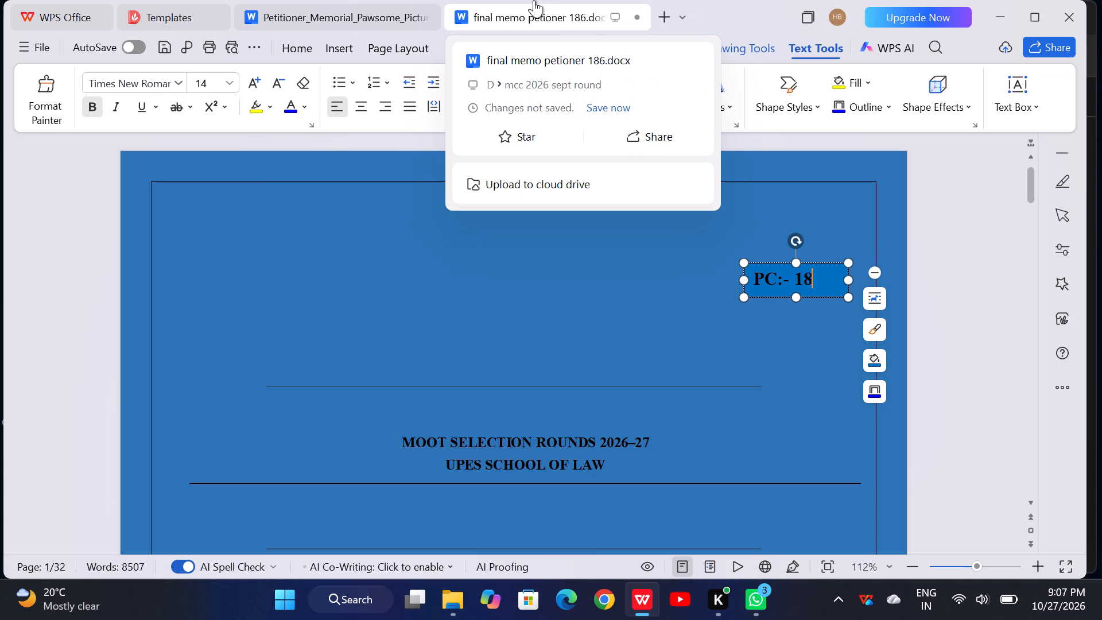
key(6)
click(568, 276)
Look through the opening pages of final memo petioner 186, from the cover page past the table of contents.
scroll(568, 276, down, 1)
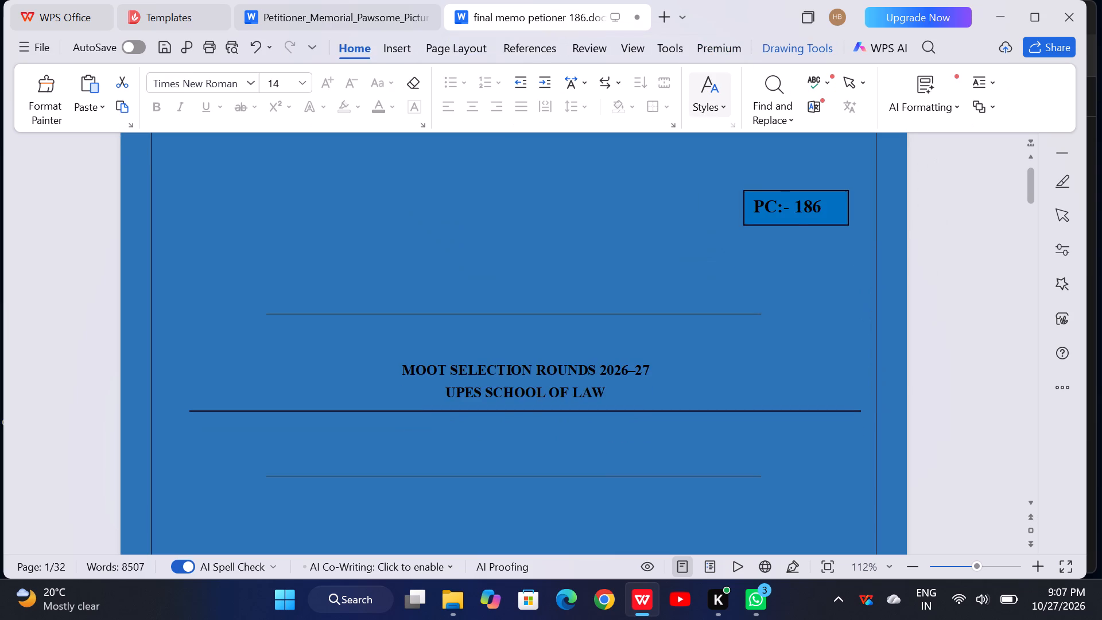
scroll(568, 276, down, 8)
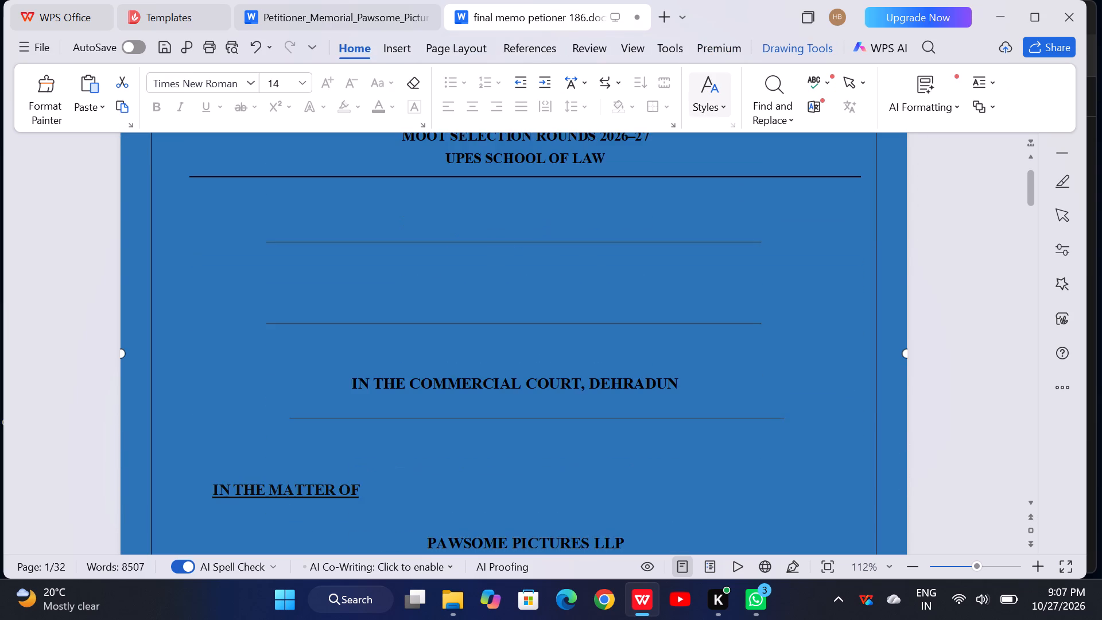
scroll(568, 276, down, 9)
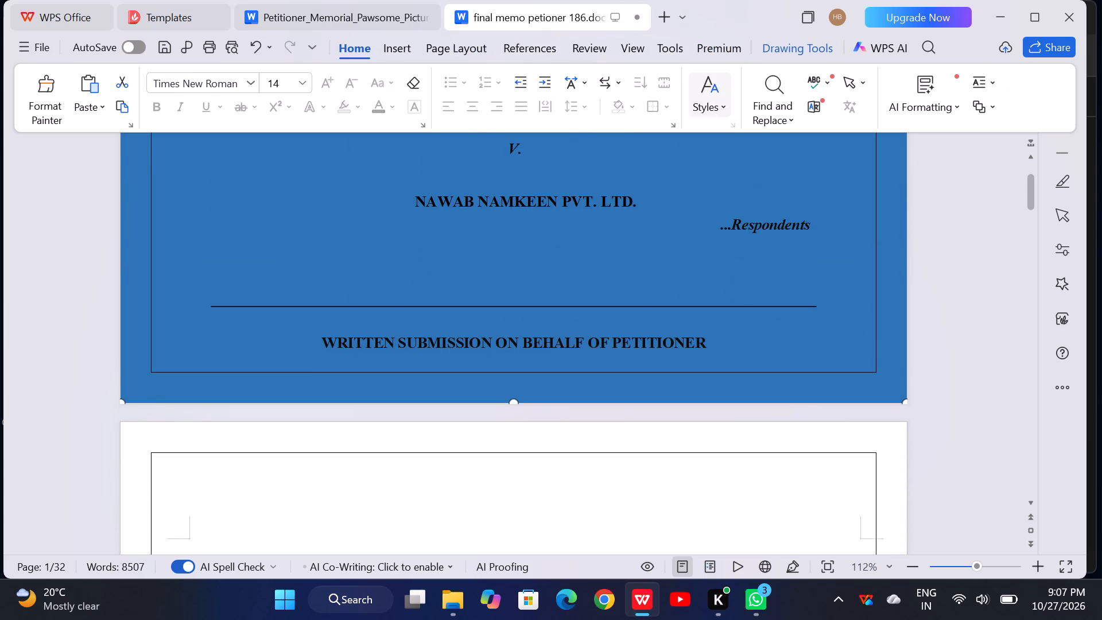
scroll(568, 276, down, 9)
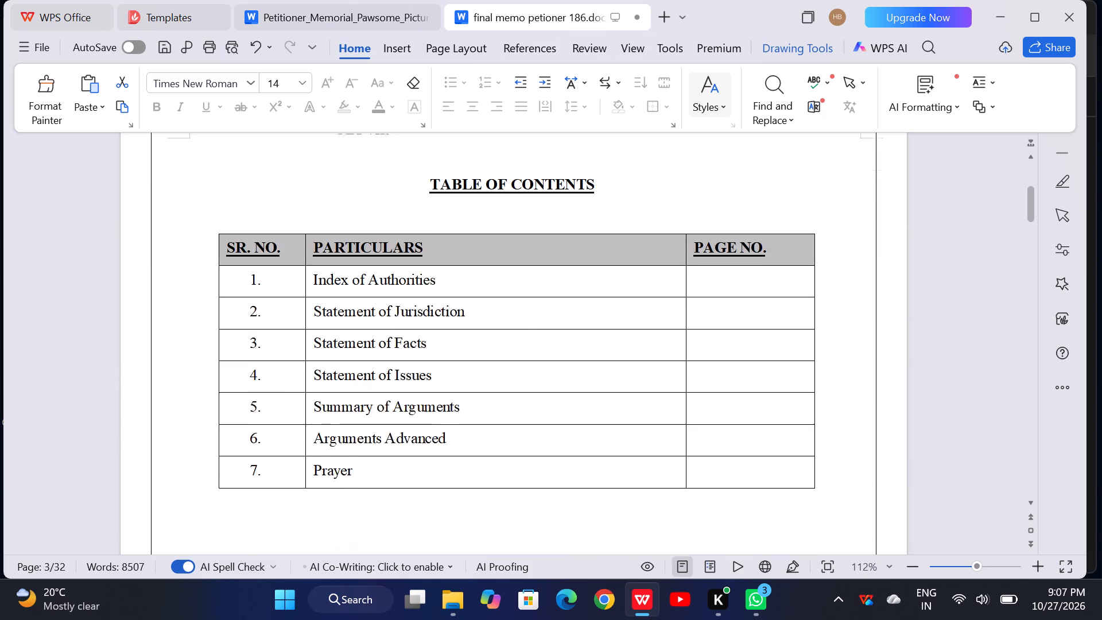
scroll(568, 276, down, 8)
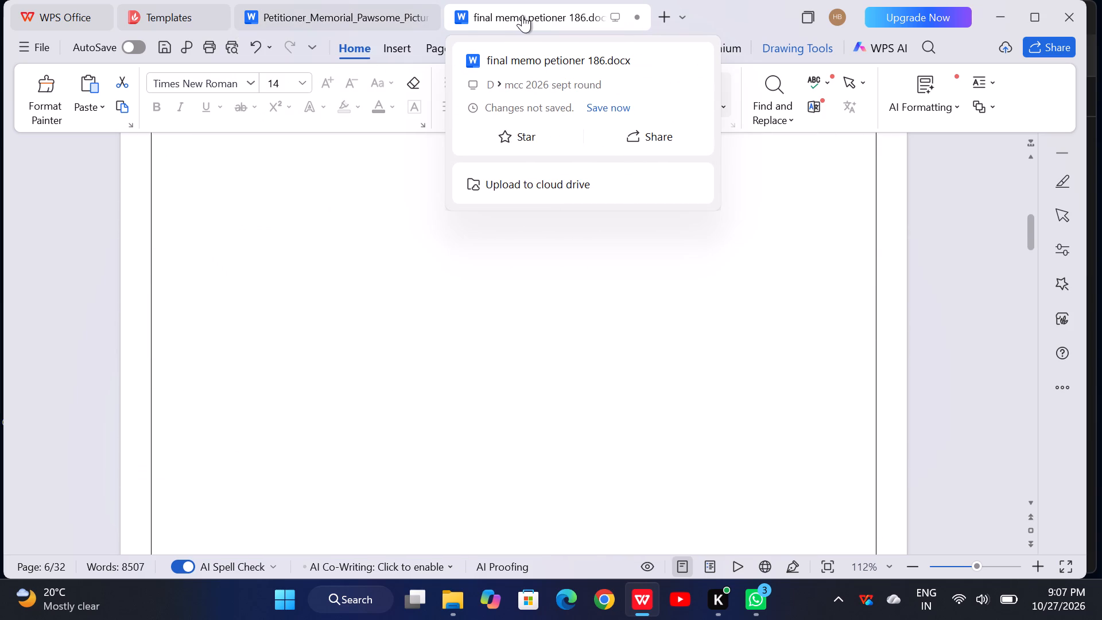
Switch to the Petitioner_Memorial_Pawsome document and read its Statement of Jurisdiction together with the footnotes at the page bottom.
drag(374, 0, 547, 1)
scroll(493, 316, down, 2)
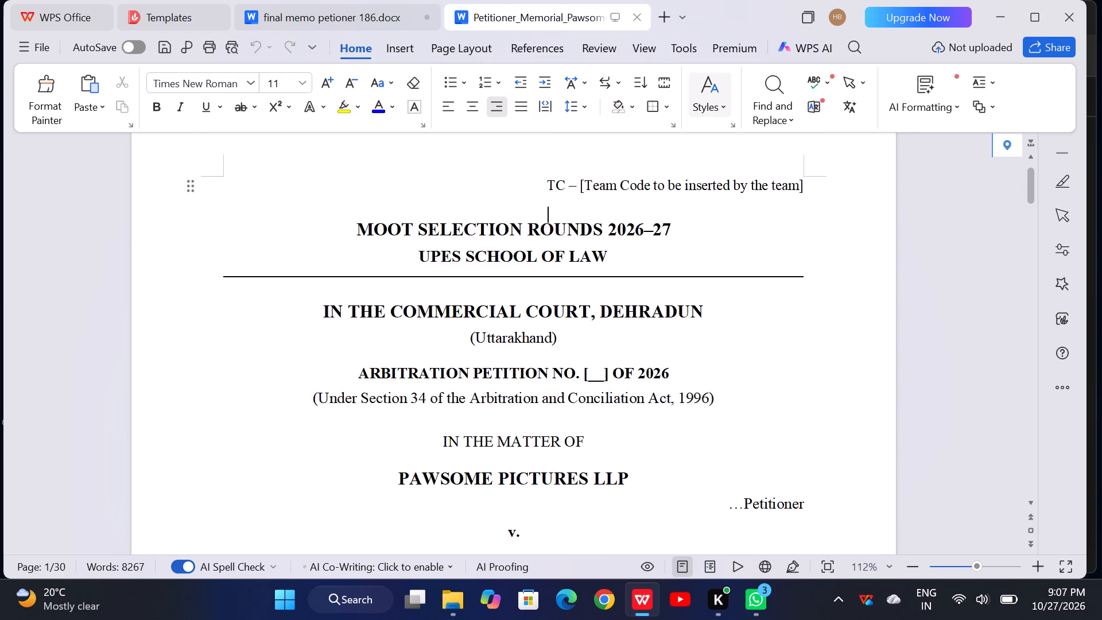
scroll(493, 316, down, 12)
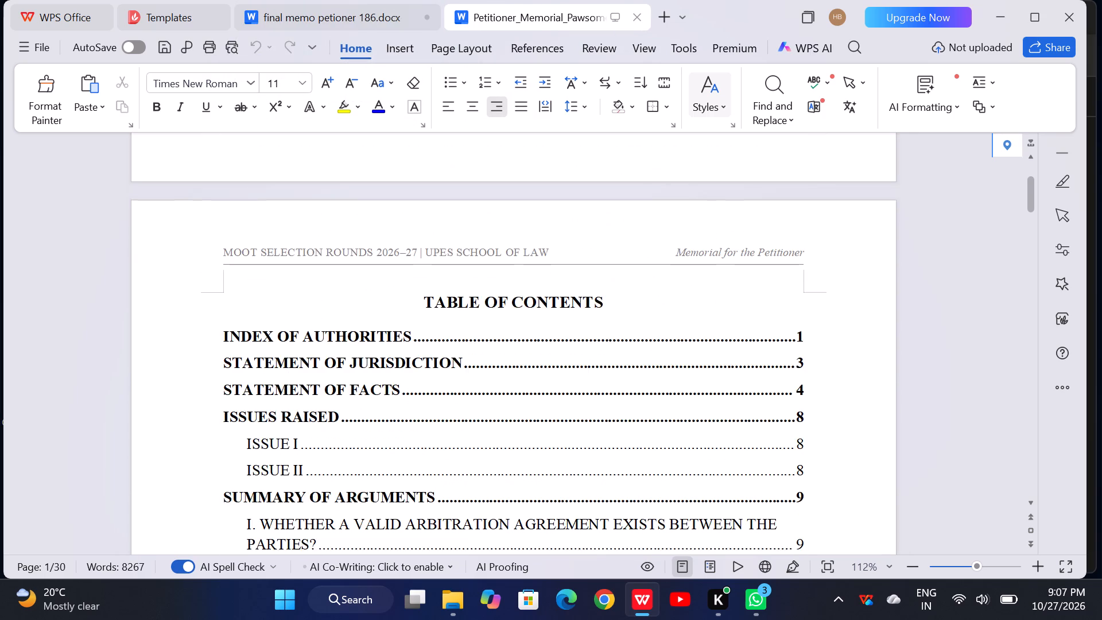
scroll(493, 316, down, 12)
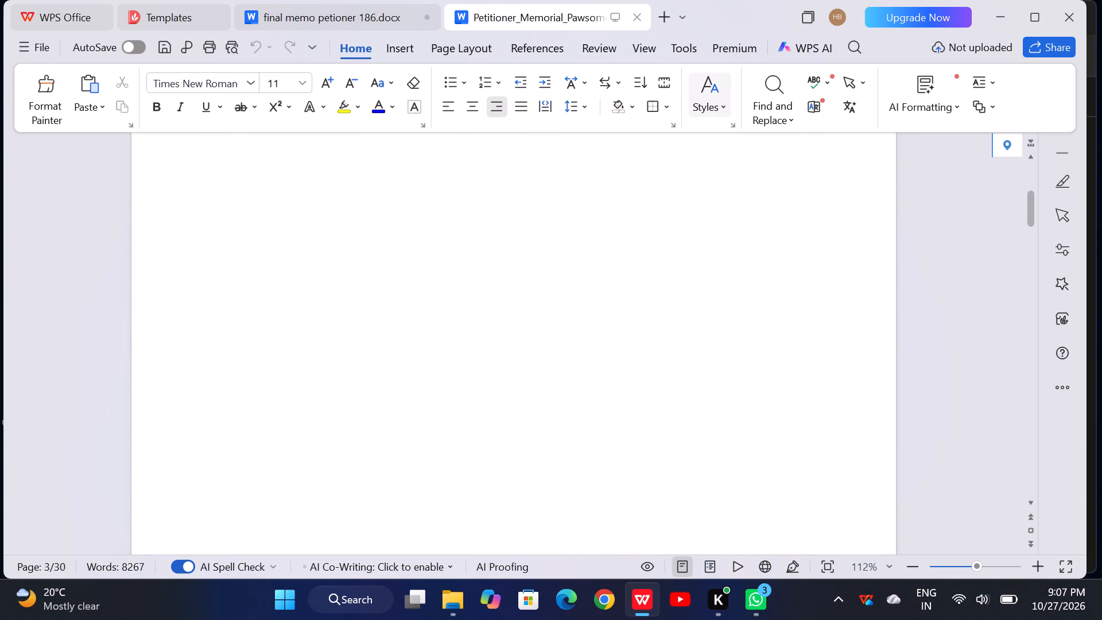
scroll(493, 316, down, 12)
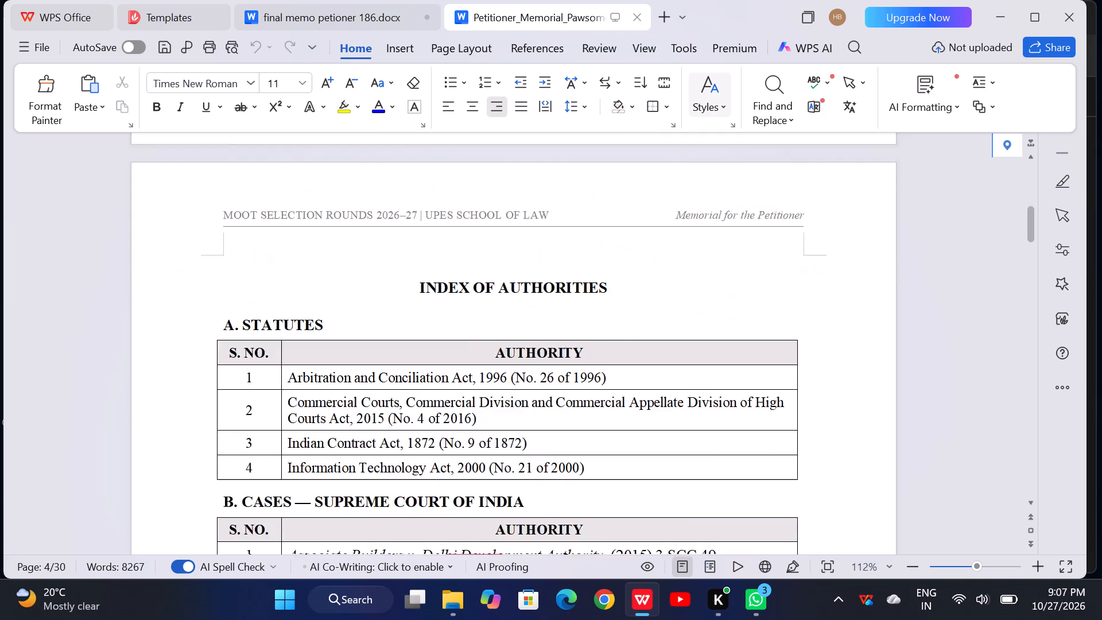
scroll(493, 316, down, 12)
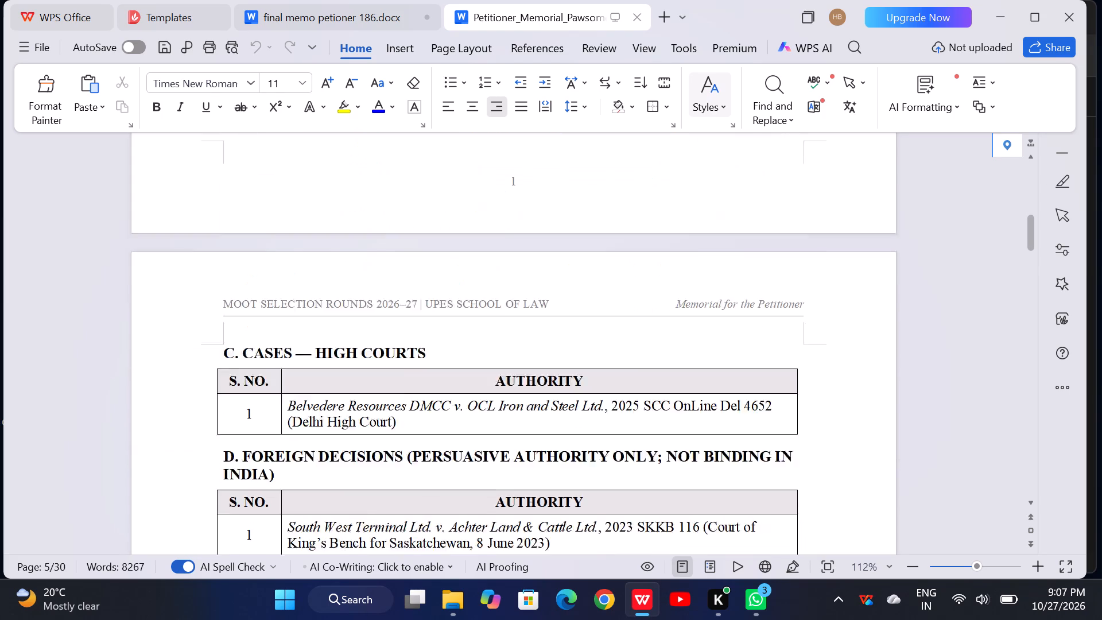
scroll(493, 316, down, 12)
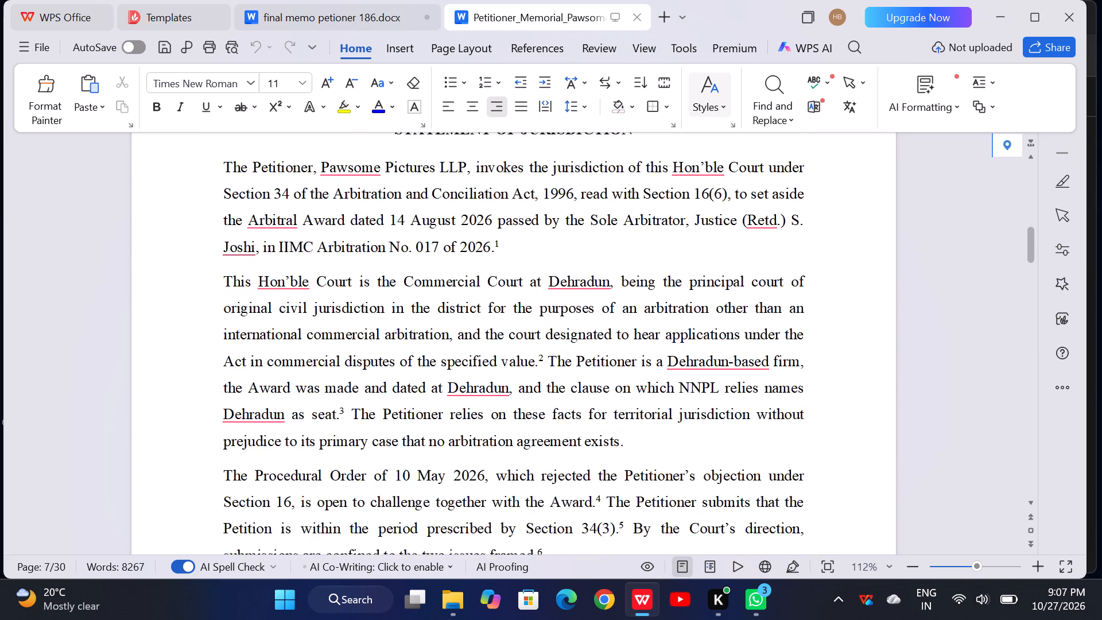
scroll(493, 316, down, 7)
scroll(493, 316, up, 1)
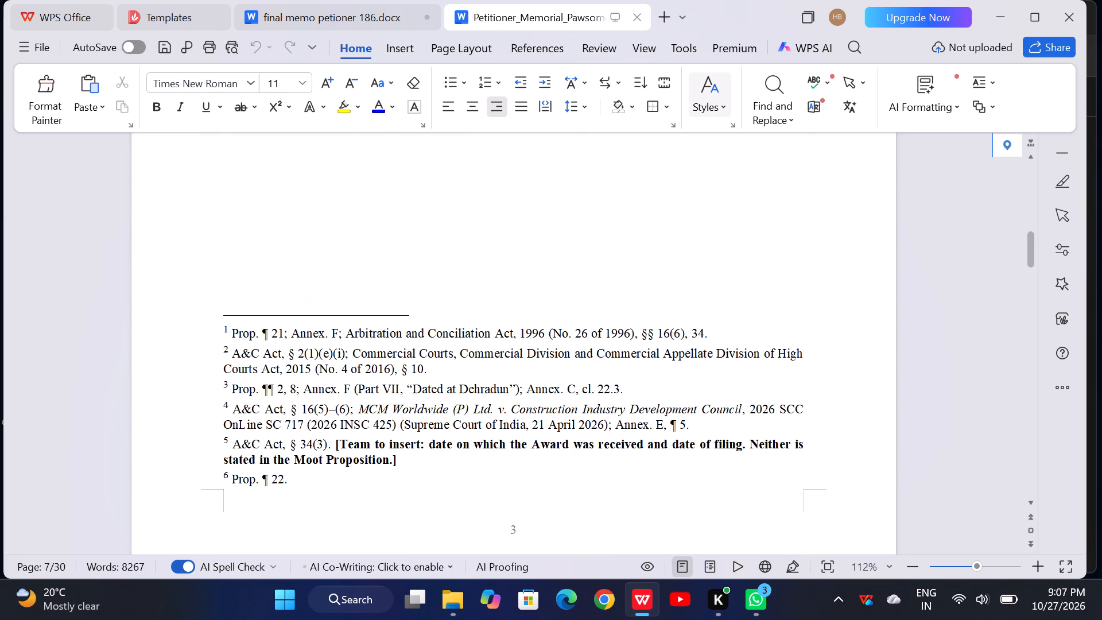
scroll(493, 316, up, 5)
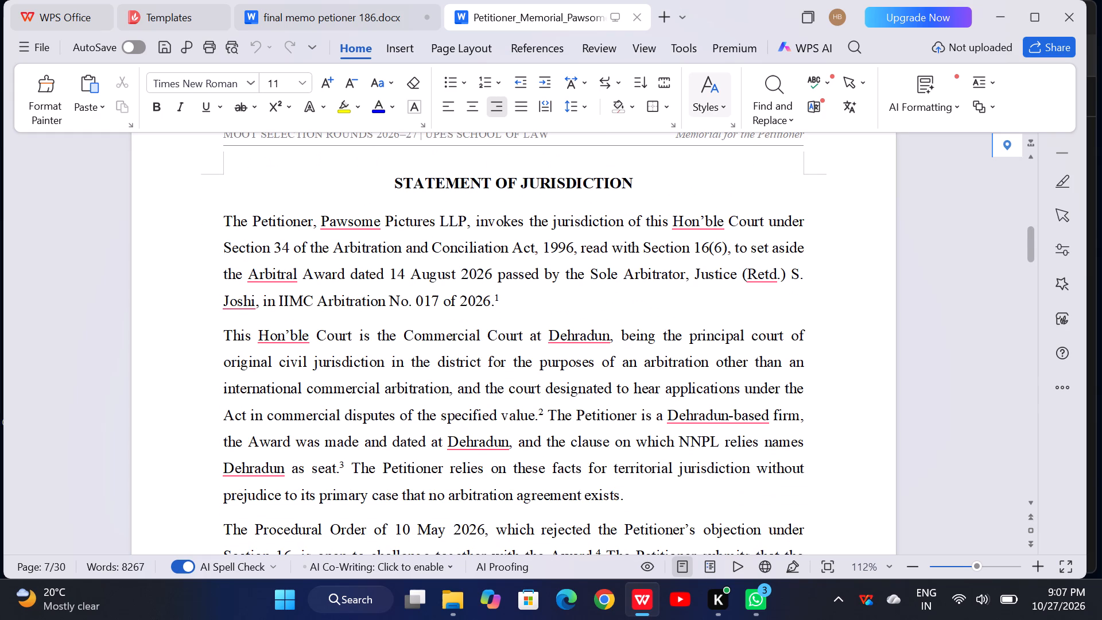
scroll(493, 316, down, 7)
scroll(493, 316, up, 1)
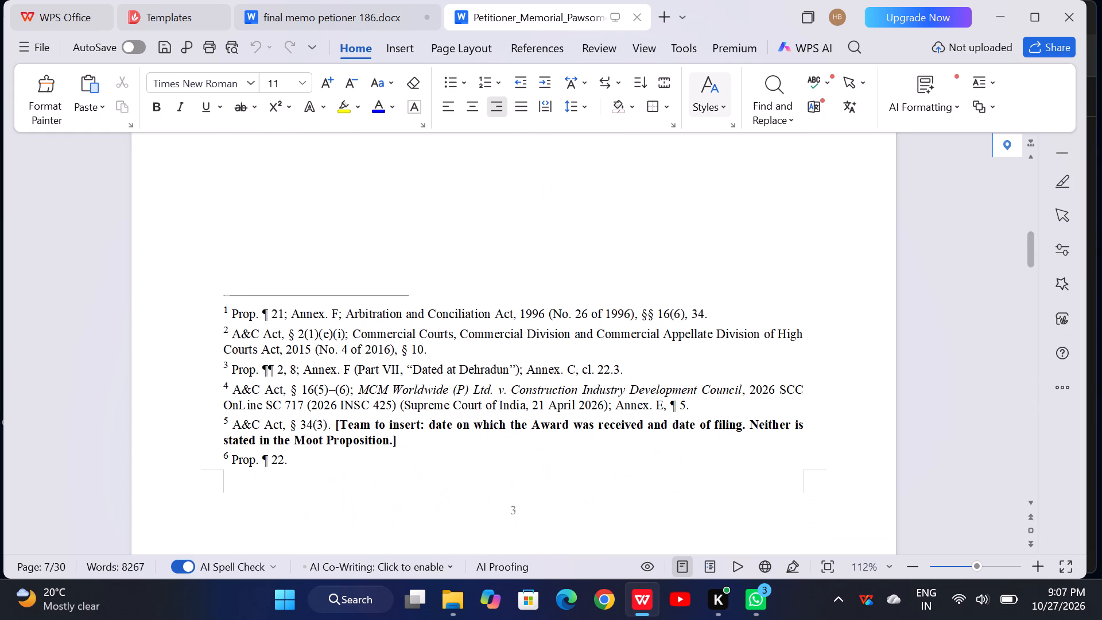
scroll(493, 316, up, 3)
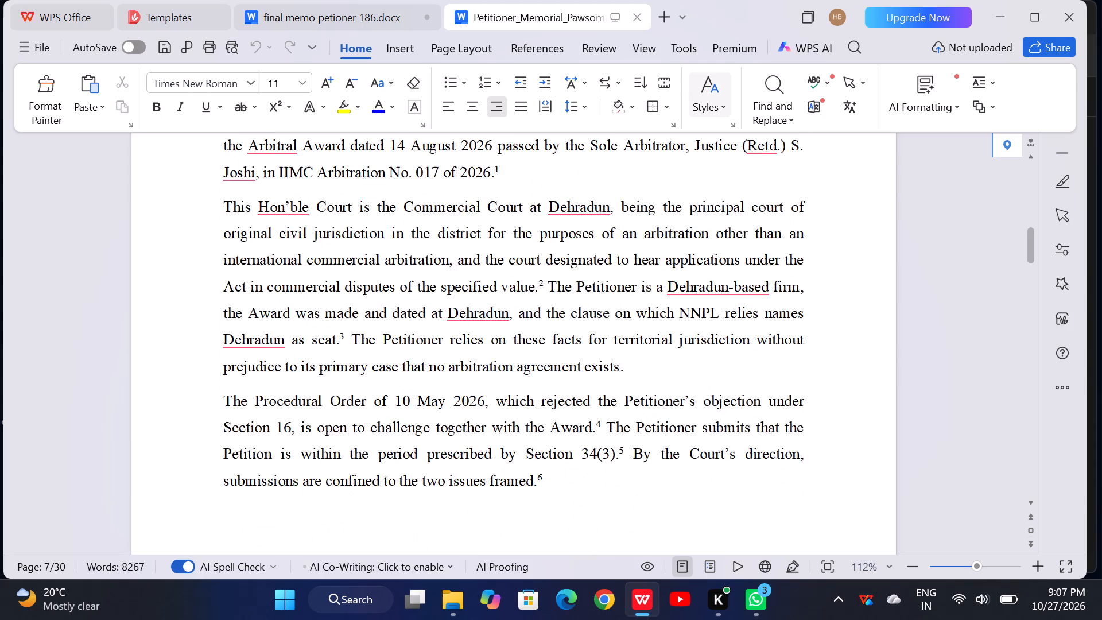
scroll(493, 316, up, 2)
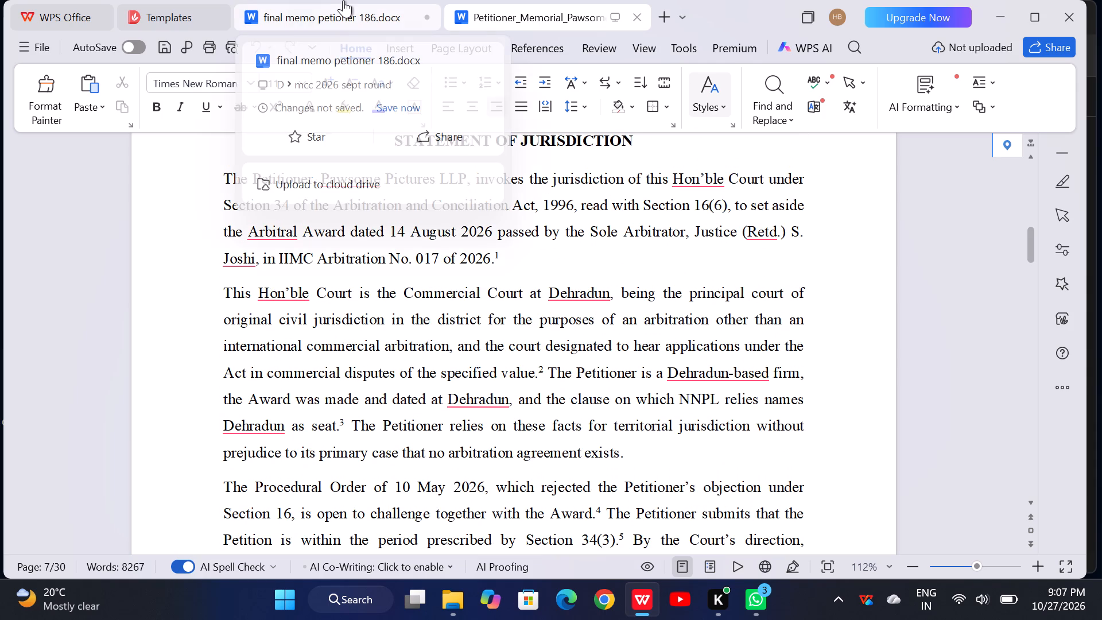
Return to final memo petioner 186 and compare its Statement of Jurisdiction and footnote references with the source memorial.
click(343, 0)
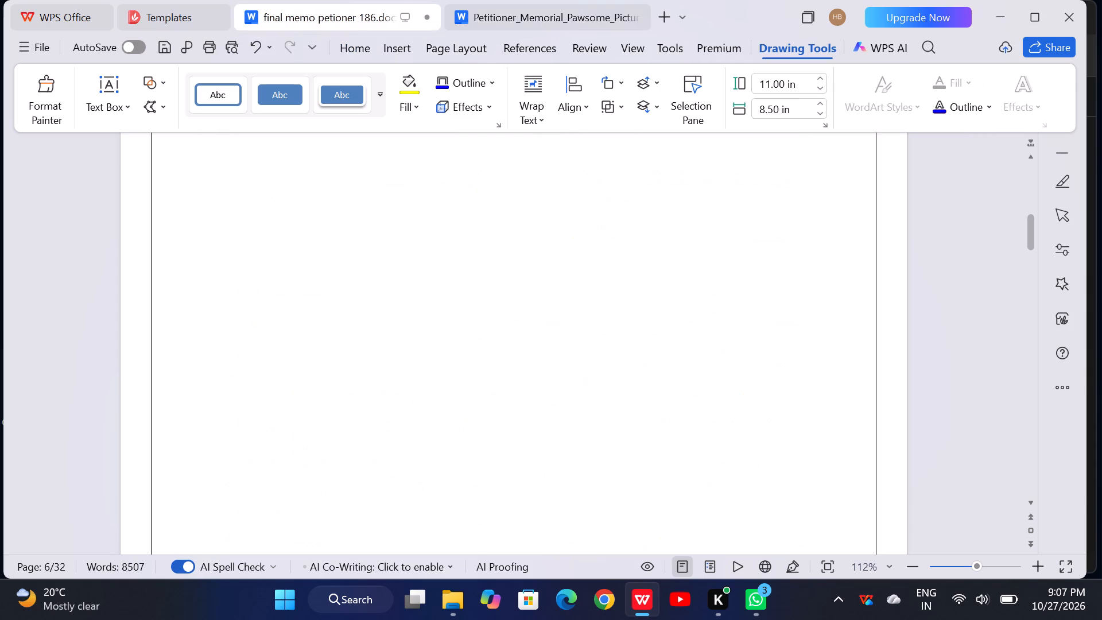
scroll(405, 332, up, 4)
scroll(405, 332, down, 10)
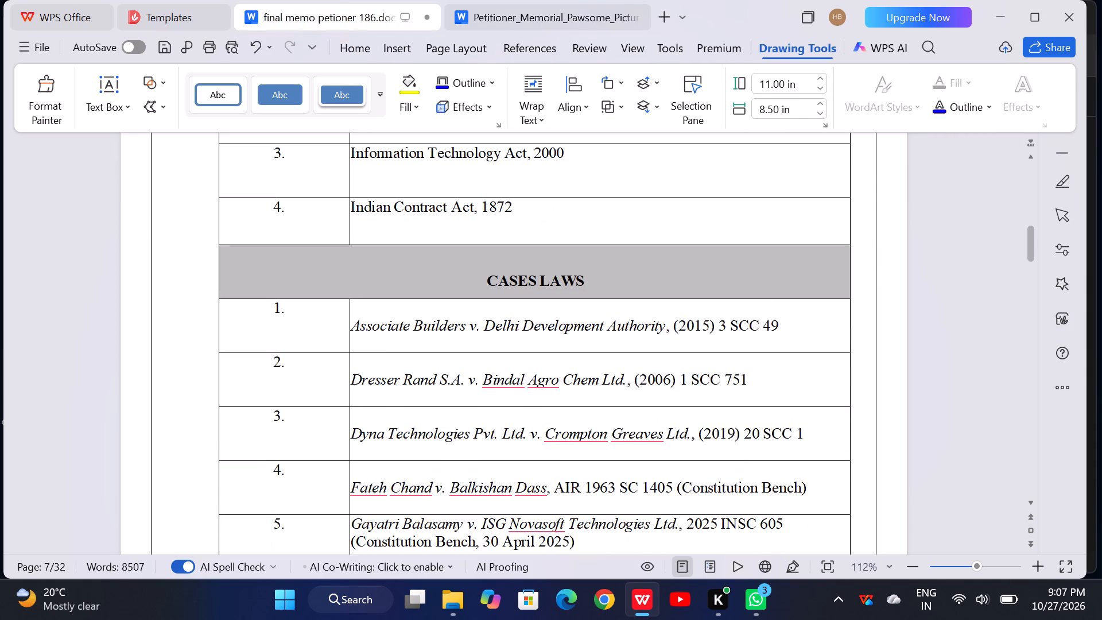
scroll(405, 332, down, 11)
scroll(405, 332, up, 1)
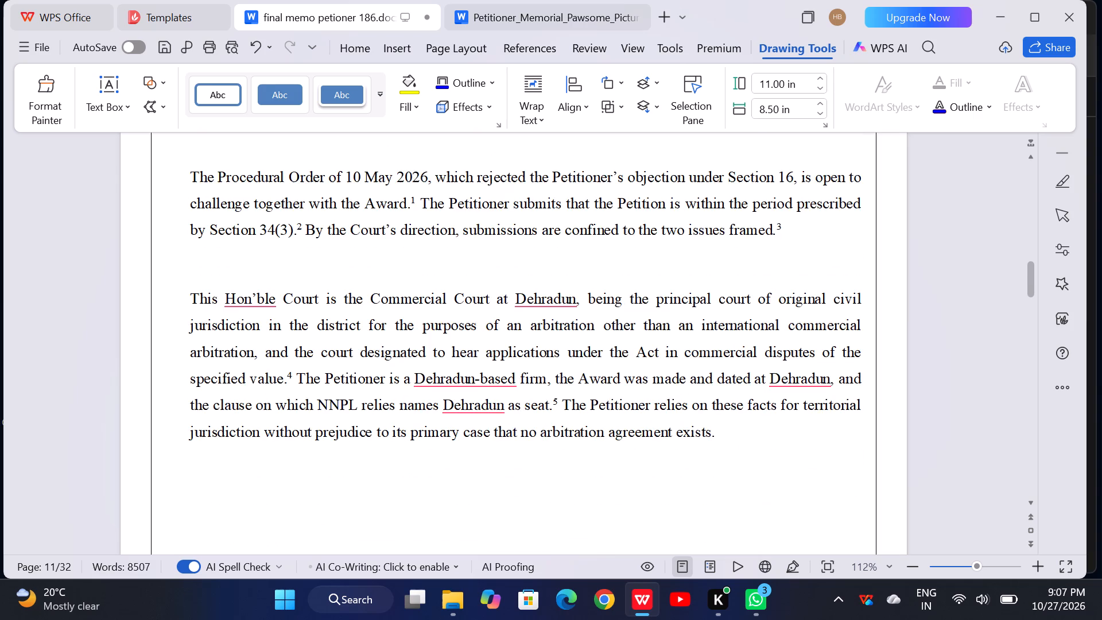
scroll(405, 332, up, 4)
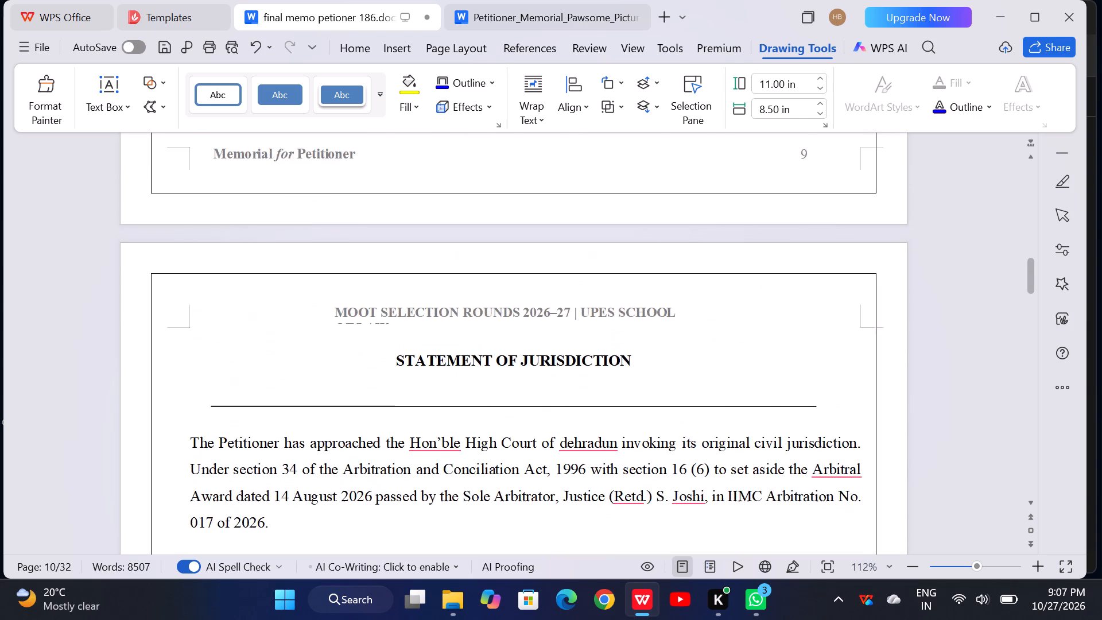
scroll(405, 332, up, 5)
scroll(405, 332, down, 1)
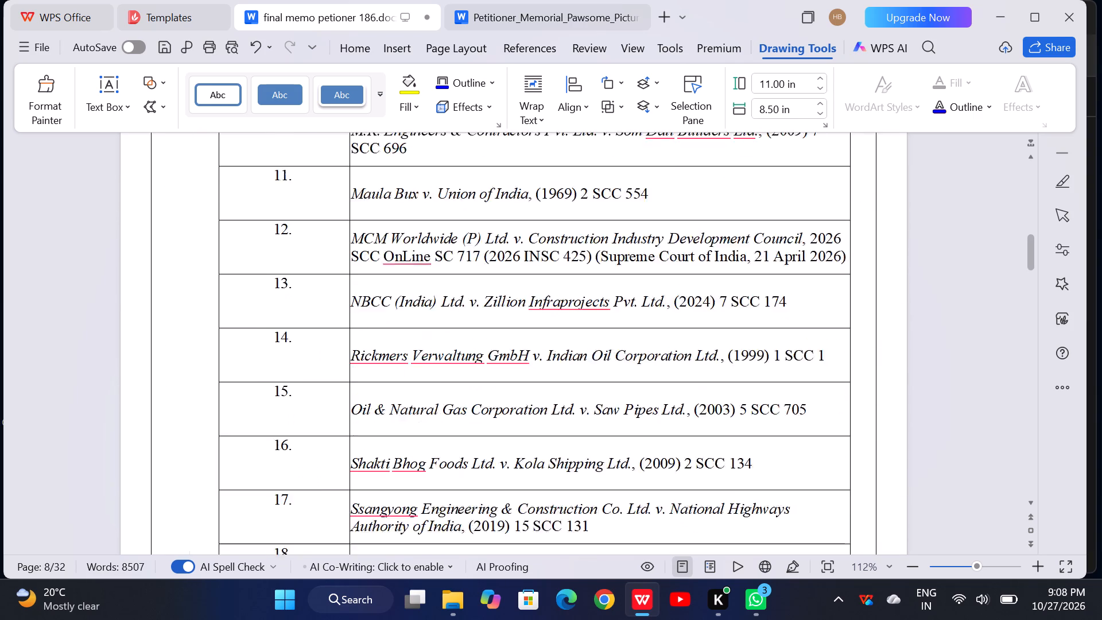
scroll(405, 332, down, 9)
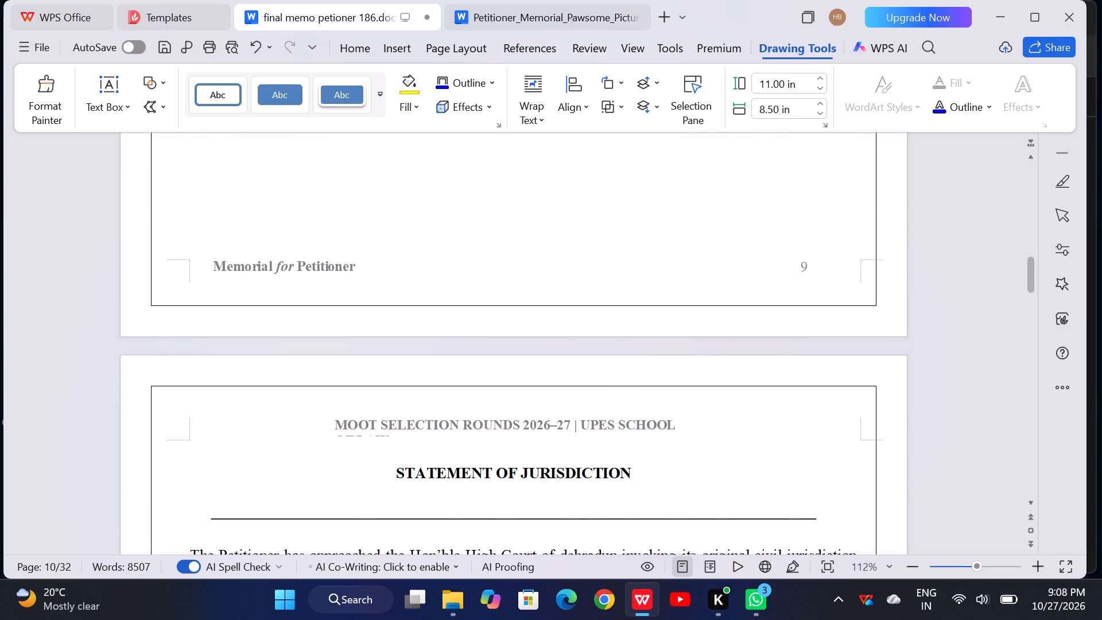
scroll(405, 332, down, 6)
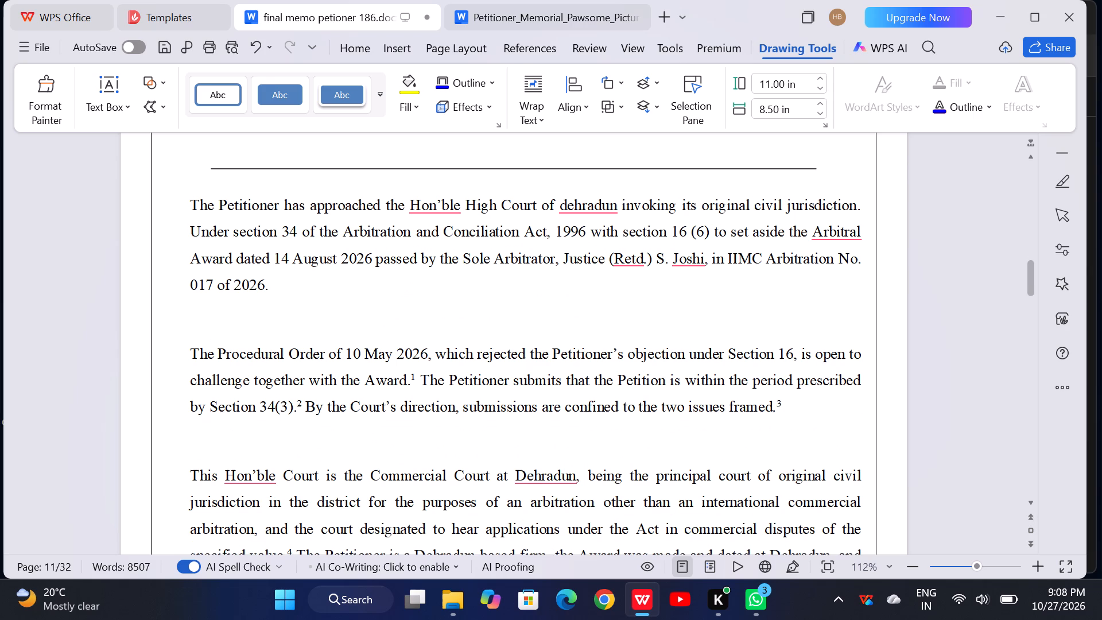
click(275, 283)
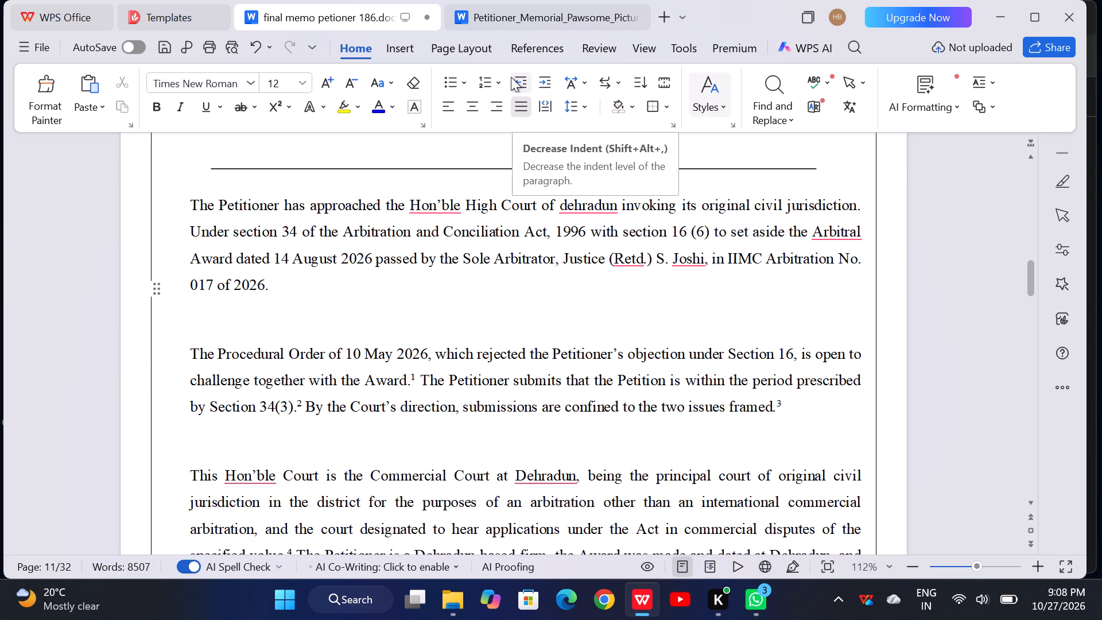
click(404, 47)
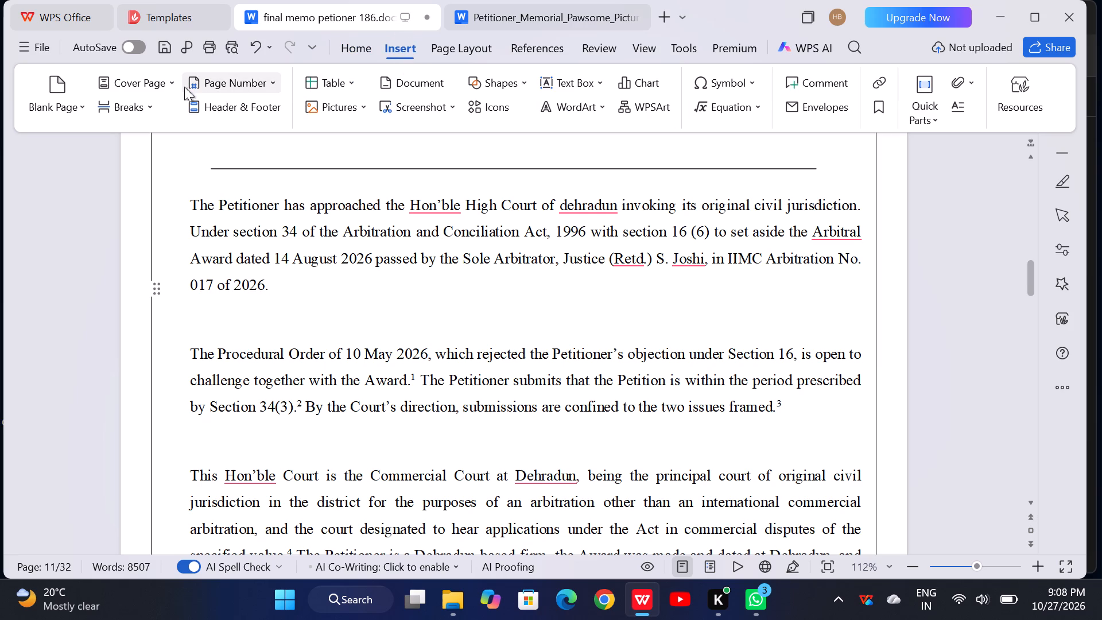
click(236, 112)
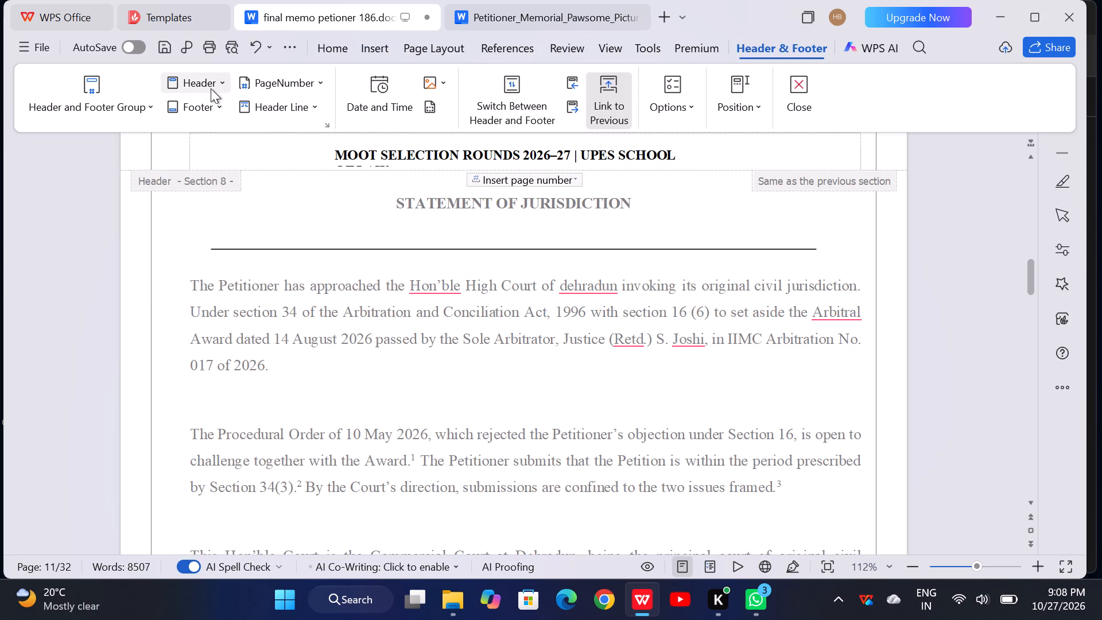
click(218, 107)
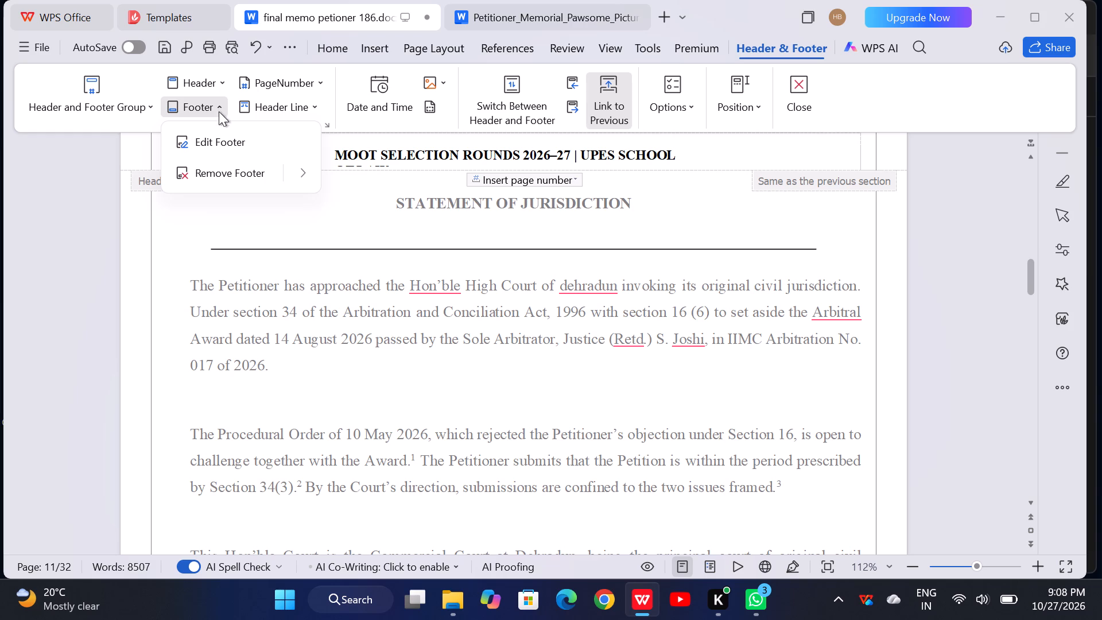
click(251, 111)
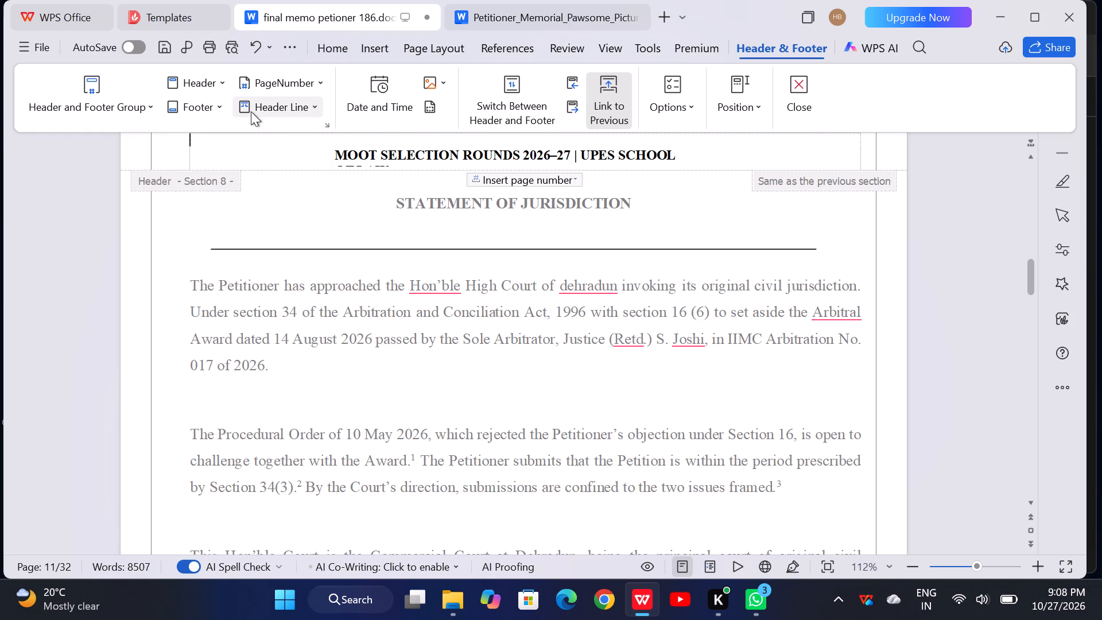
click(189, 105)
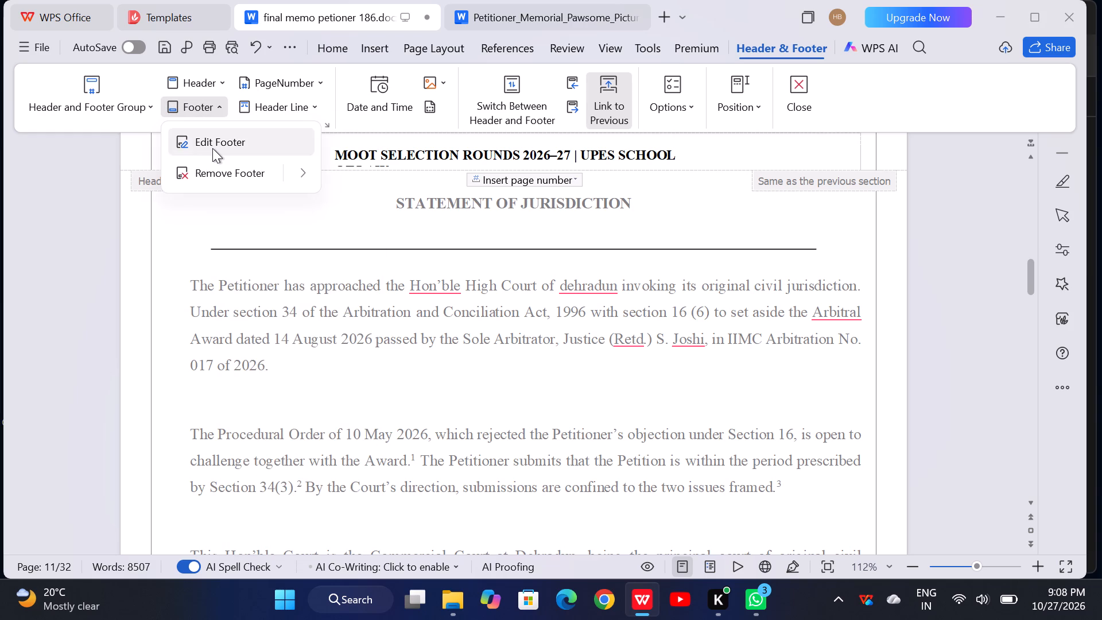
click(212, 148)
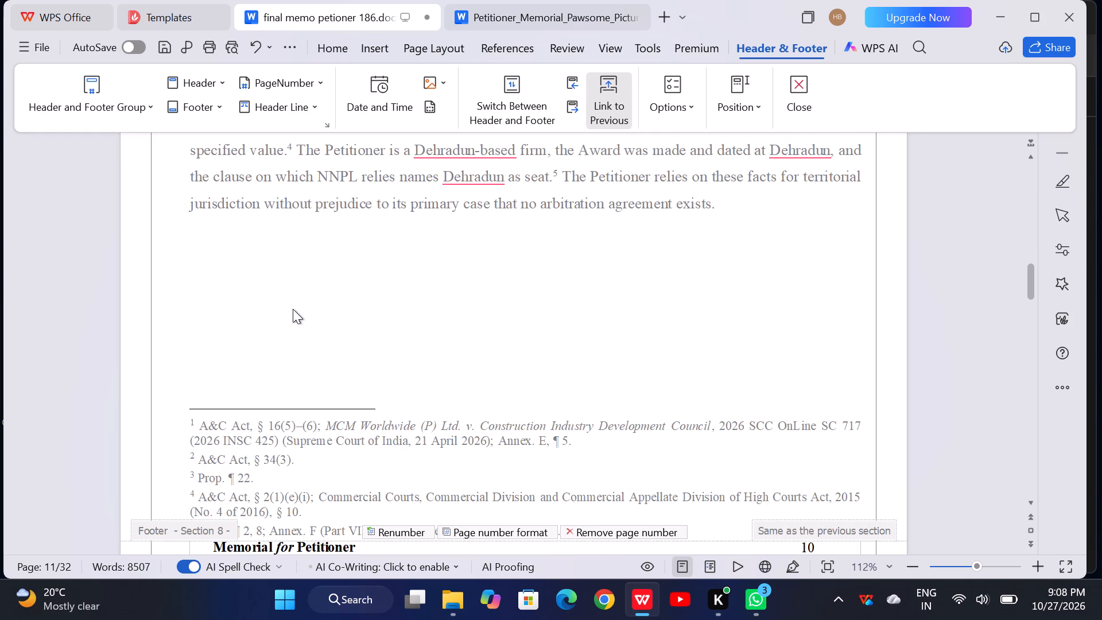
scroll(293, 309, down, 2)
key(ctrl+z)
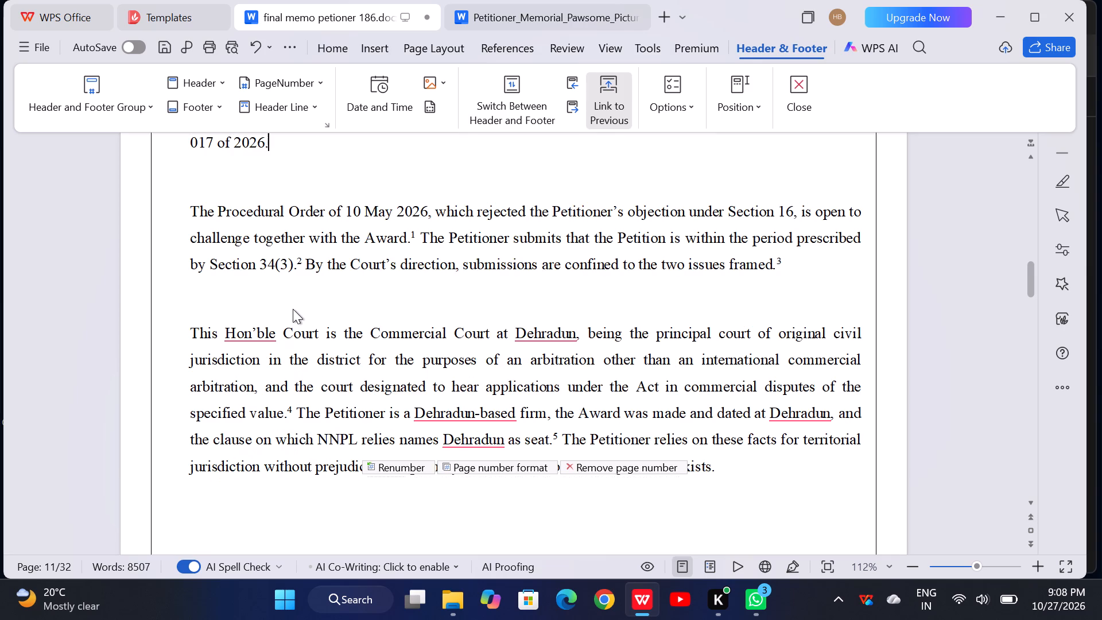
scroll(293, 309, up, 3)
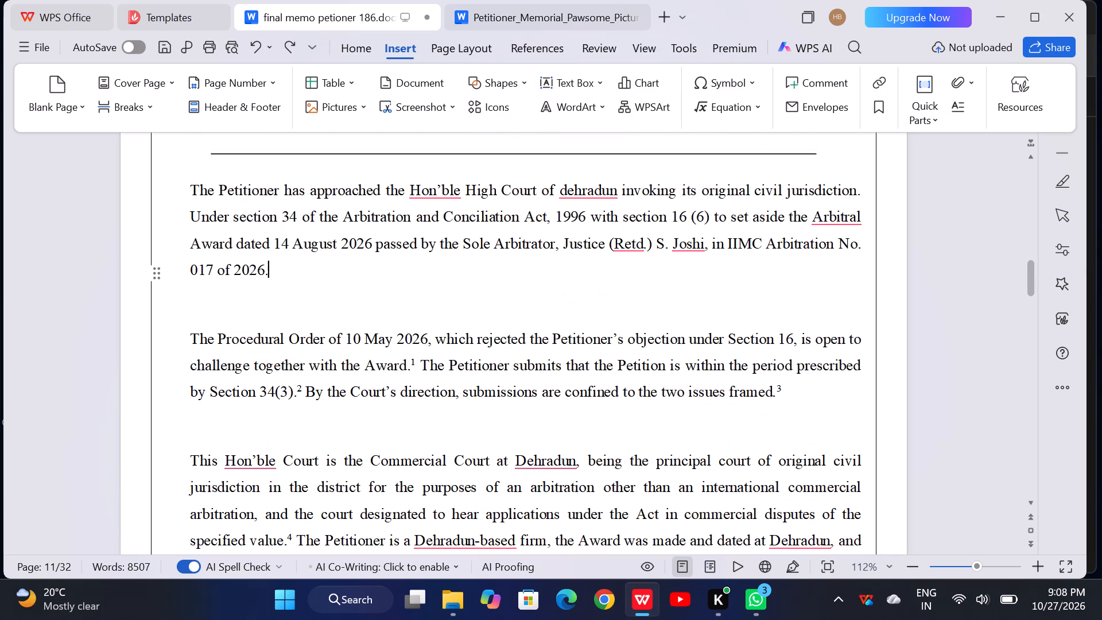
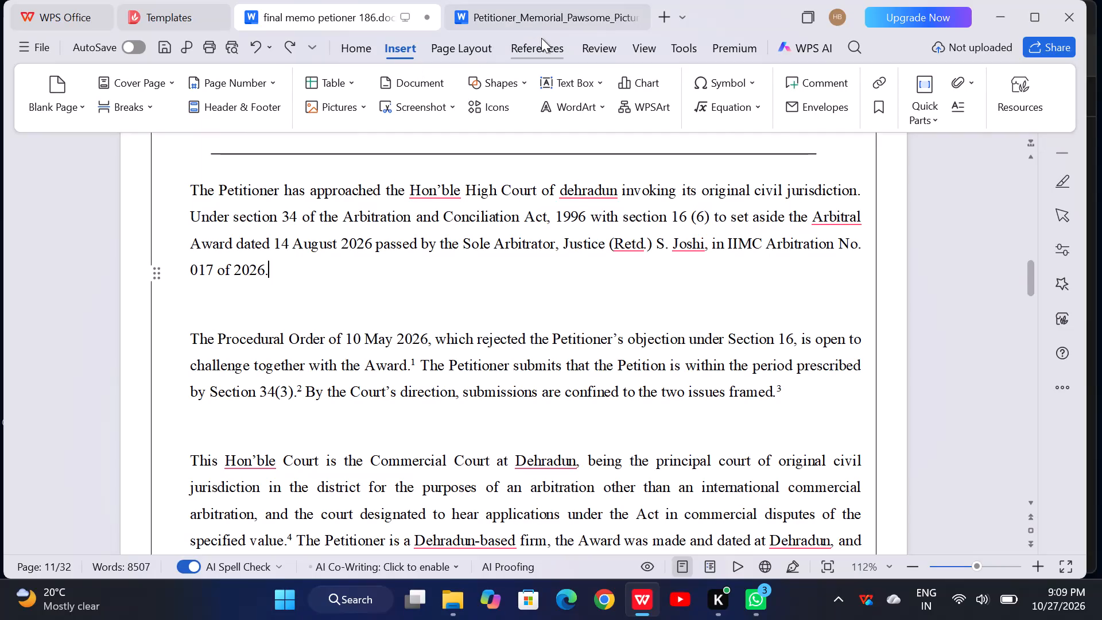
Turn off the footnote/endnote separator line in final memo petioner 186 and leave the Citations pane closed.
click(541, 38)
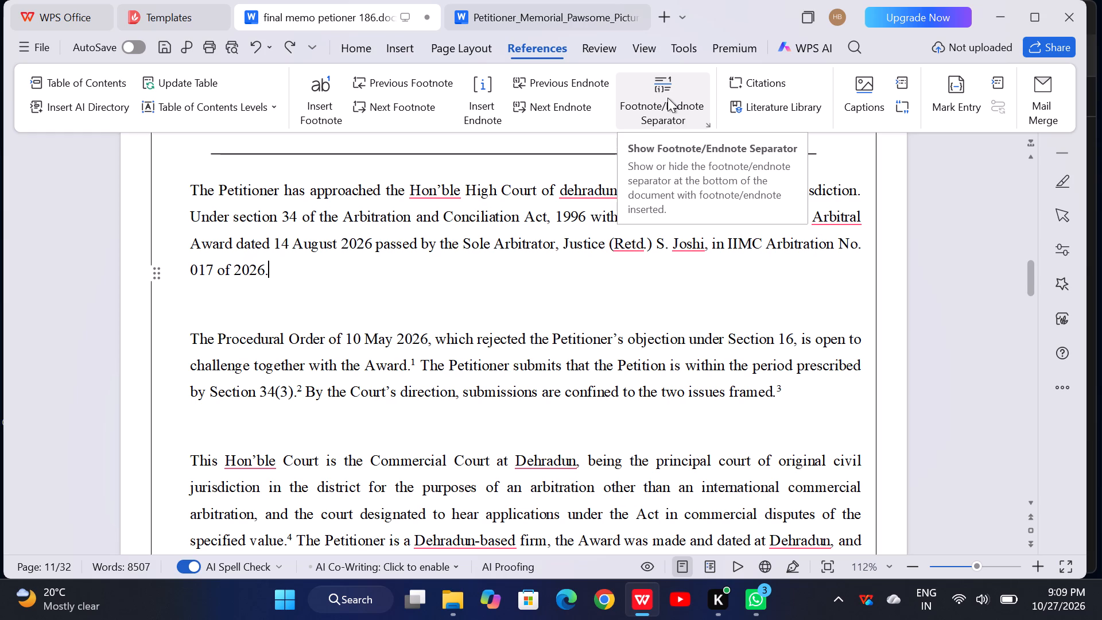
click(732, 77)
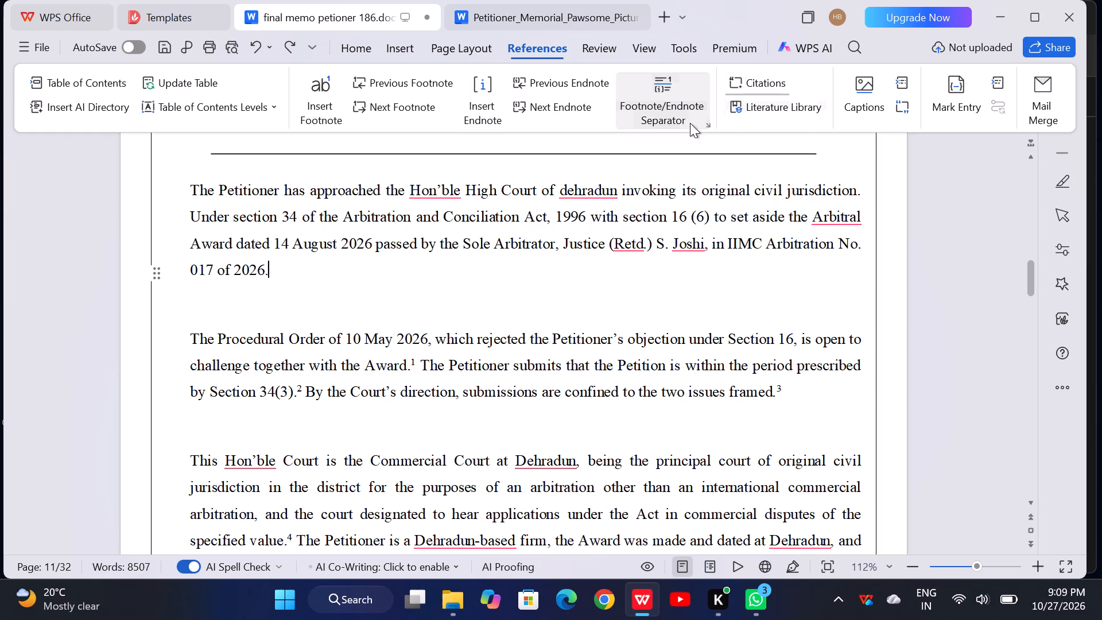
click(639, 110)
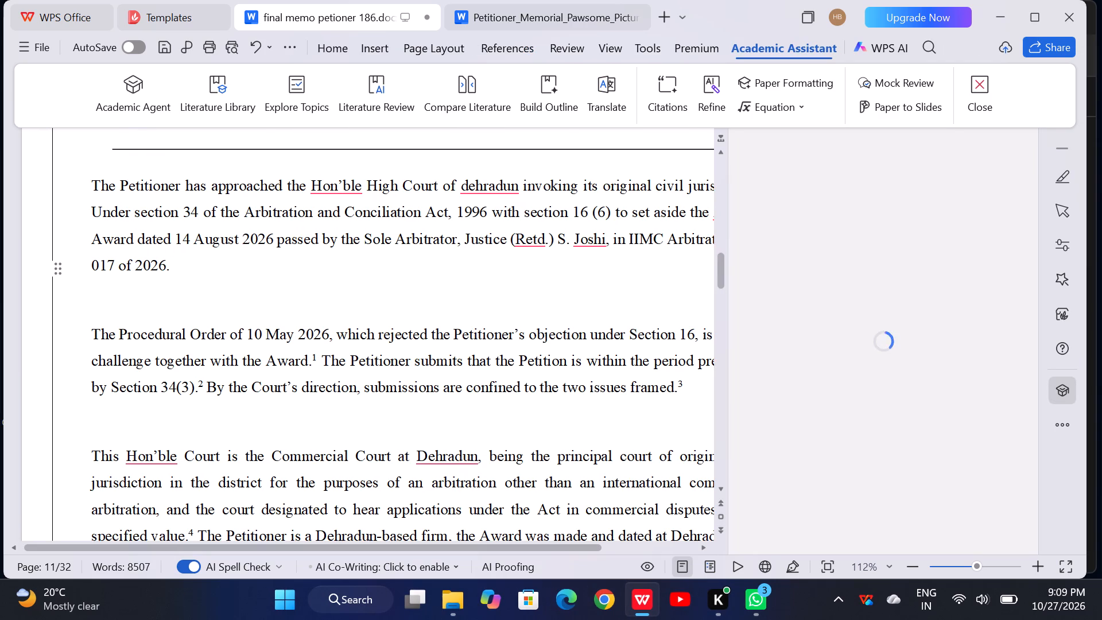
scroll(848, 321, up, 1)
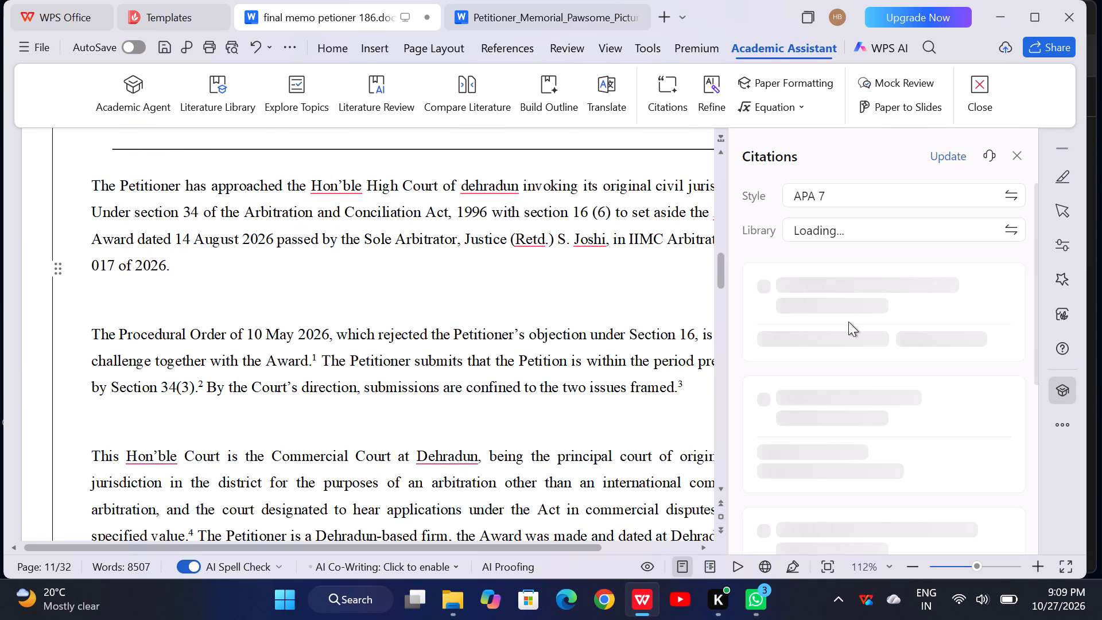
scroll(848, 321, up, 1)
click(1006, 154)
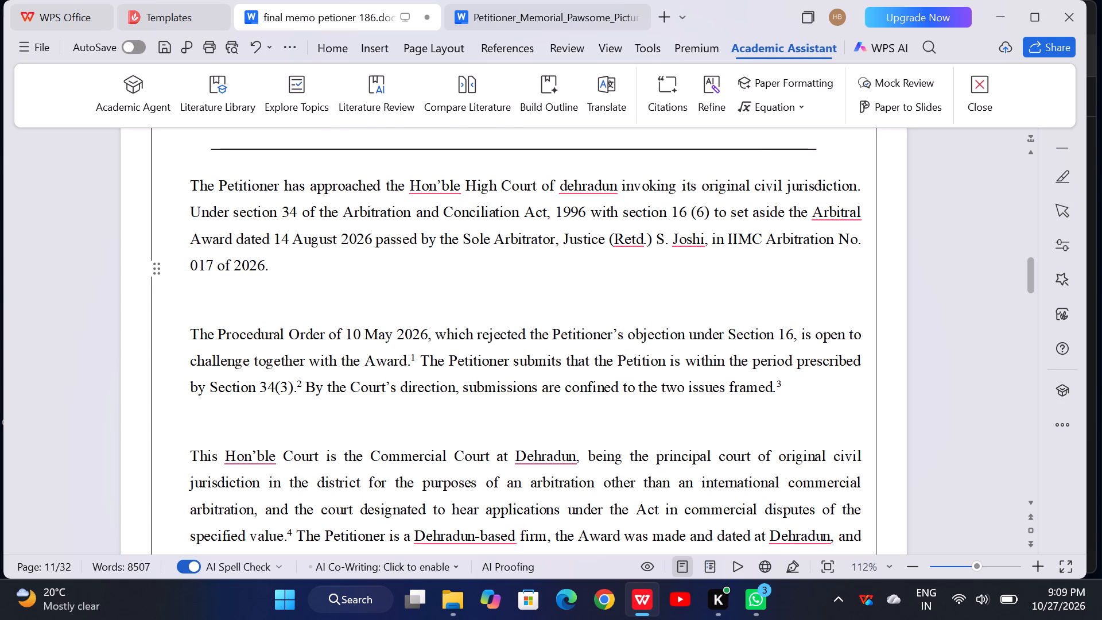
Jump to the next footnote reference in the Statement of Jurisdiction and review the footnotes at the foot of that page.
click(513, 53)
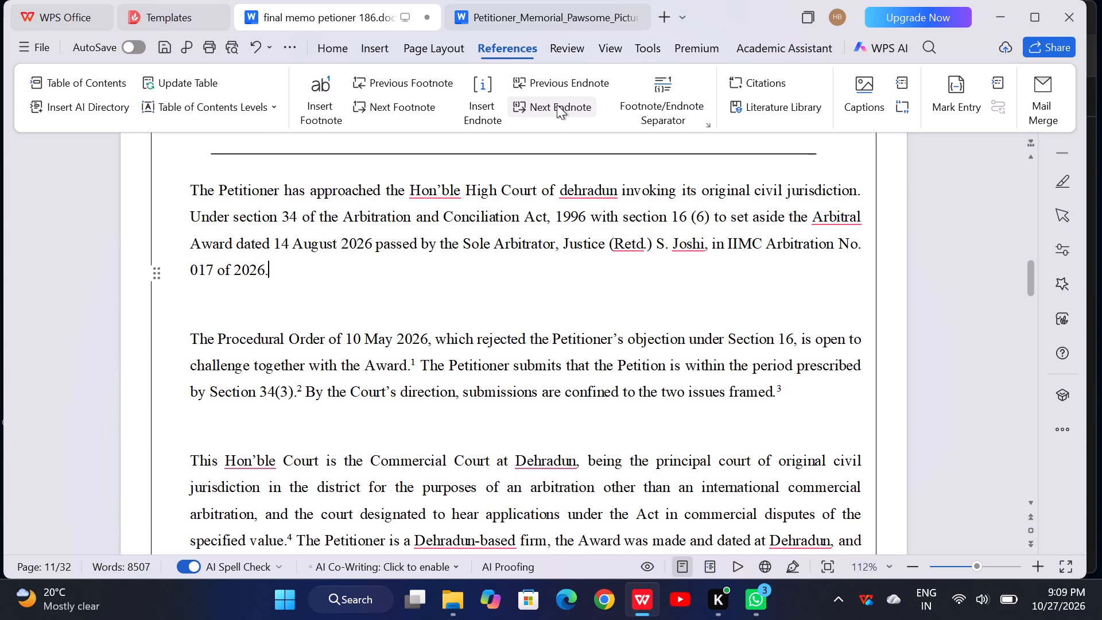
click(413, 102)
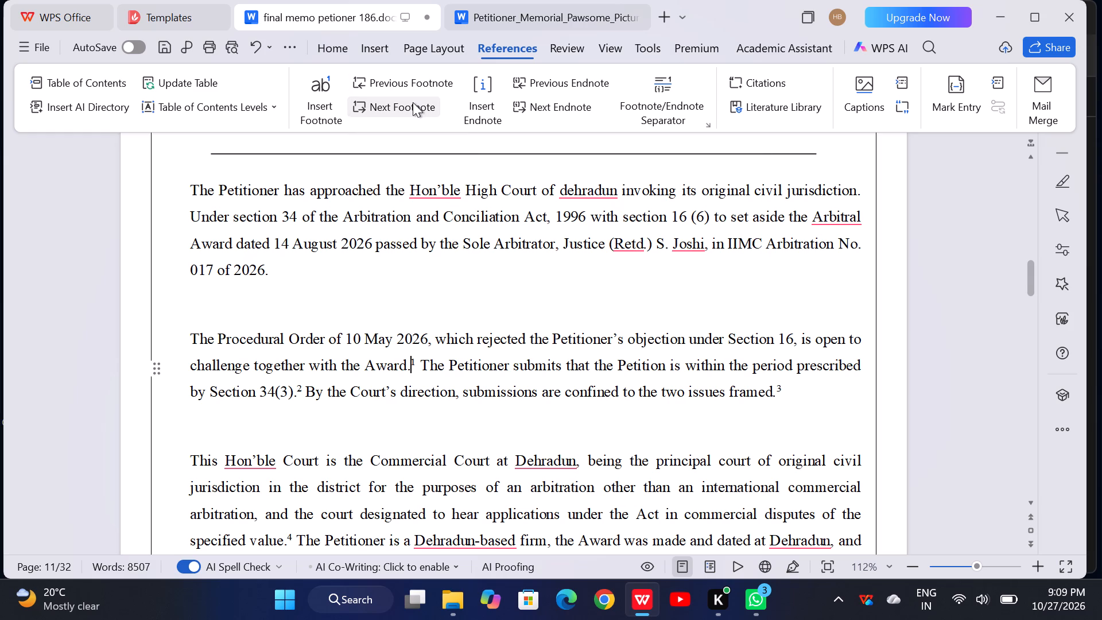
scroll(418, 296, down, 2)
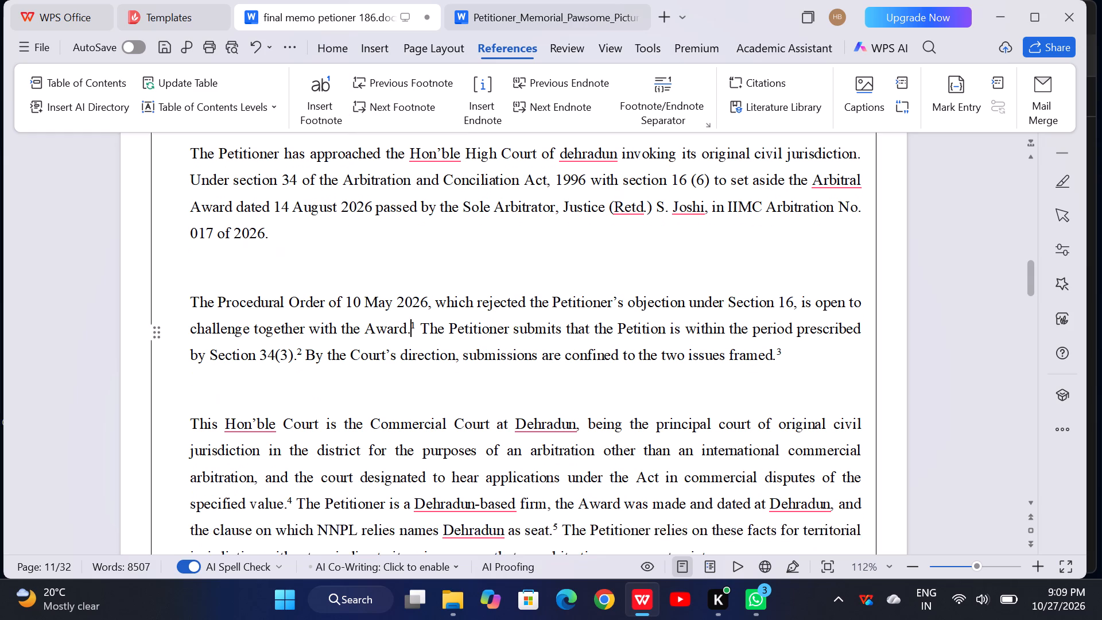
scroll(418, 296, down, 5)
scroll(418, 296, up, 1)
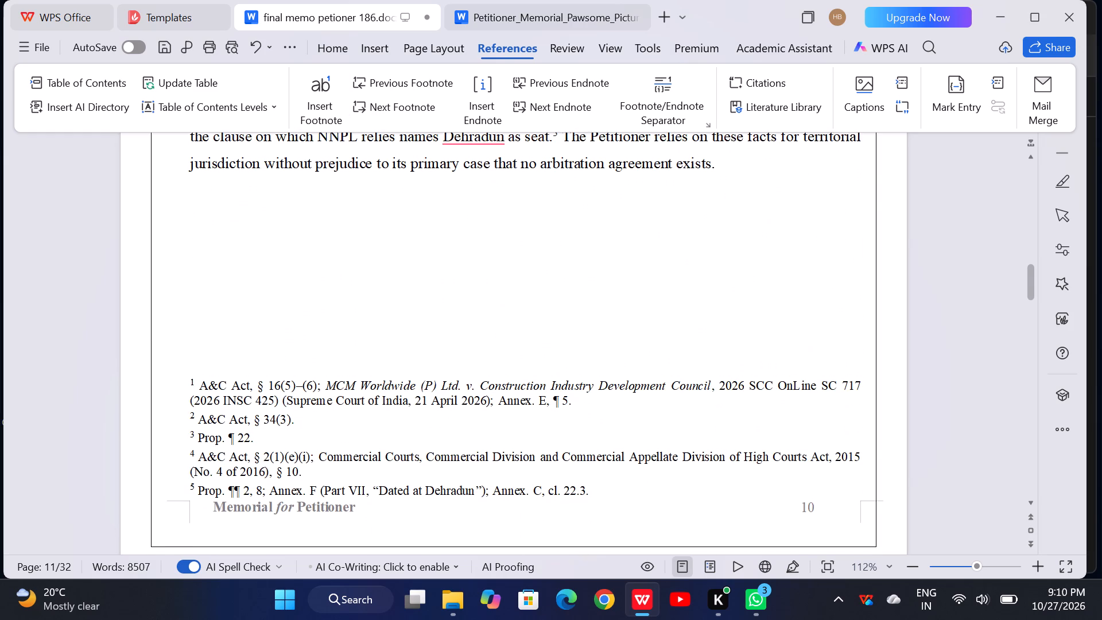
scroll(418, 296, up, 2)
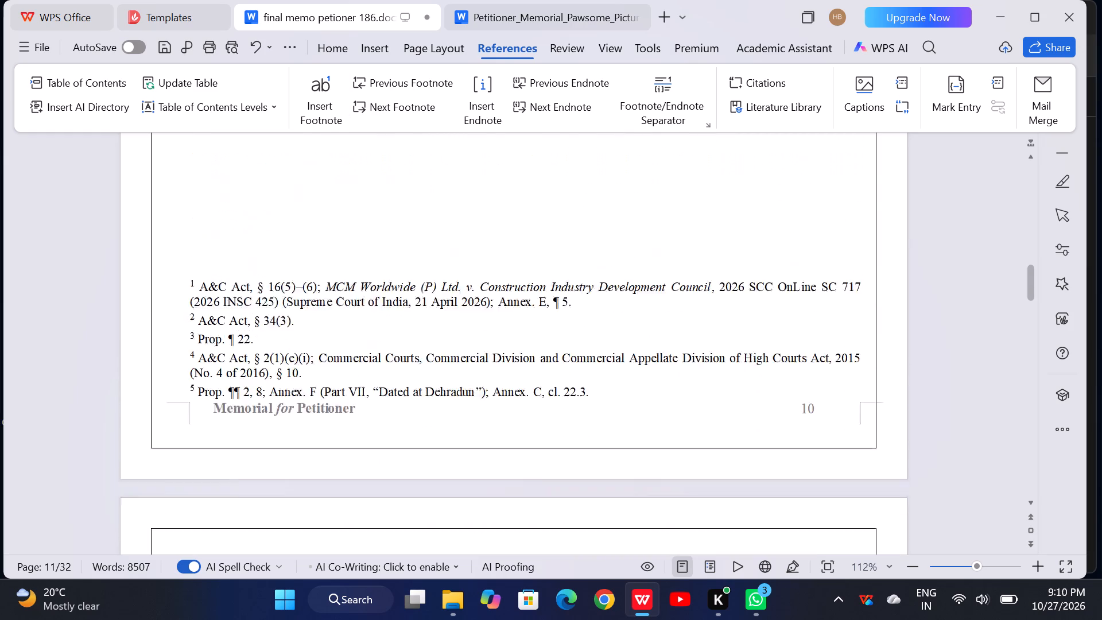
scroll(418, 296, up, 3)
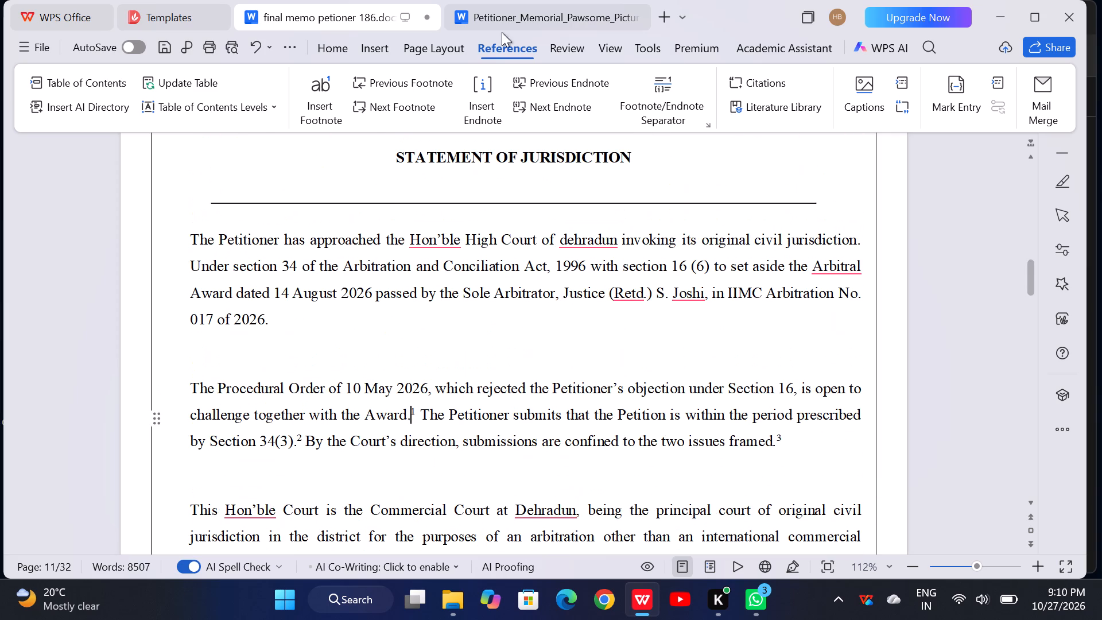
Switch to the Petitioner_Memorial_Pawsome document and check the footnote after "017 of 2026." and the other Statement of Jurisdiction footnotes.
click(530, 0)
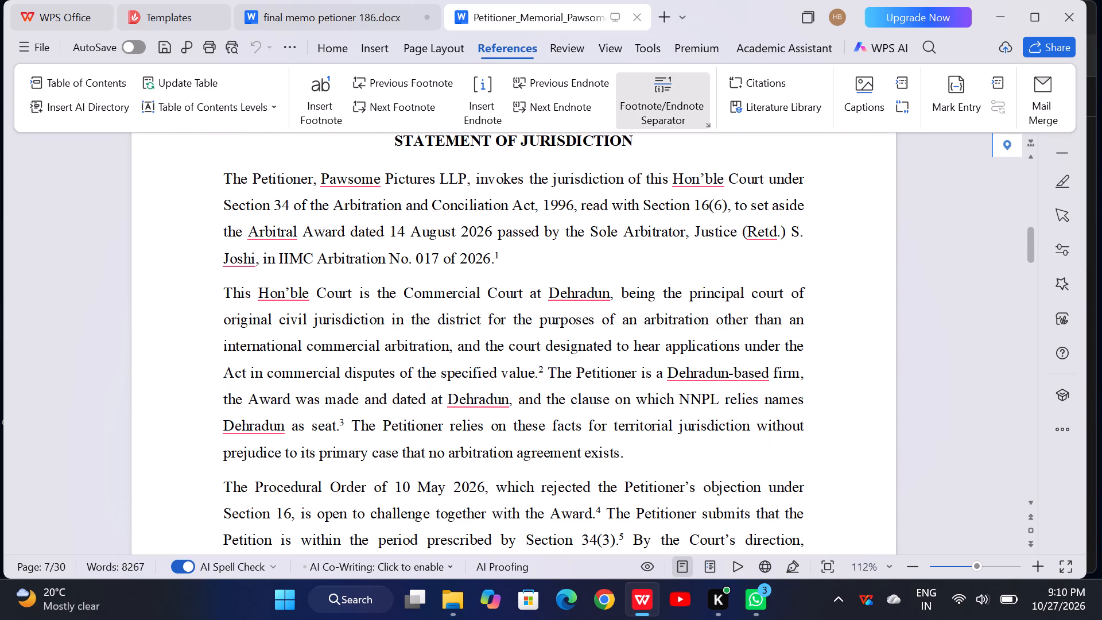
click(508, 257)
scroll(508, 257, down, 5)
scroll(508, 257, up, 1)
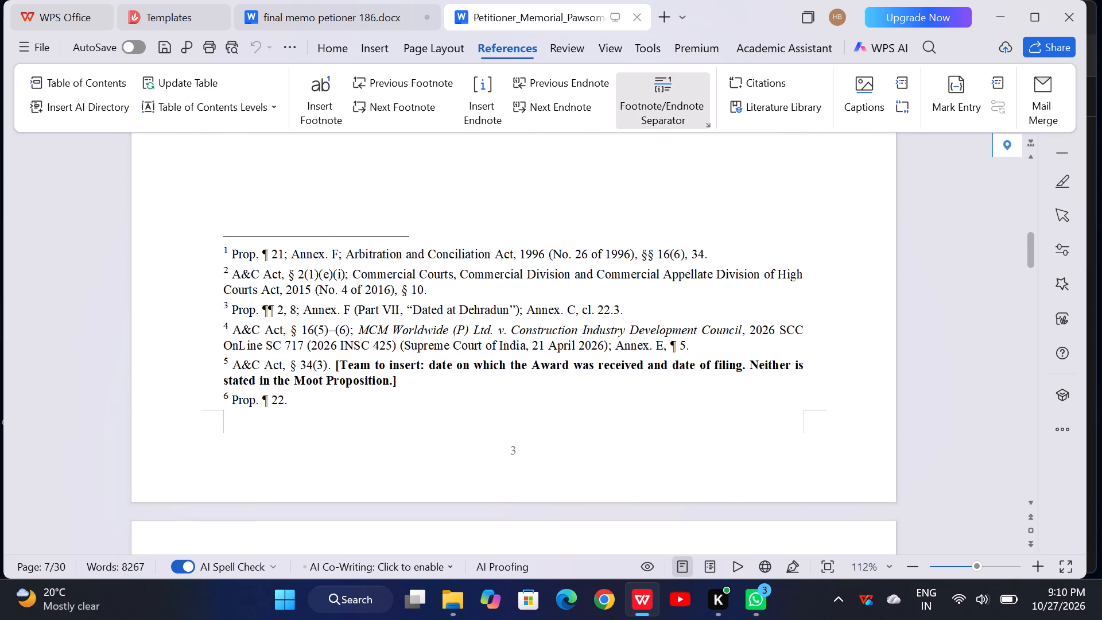
scroll(508, 257, up, 1)
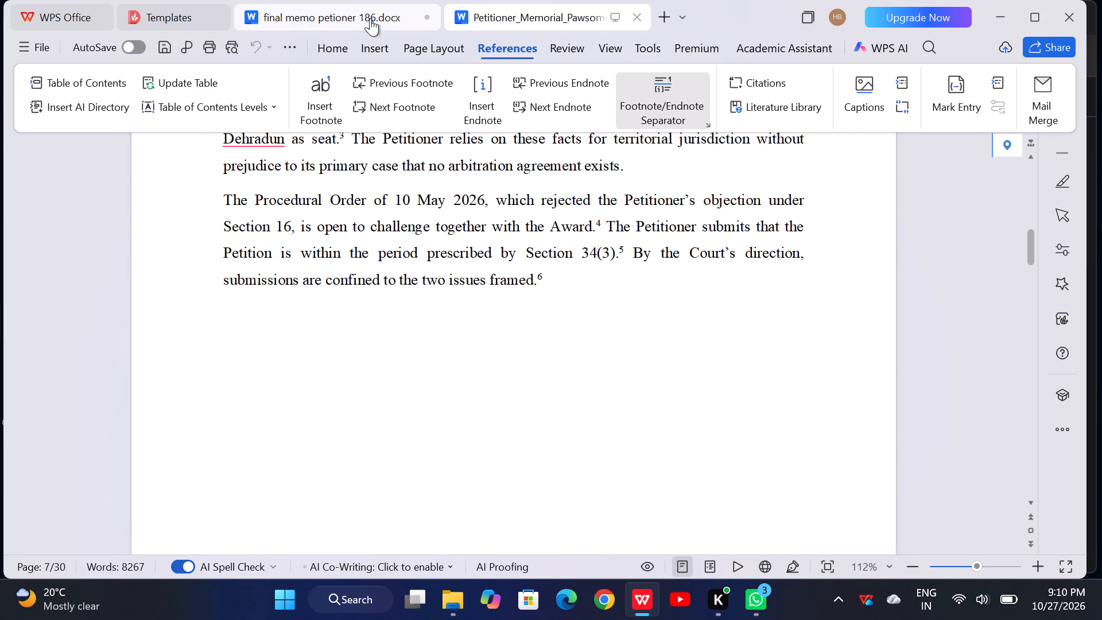
Return to final memo petioner 186 and check its Statement of Jurisdiction paragraphs and footnotes against the source memorial.
click(370, 18)
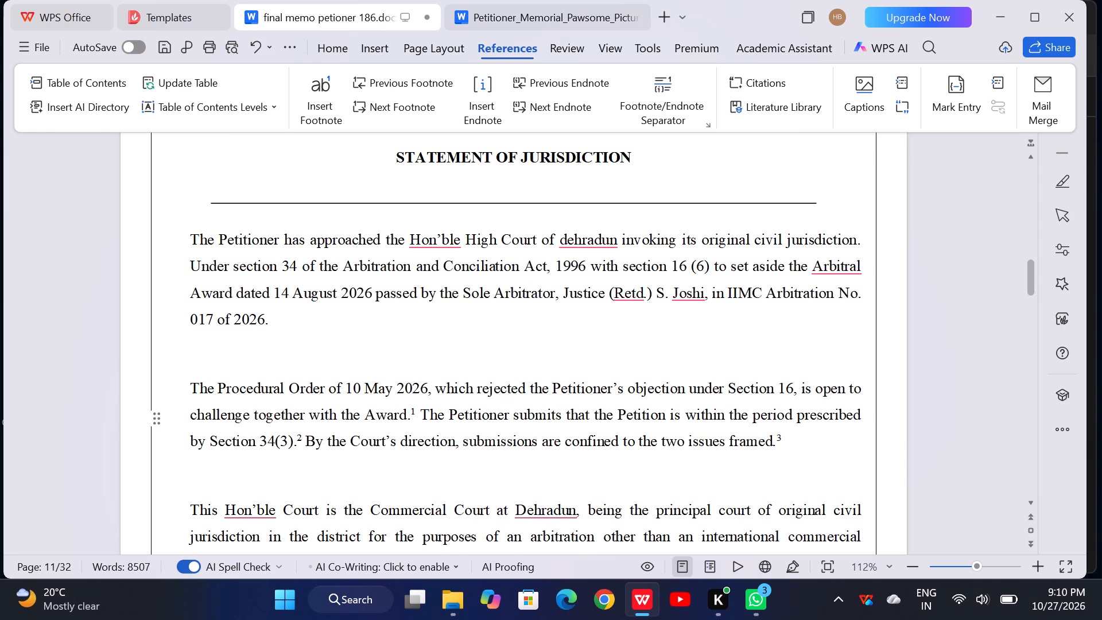
scroll(416, 354, down, 2)
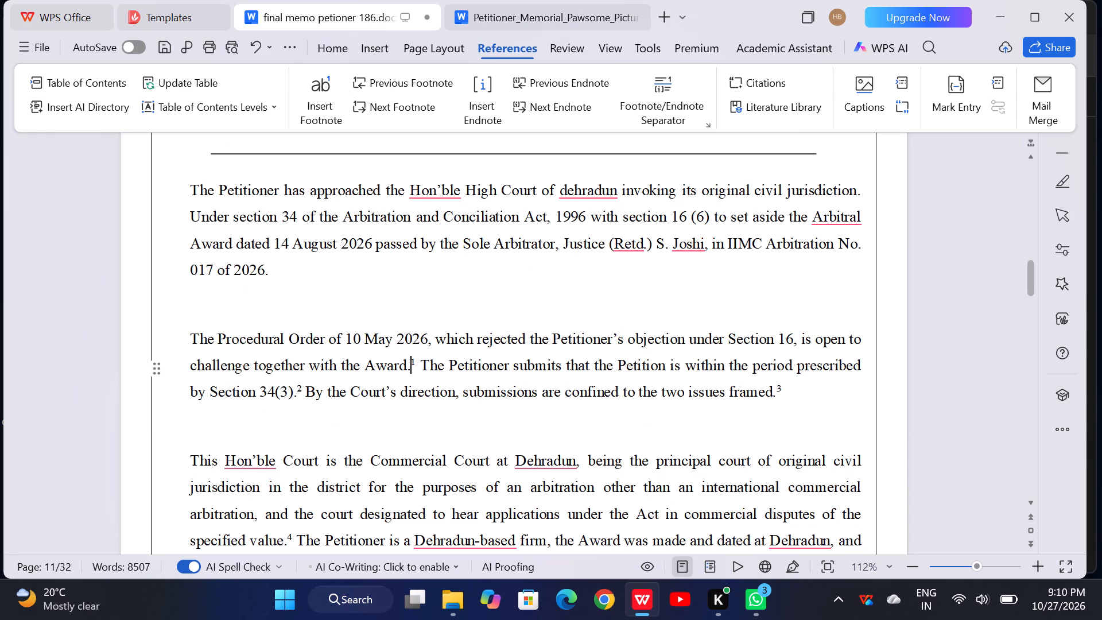
scroll(416, 354, down, 3)
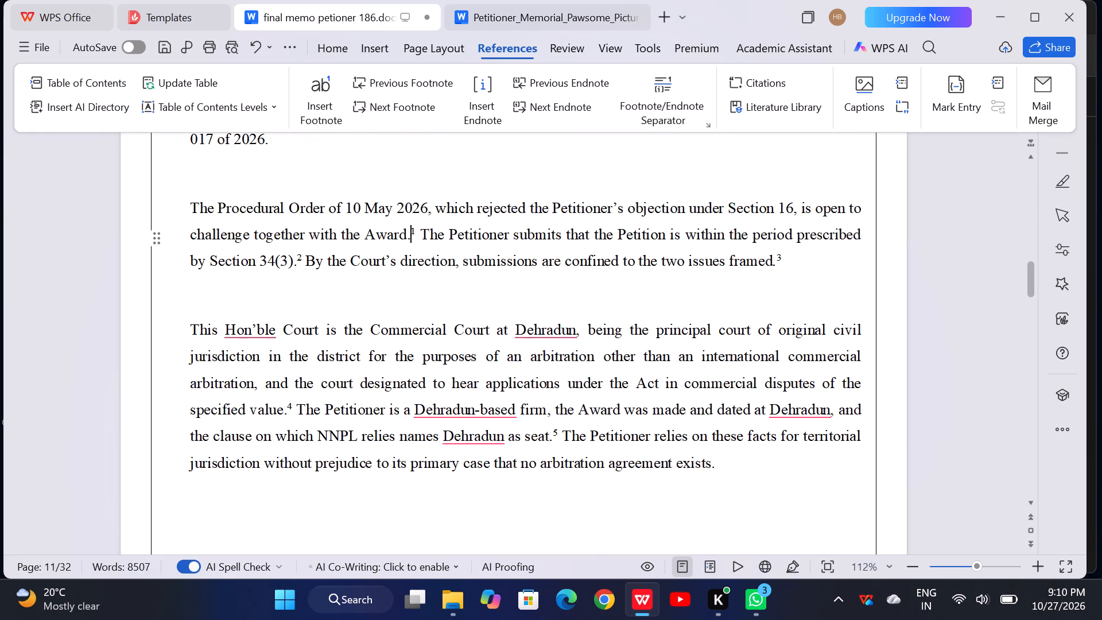
scroll(416, 354, down, 2)
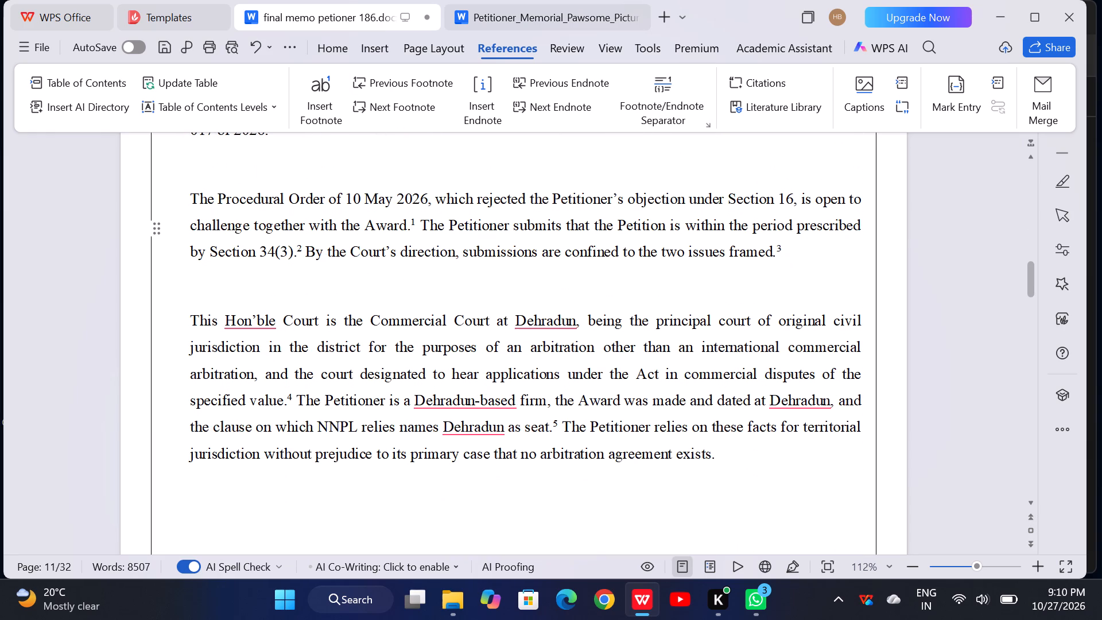
scroll(419, 218, down, 3)
scroll(419, 218, up, 1)
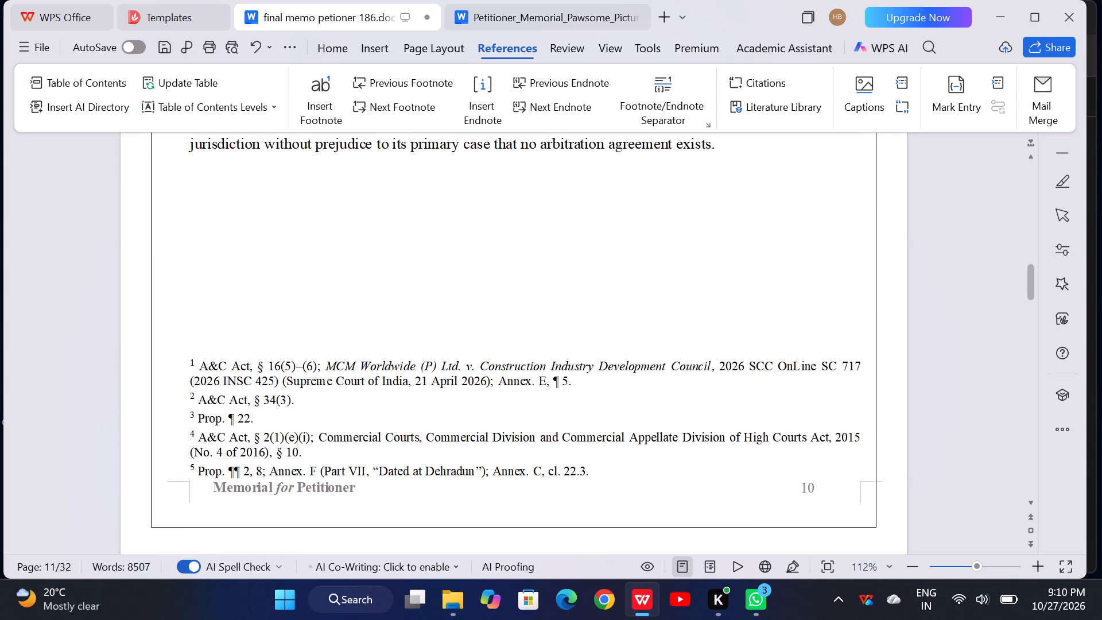
scroll(419, 218, up, 2)
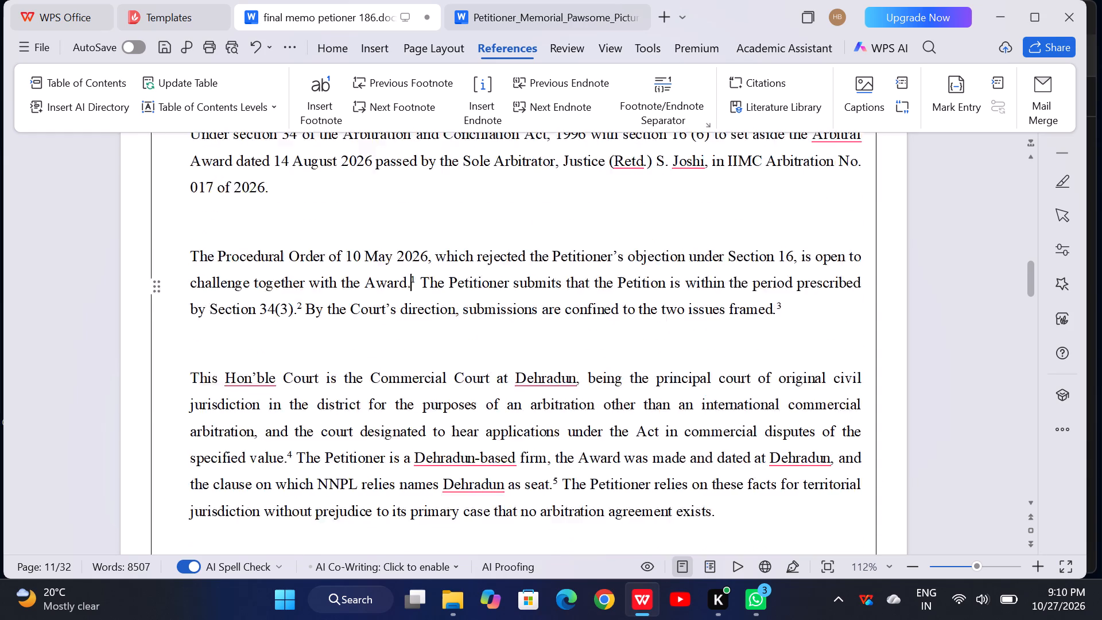
scroll(419, 218, up, 2)
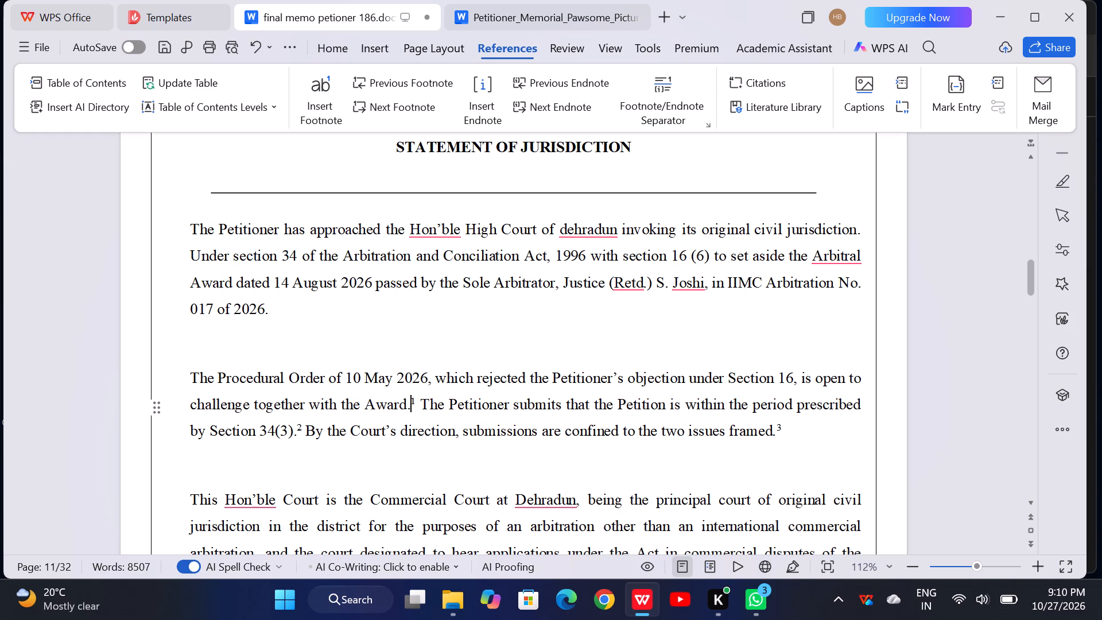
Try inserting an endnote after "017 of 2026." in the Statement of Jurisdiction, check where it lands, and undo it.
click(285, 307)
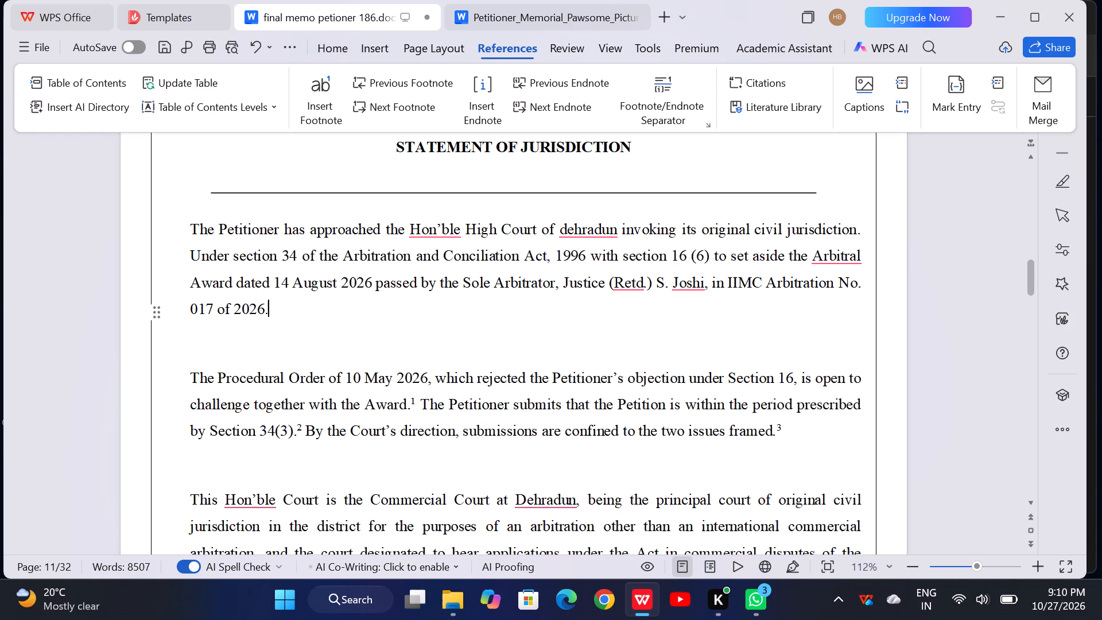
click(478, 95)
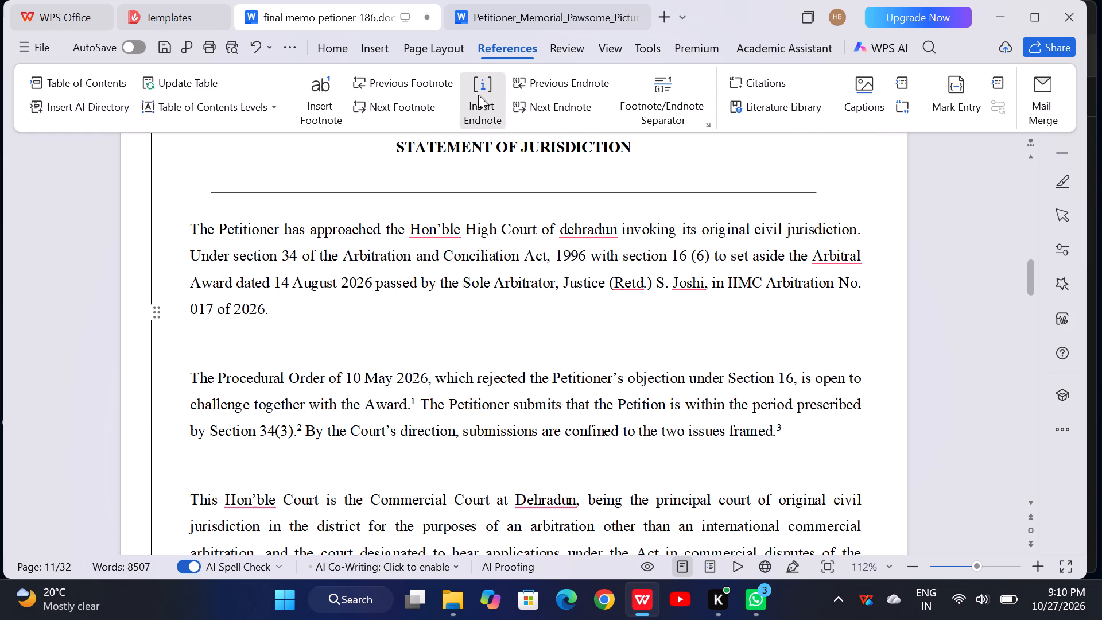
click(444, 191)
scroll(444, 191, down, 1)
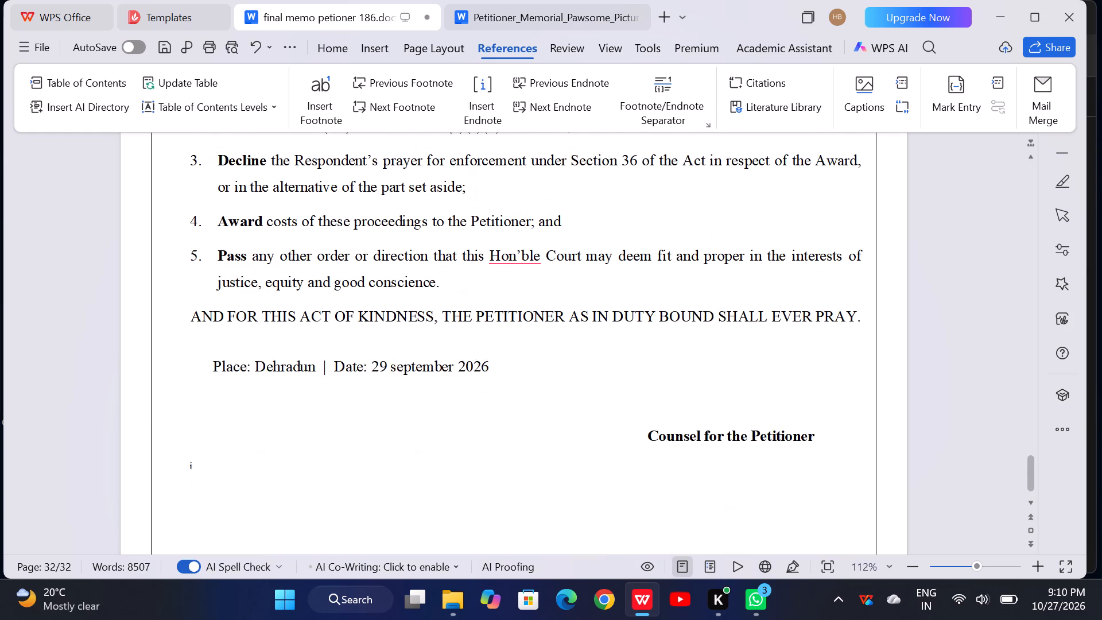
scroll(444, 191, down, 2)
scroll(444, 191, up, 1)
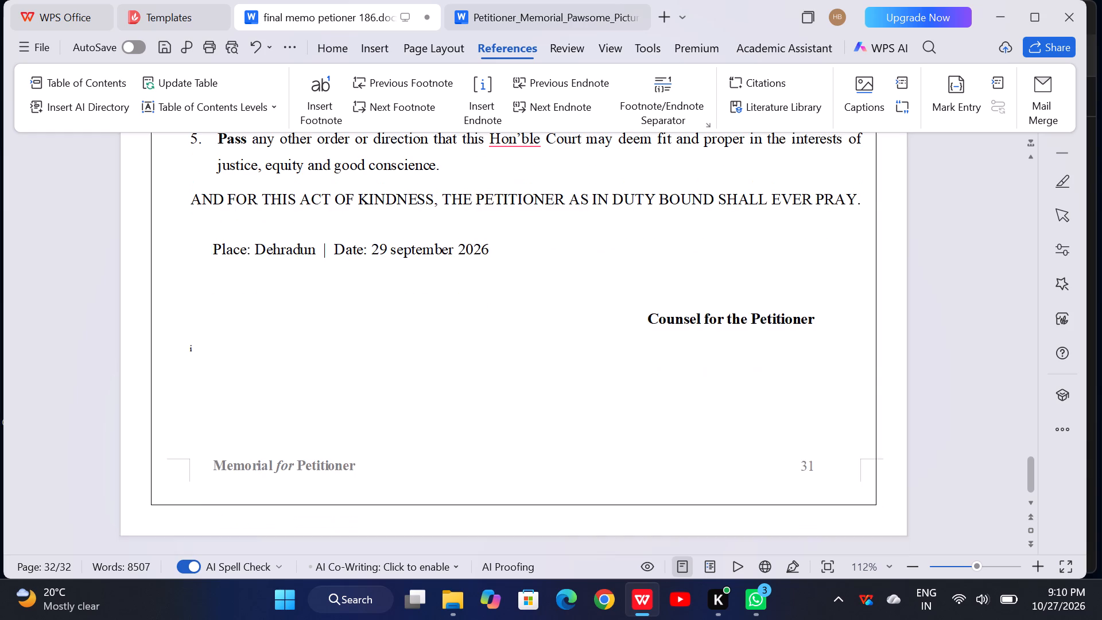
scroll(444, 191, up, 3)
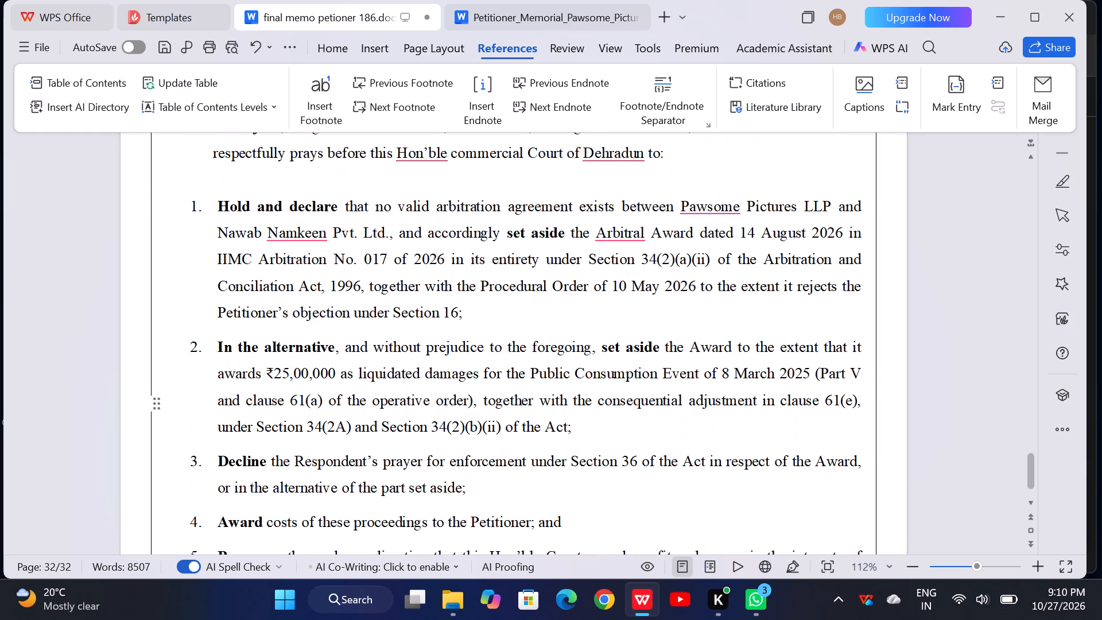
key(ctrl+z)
Reread the Statement of Jurisdiction in final memo petioner 186, from its heading down to the page's footnotes.
scroll(444, 191, up, 1)
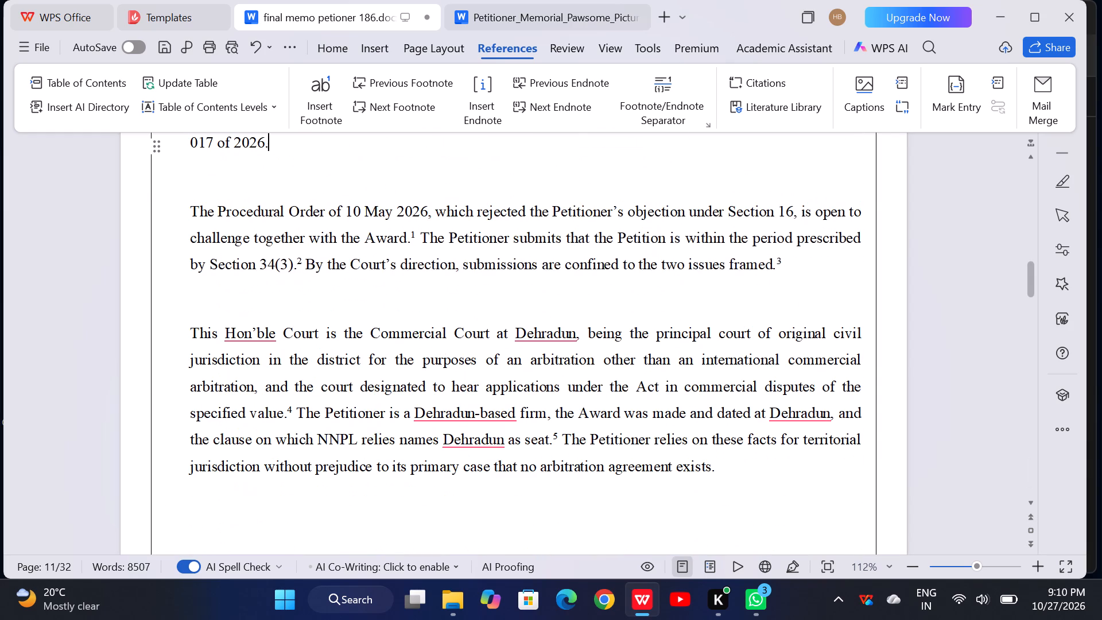
scroll(444, 191, up, 4)
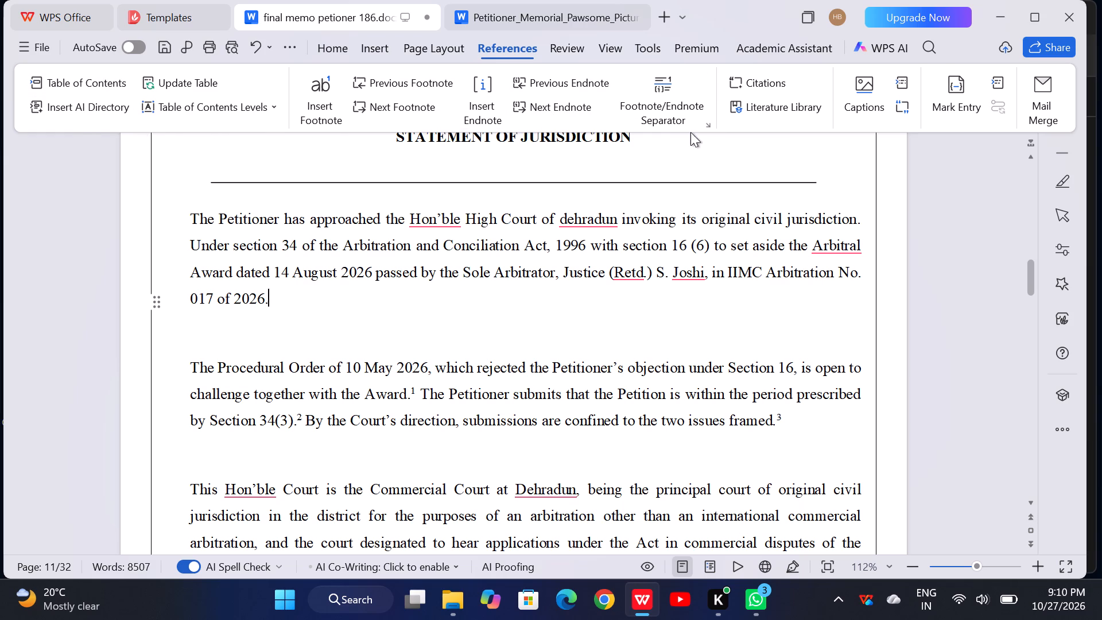
scroll(363, 312, down, 2)
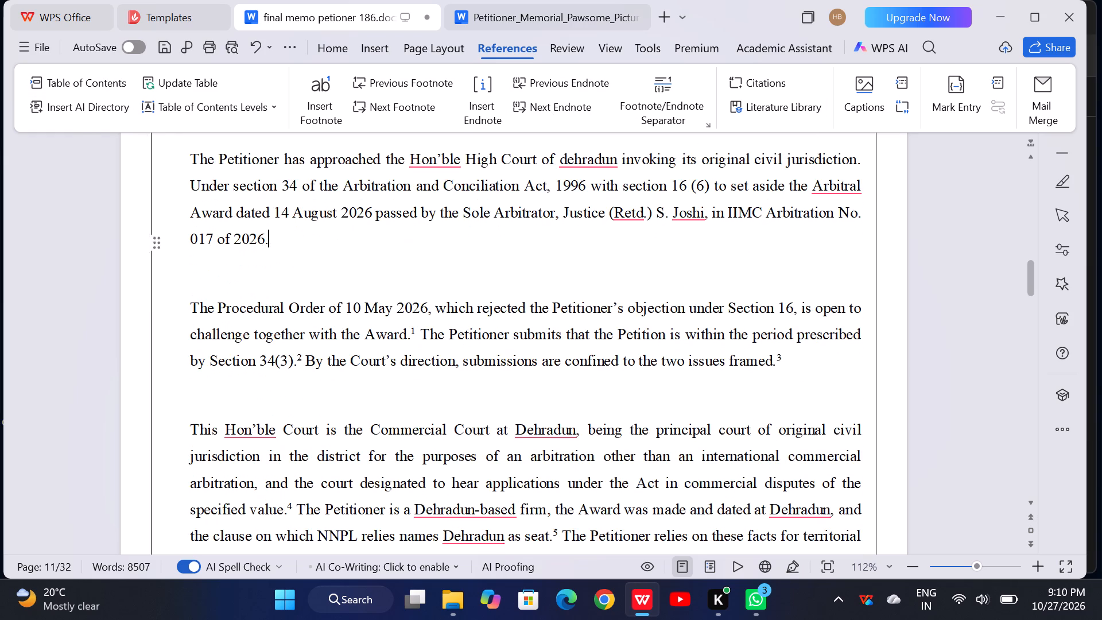
scroll(363, 312, down, 5)
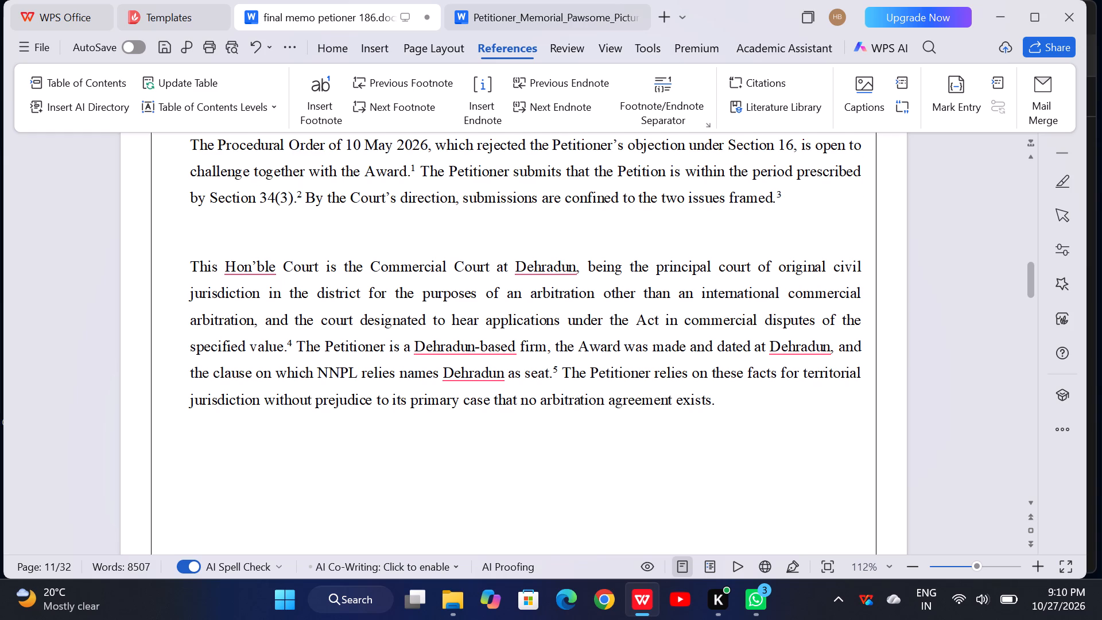
scroll(363, 312, down, 2)
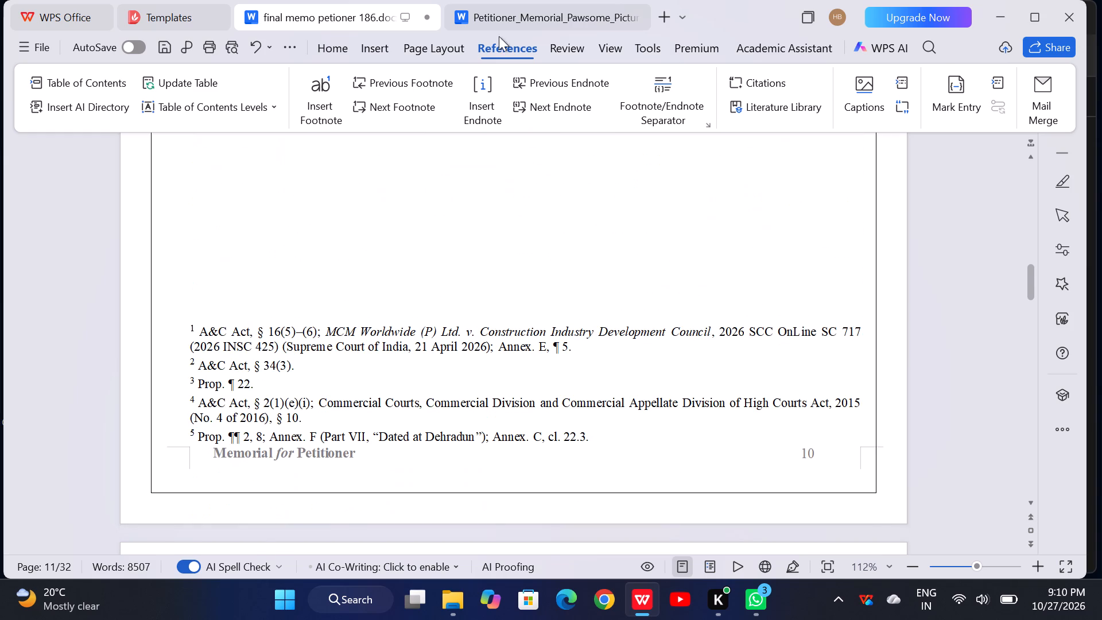
Compare the Statement of Jurisdiction footnotes in the Petitioner_Memorial_Pawsome document with those in final memo petioner 186, ending in the final memo.
click(530, 0)
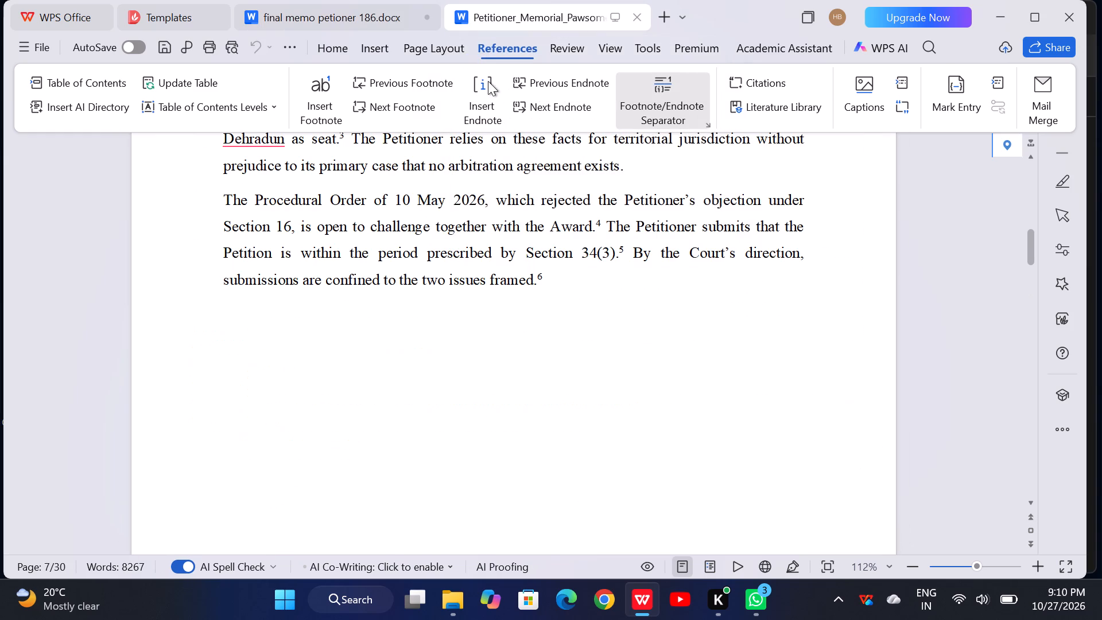
scroll(403, 270, down, 5)
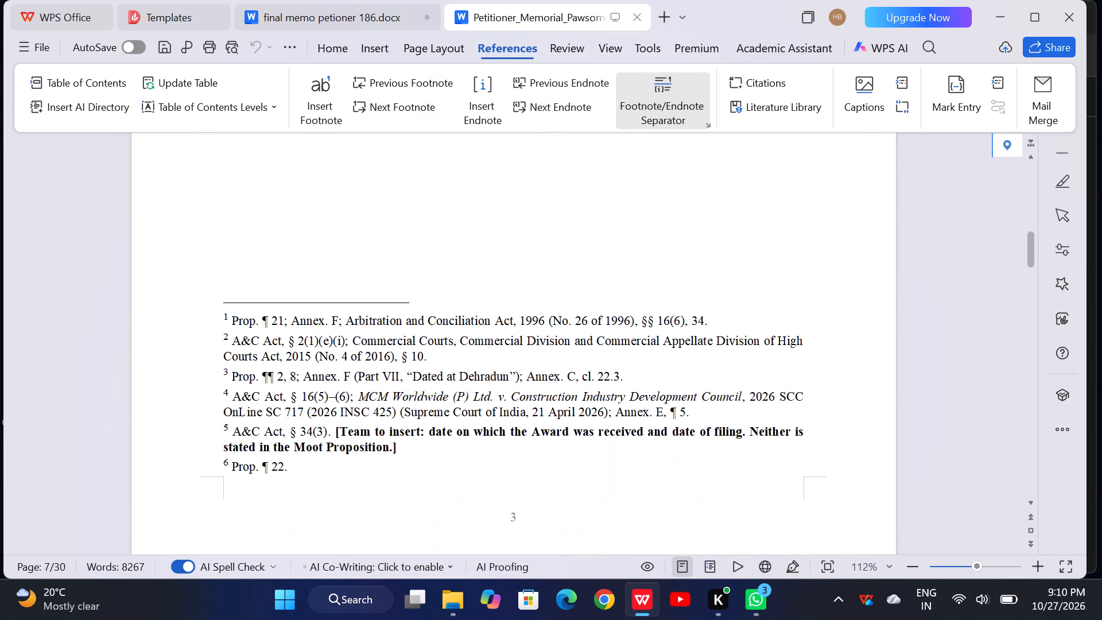
click(267, 0)
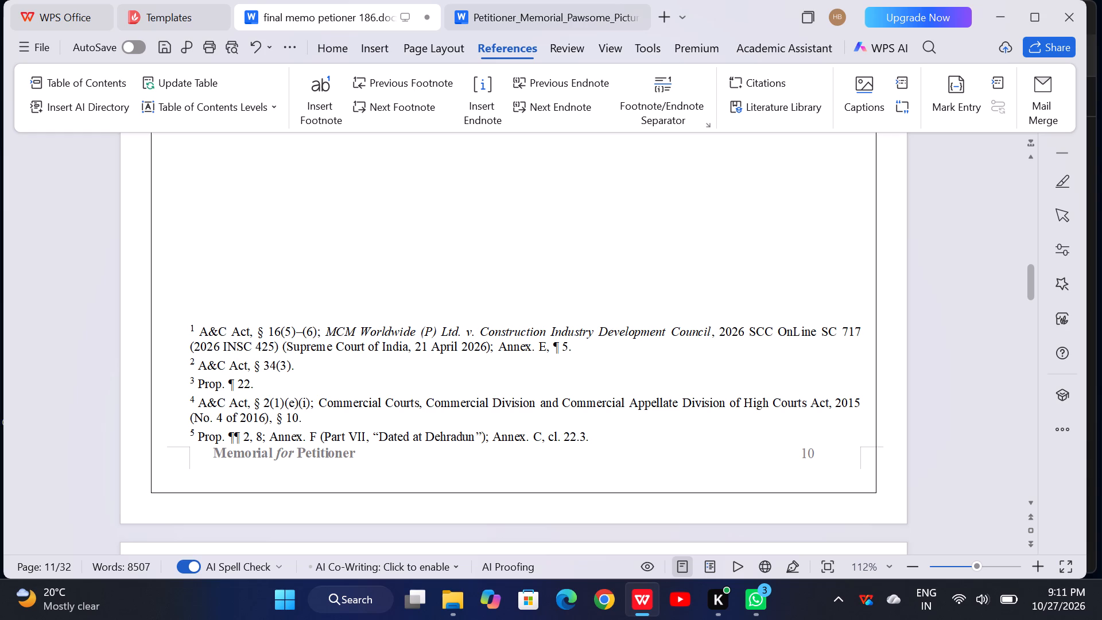
click(537, 7)
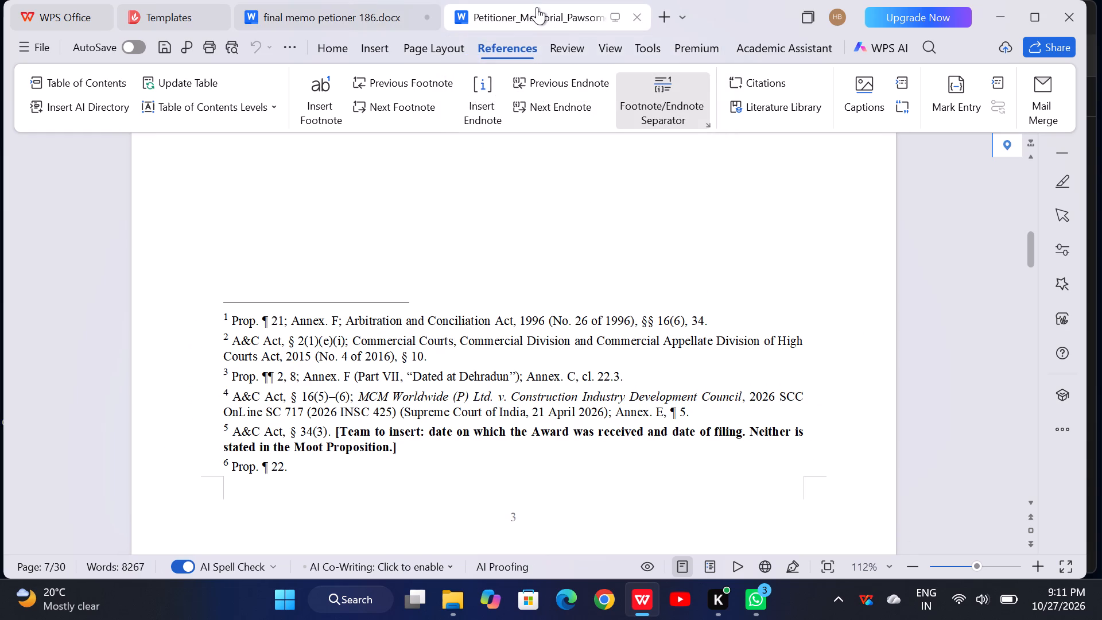
scroll(281, 482, down, 1)
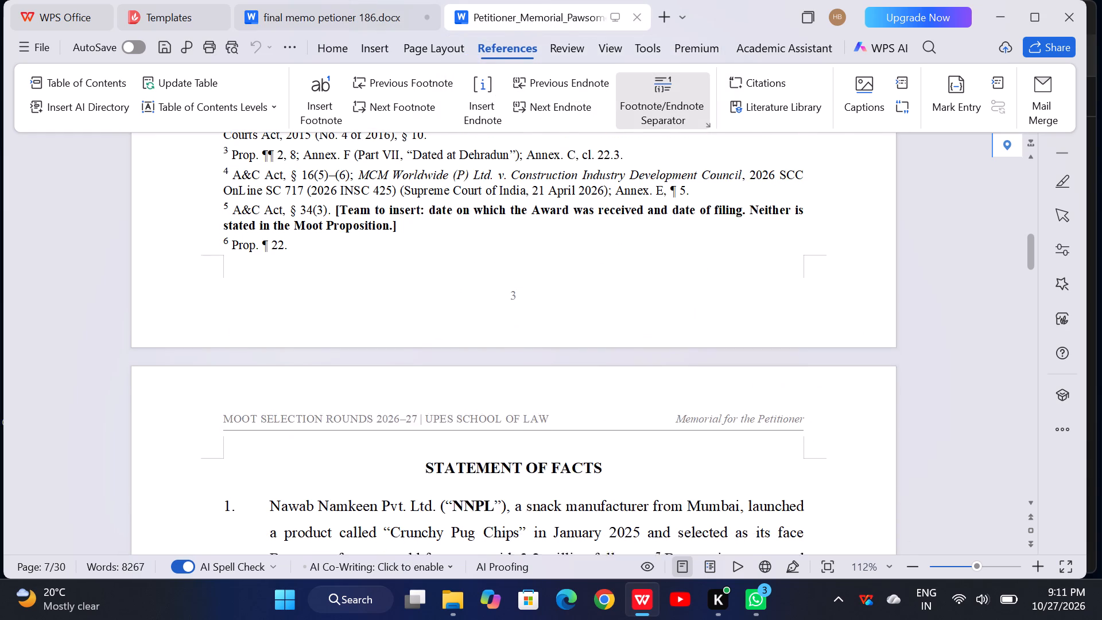
scroll(281, 482, down, 1)
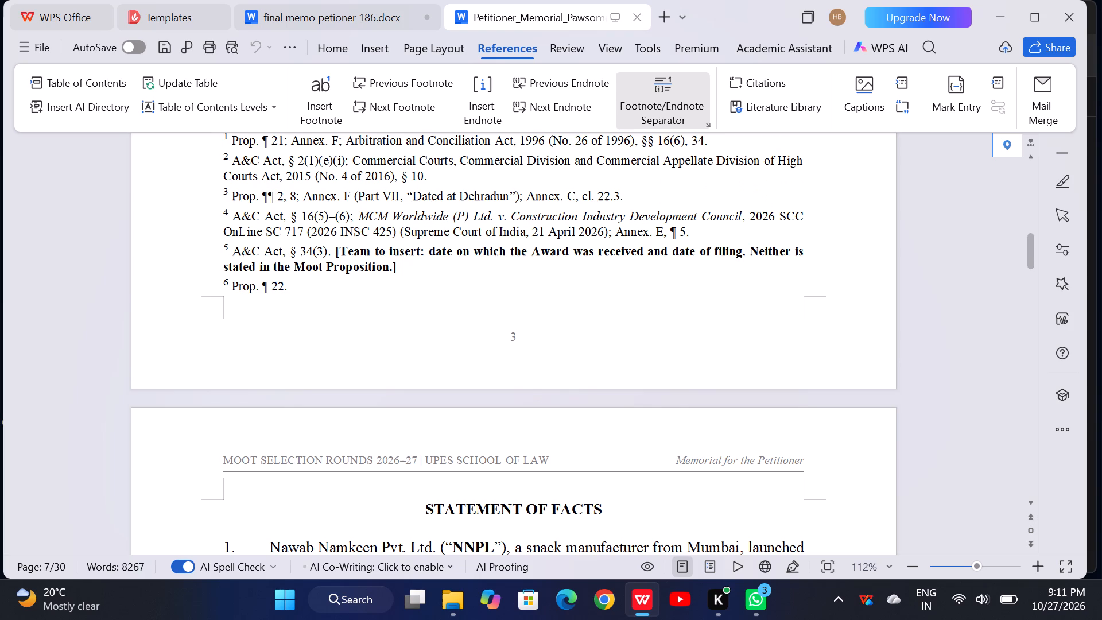
scroll(281, 482, up, 2)
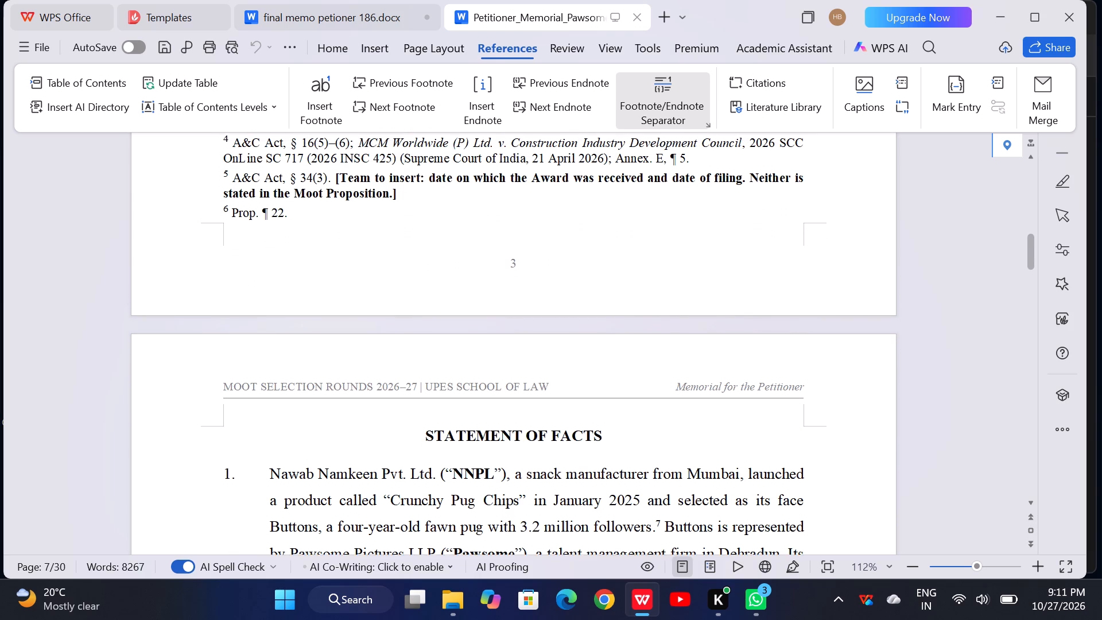
scroll(281, 482, up, 2)
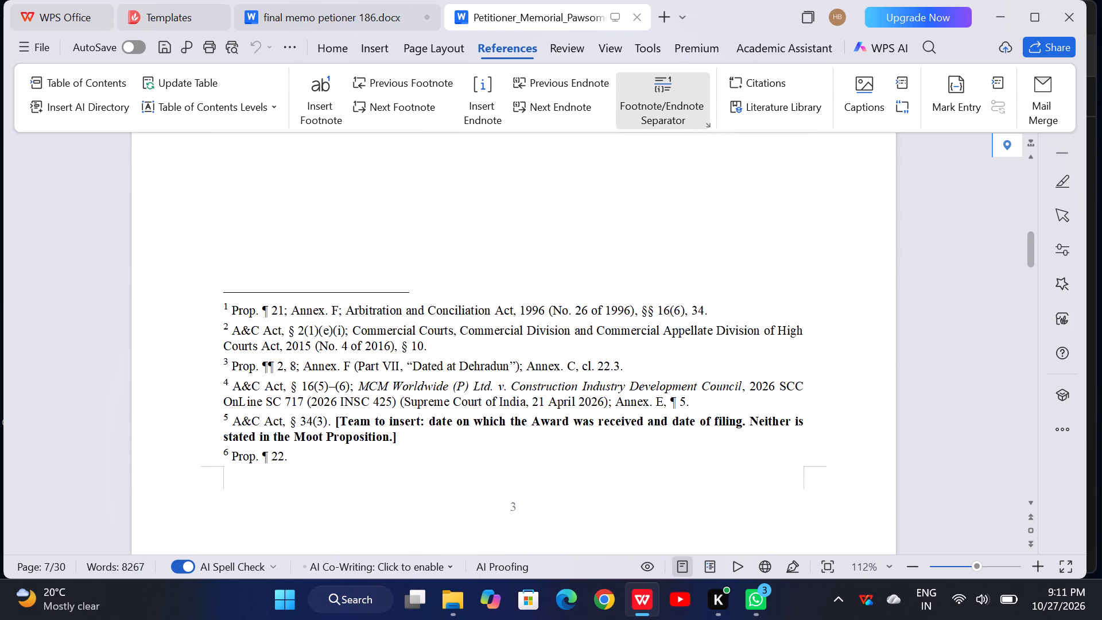
click(347, 1)
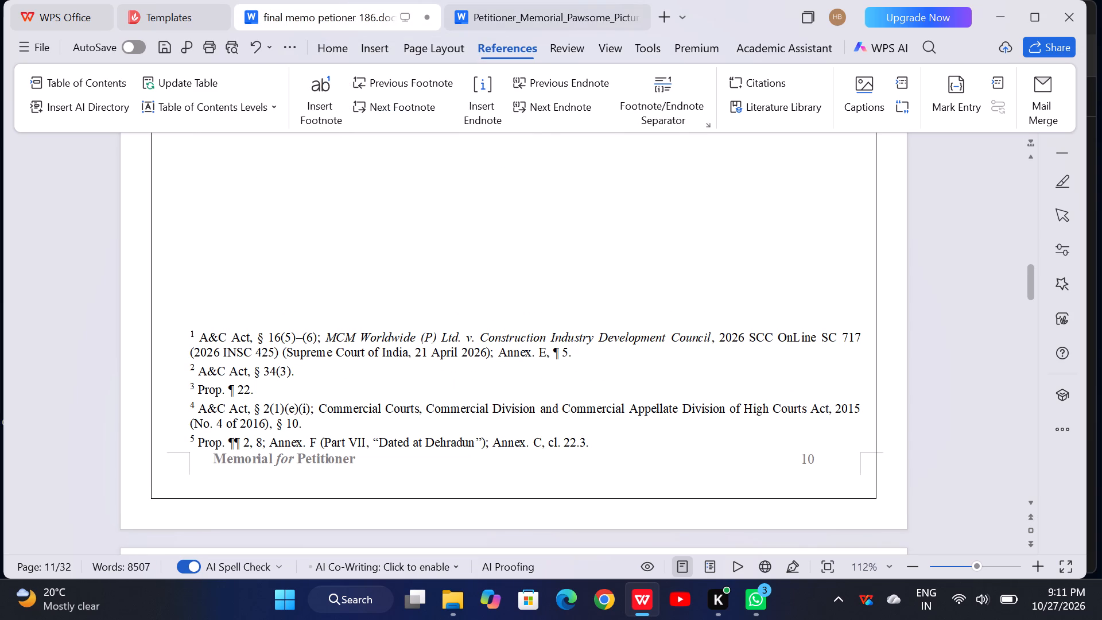
click(506, 21)
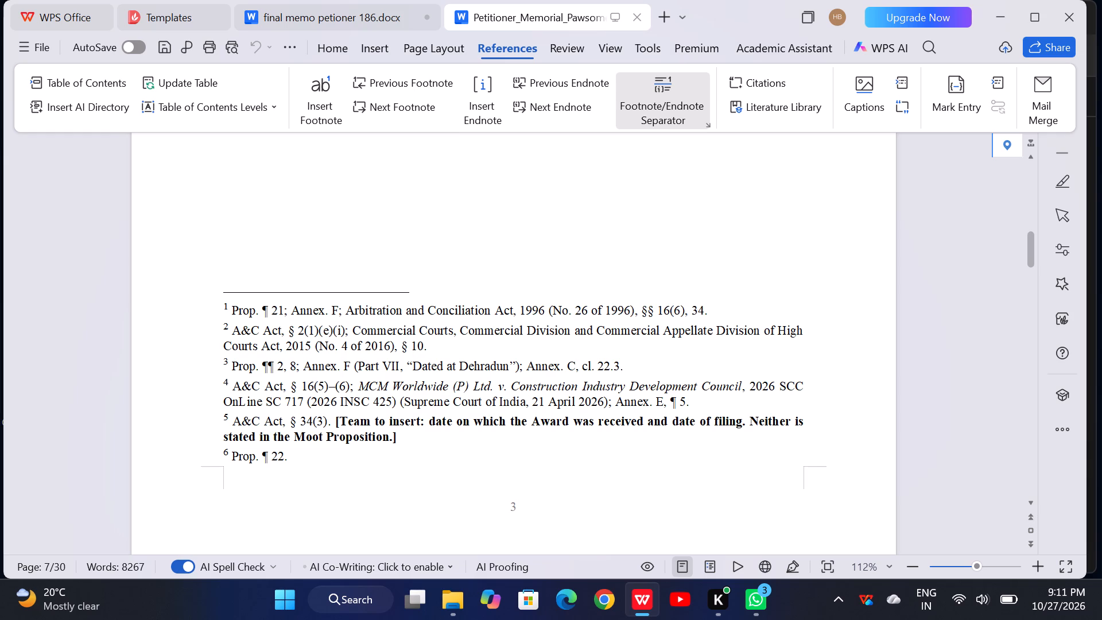
click(337, 15)
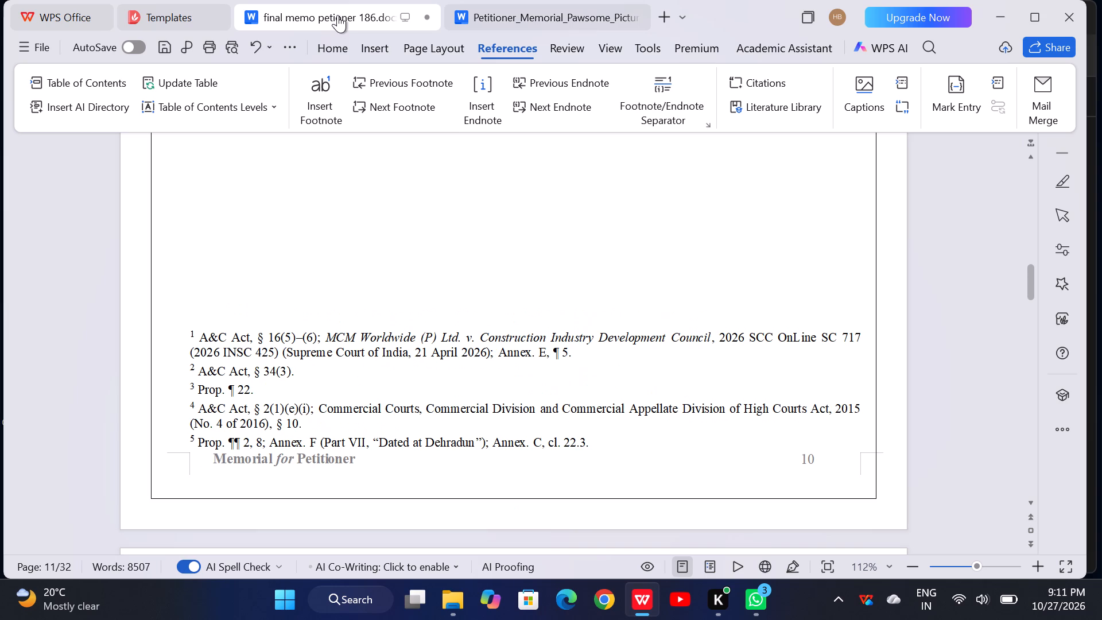
Add unnumbered blank lines after Statement of Facts paragraph 3, ending "(cl. 8, cl. 10(a)", so paragraph 4 starts on the following page.
scroll(329, 339, down, 4)
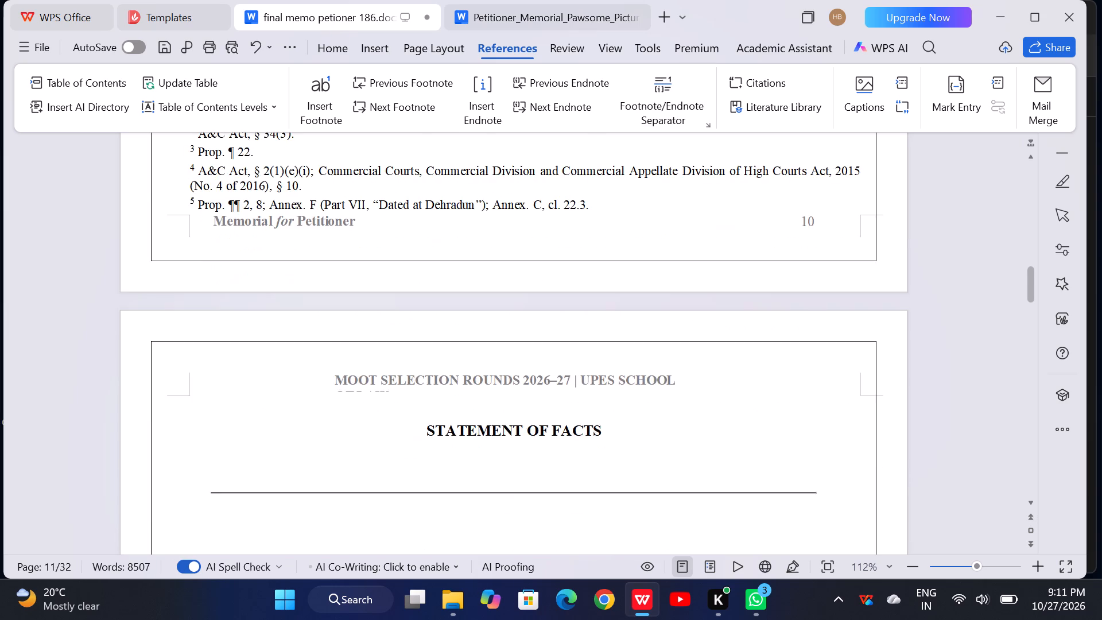
scroll(329, 339, down, 6)
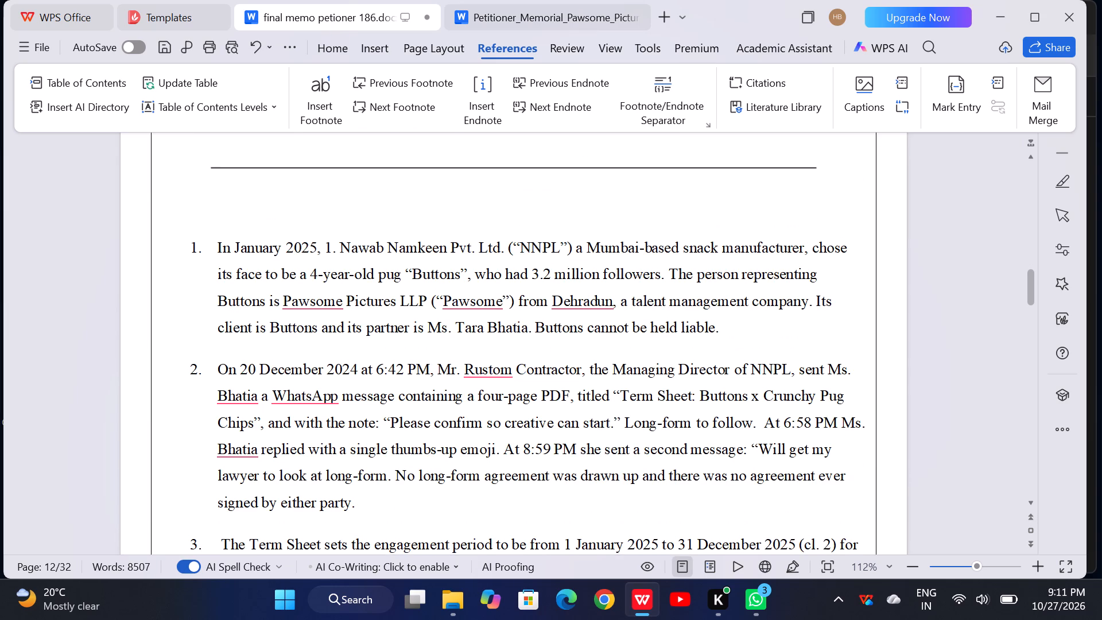
scroll(329, 339, down, 2)
scroll(329, 339, up, 1)
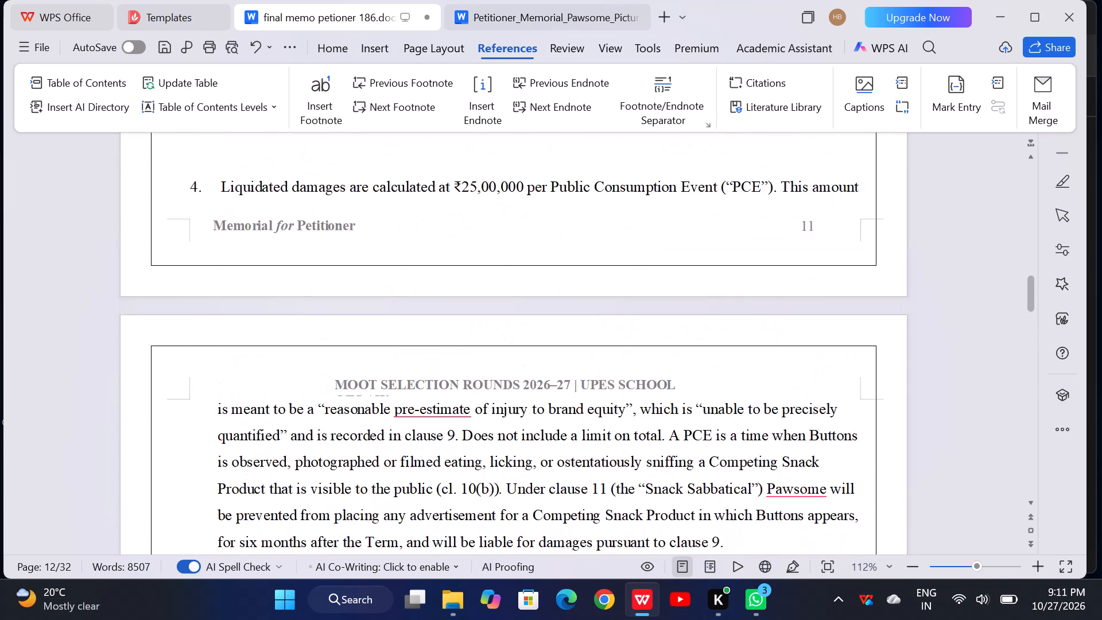
scroll(329, 339, up, 2)
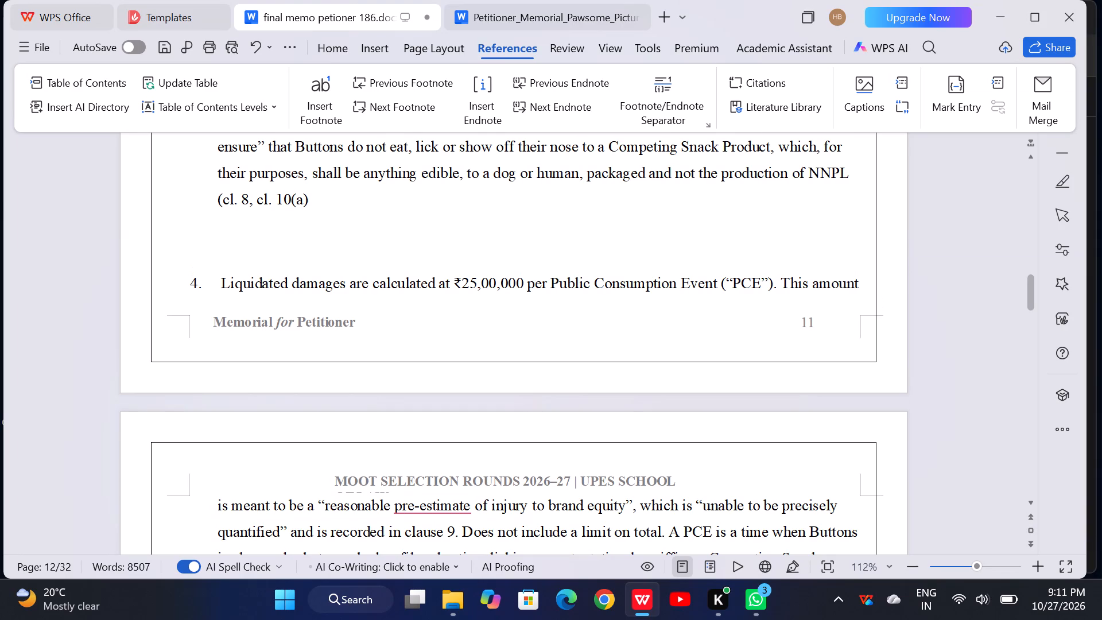
click(348, 188)
click(324, 203)
key(Return)
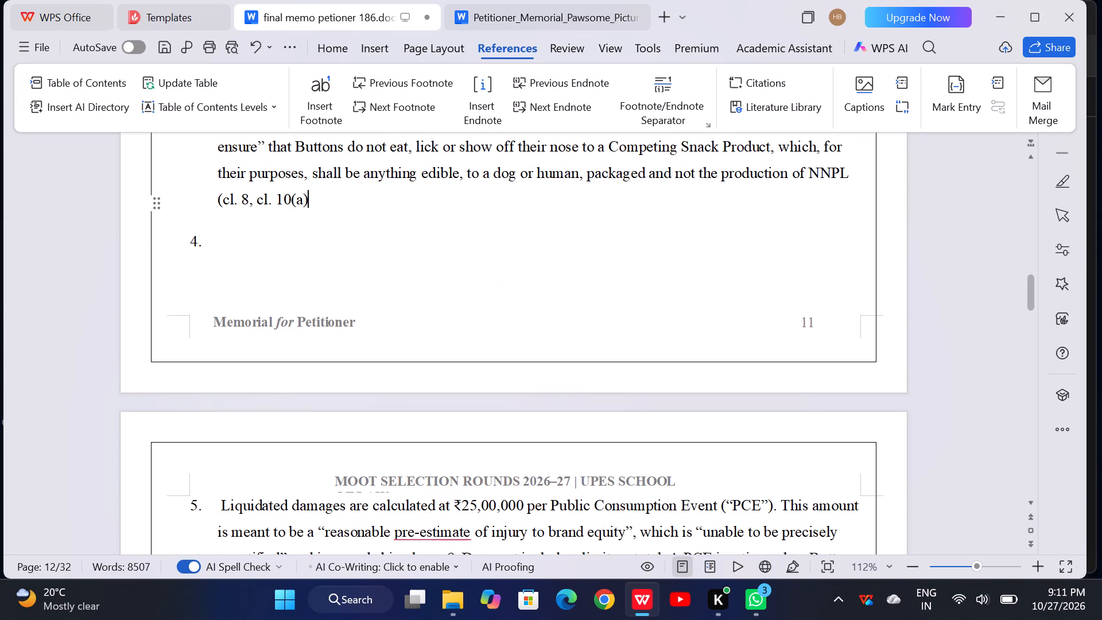
key(BackSpace)
scroll(324, 203, down, 2)
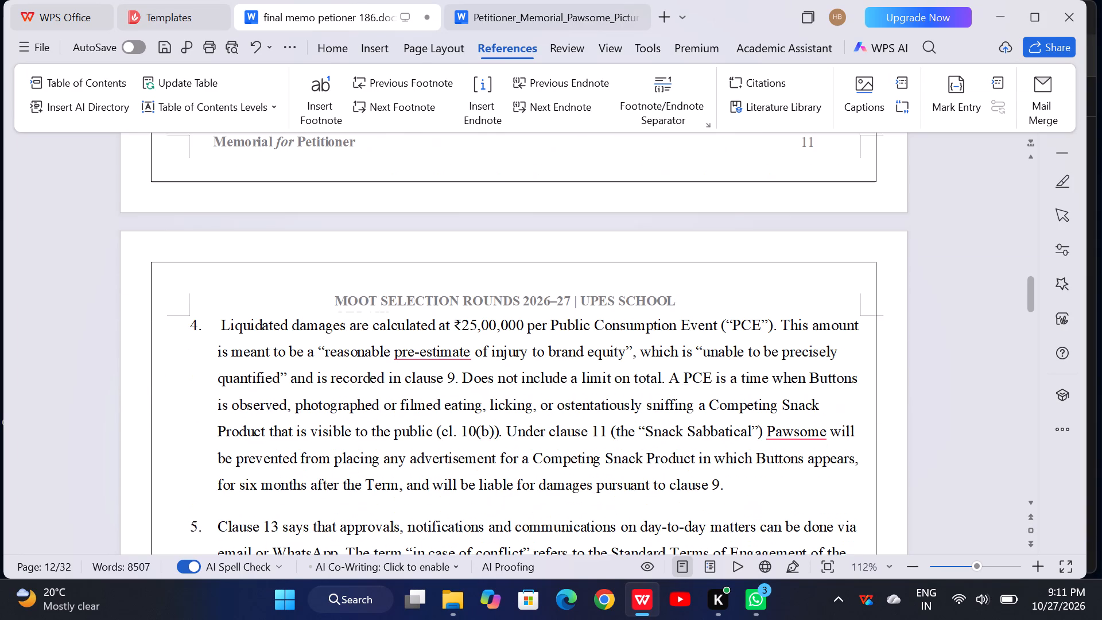
scroll(324, 203, down, 1)
key(Return)
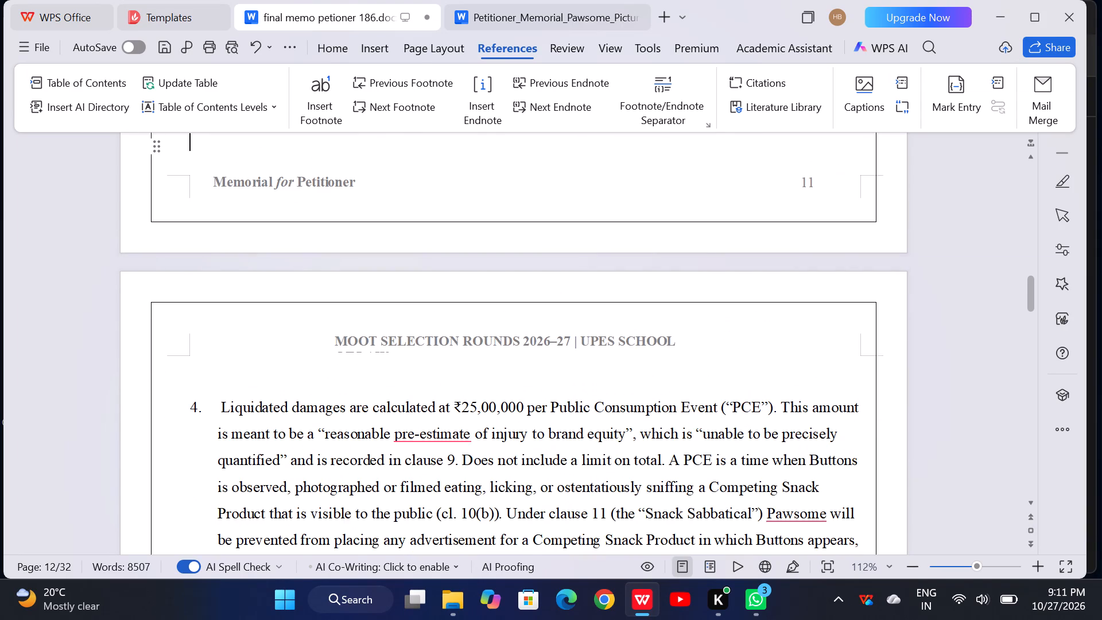
Review the rest of the Statement of Facts and the issues, and look over the memorial's front pages from cover through case laws.
scroll(324, 203, up, 5)
scroll(324, 203, down, 6)
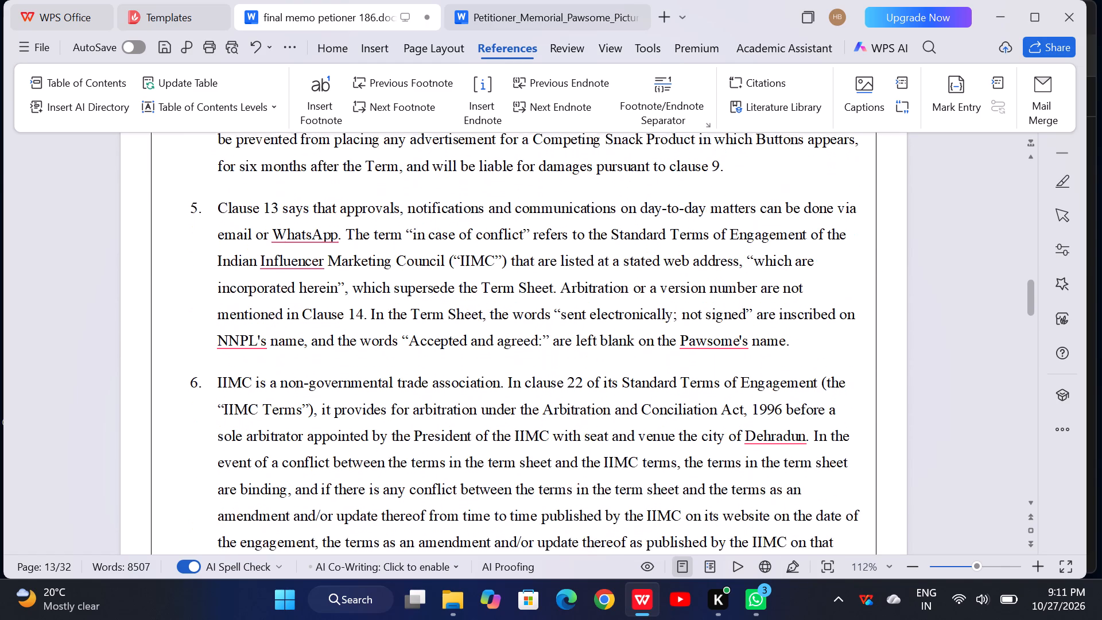
scroll(324, 203, down, 9)
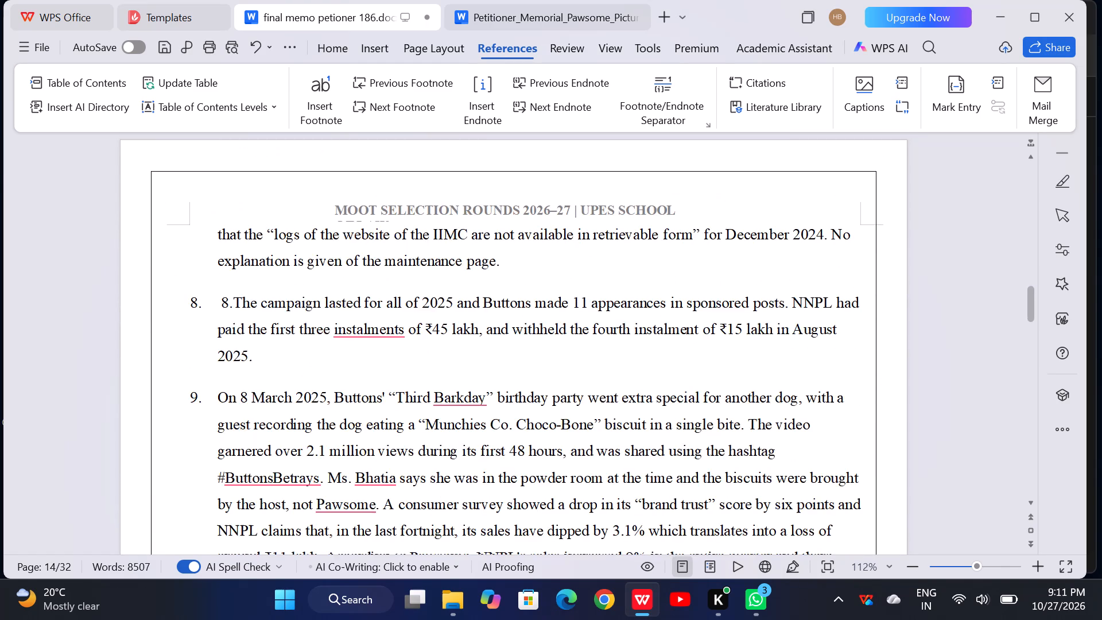
scroll(324, 203, down, 9)
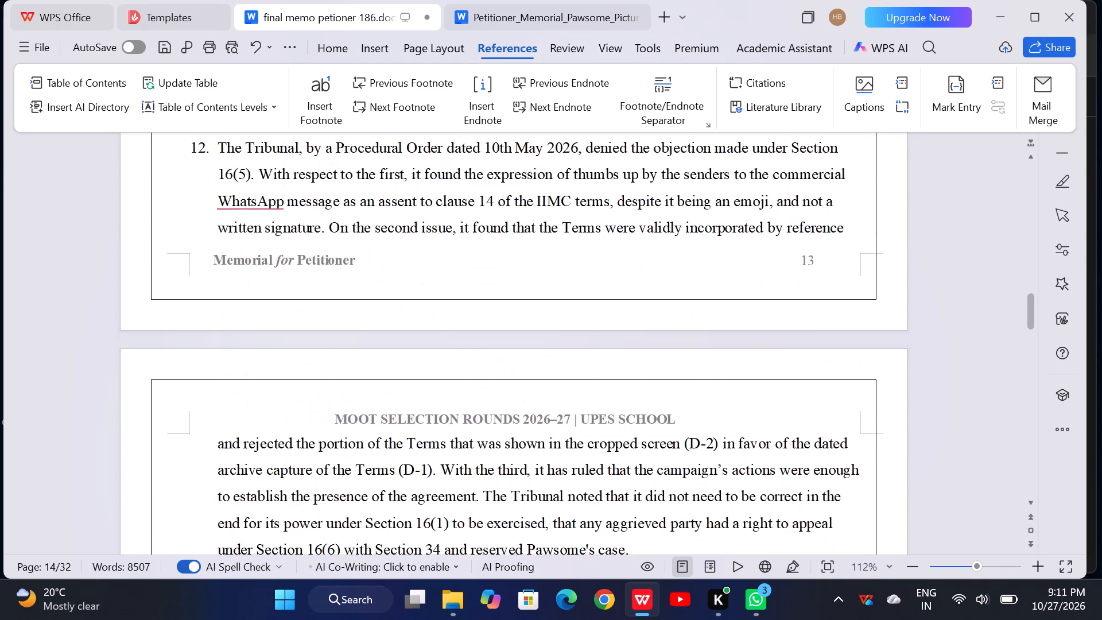
scroll(324, 203, down, 9)
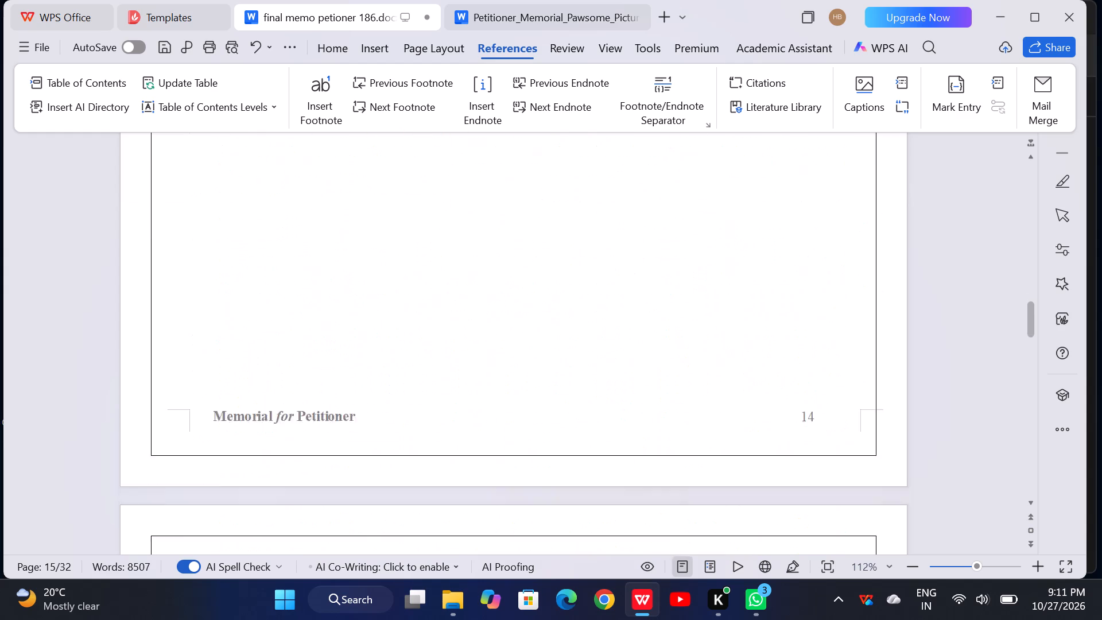
scroll(324, 203, down, 9)
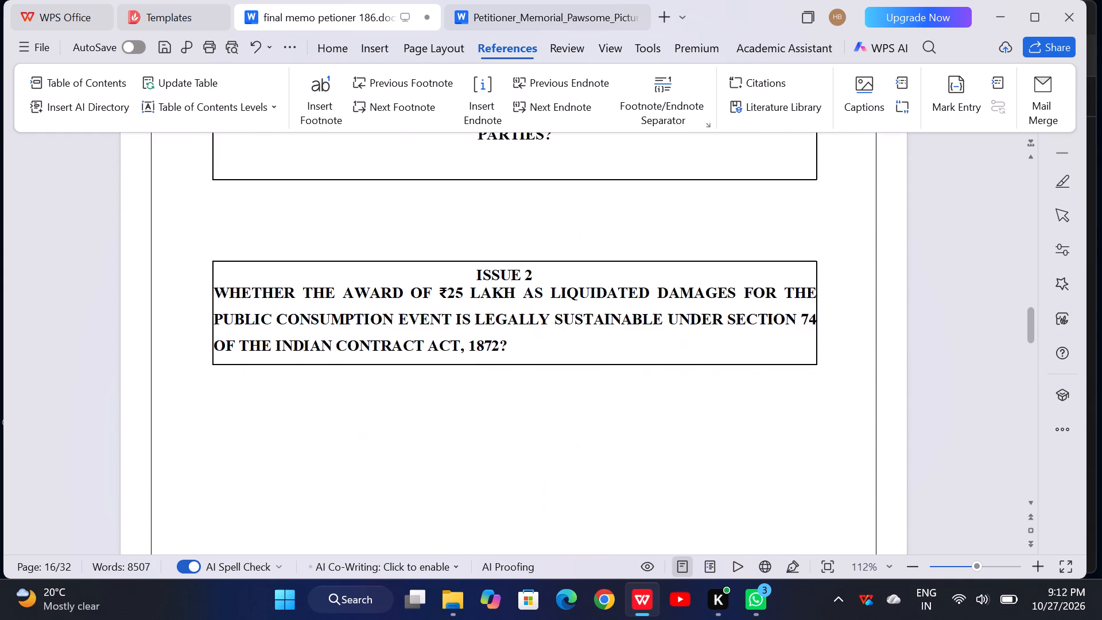
scroll(324, 203, up, 20)
scroll(324, 203, up, 12)
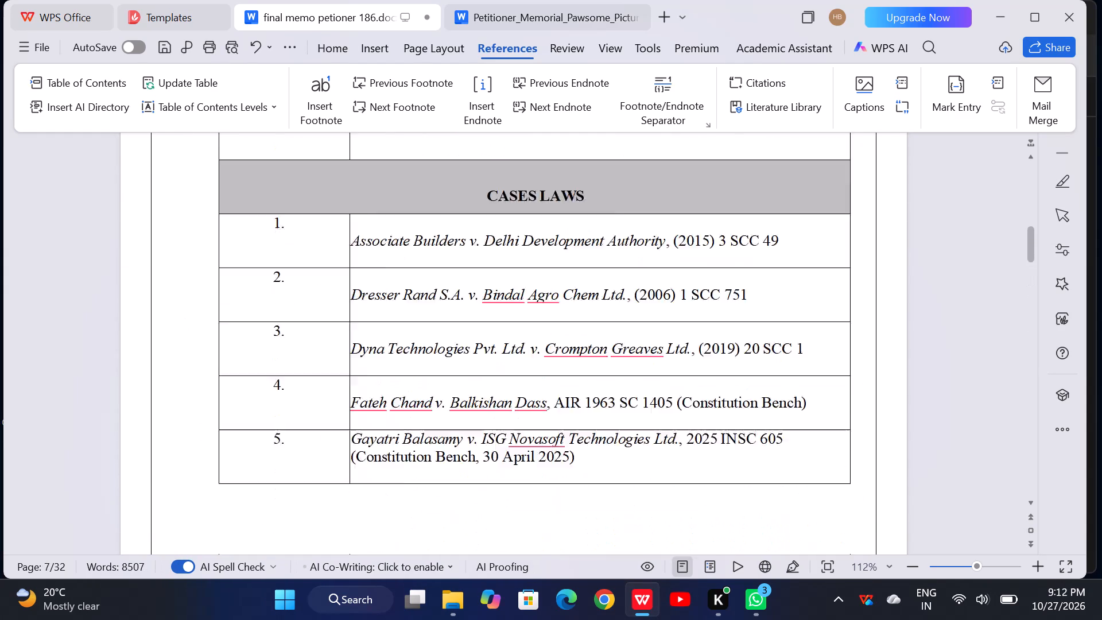
scroll(324, 203, up, 13)
scroll(324, 203, down, 5)
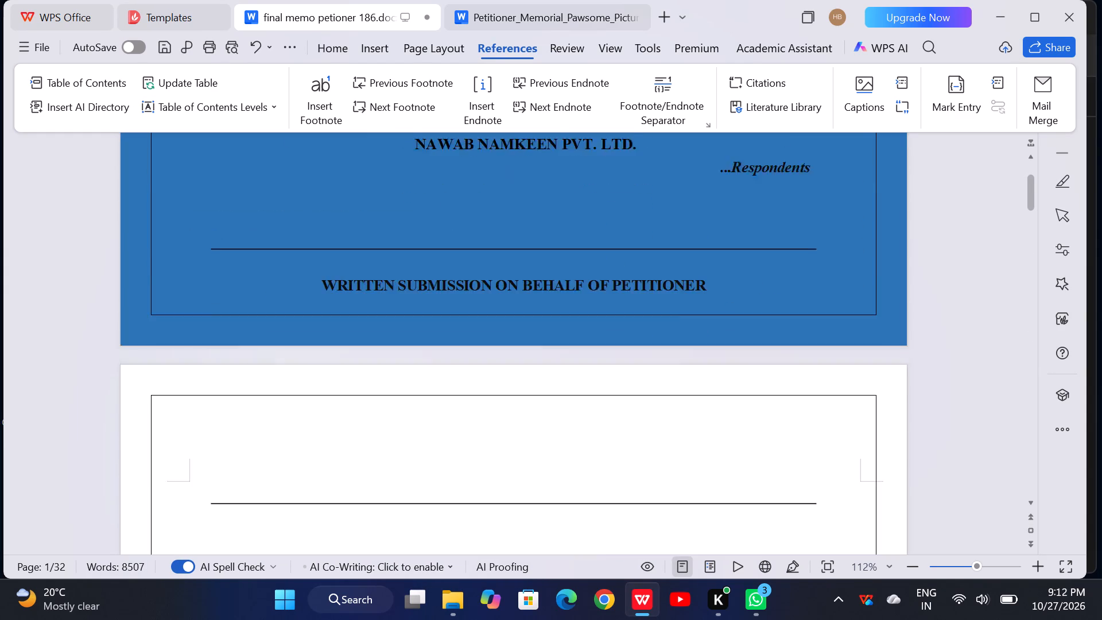
scroll(324, 203, down, 12)
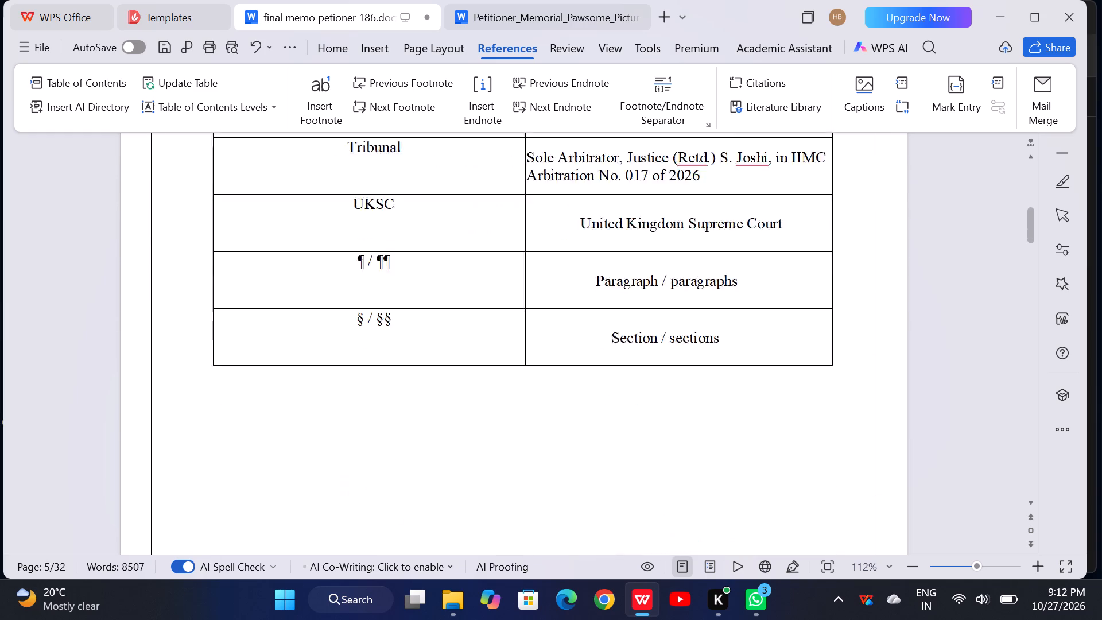
scroll(324, 203, down, 12)
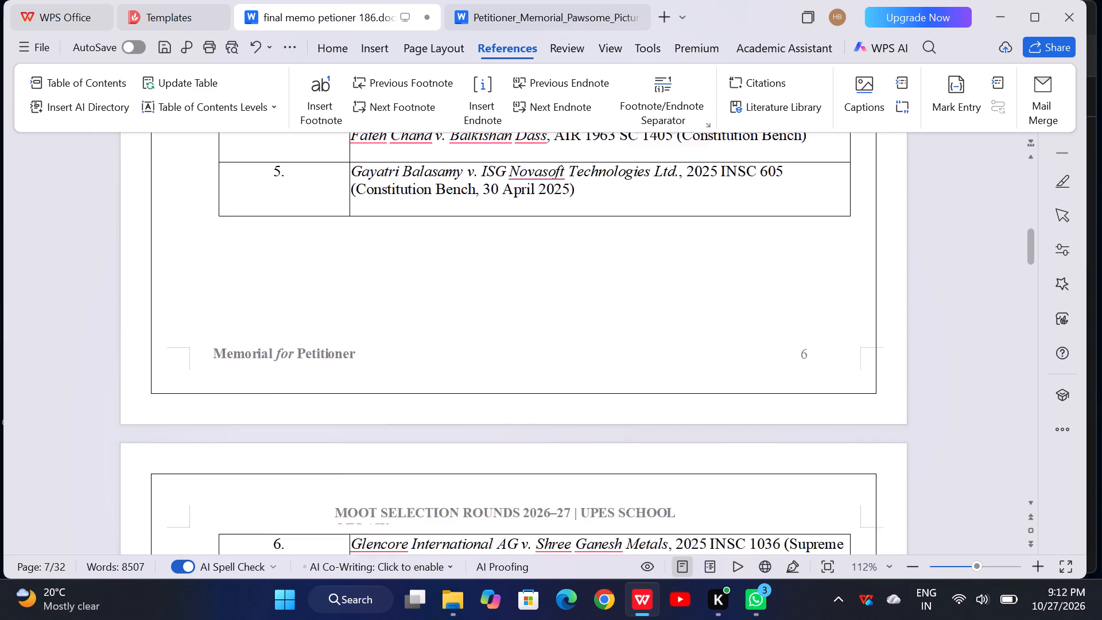
scroll(324, 203, down, 12)
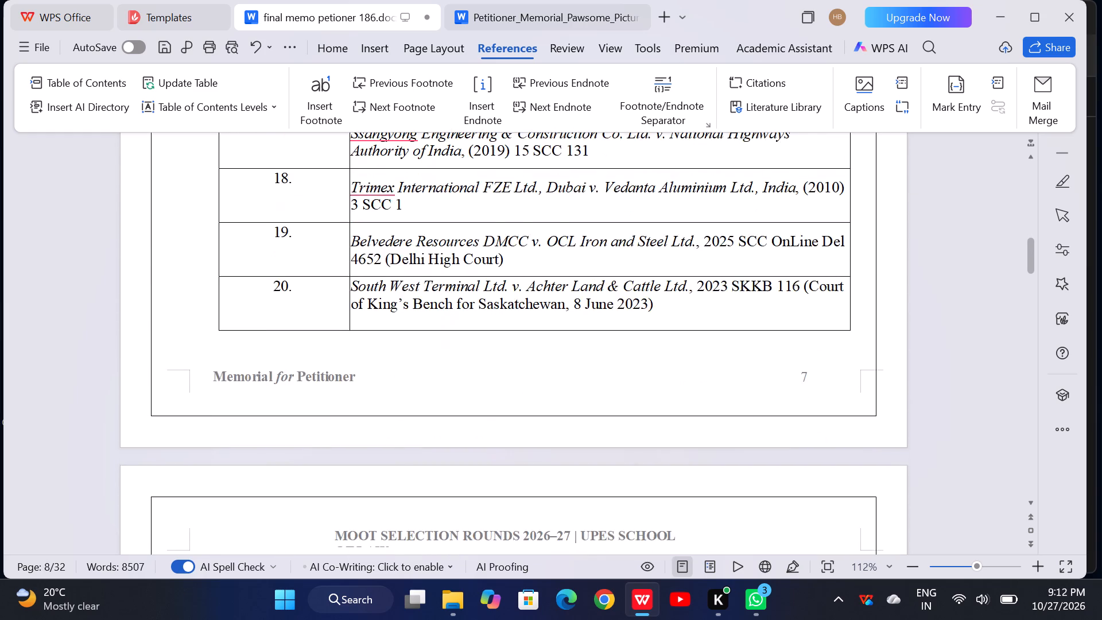
scroll(324, 203, down, 12)
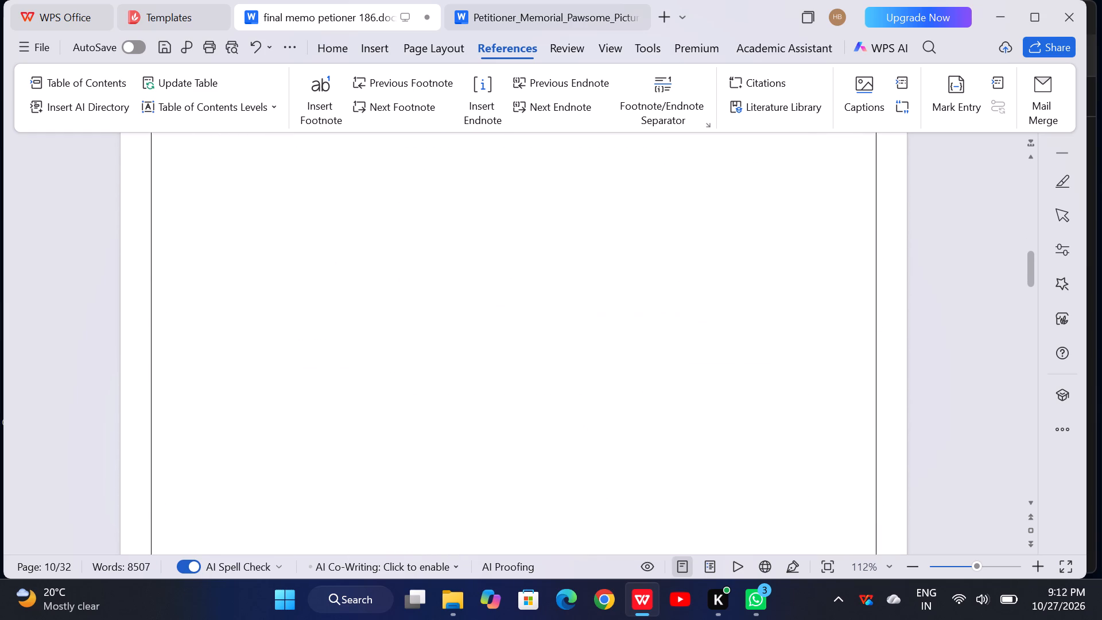
Insert a footnote after "017 of 2026." in the first paragraph of the Statement of Jurisdiction.
scroll(324, 203, down, 7)
scroll(324, 203, up, 1)
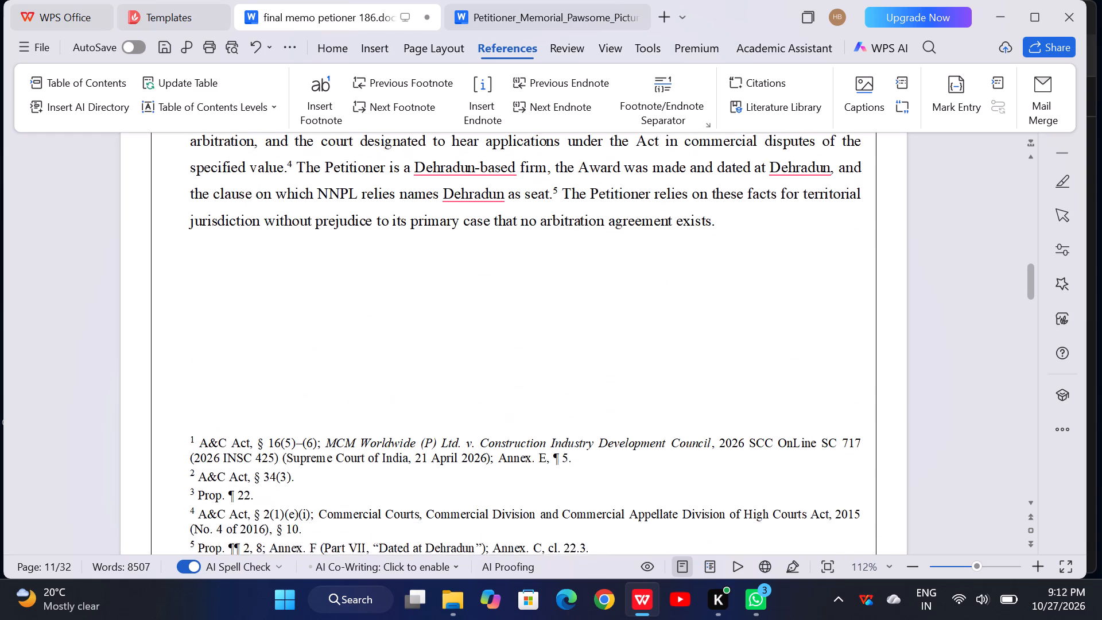
scroll(324, 203, up, 3)
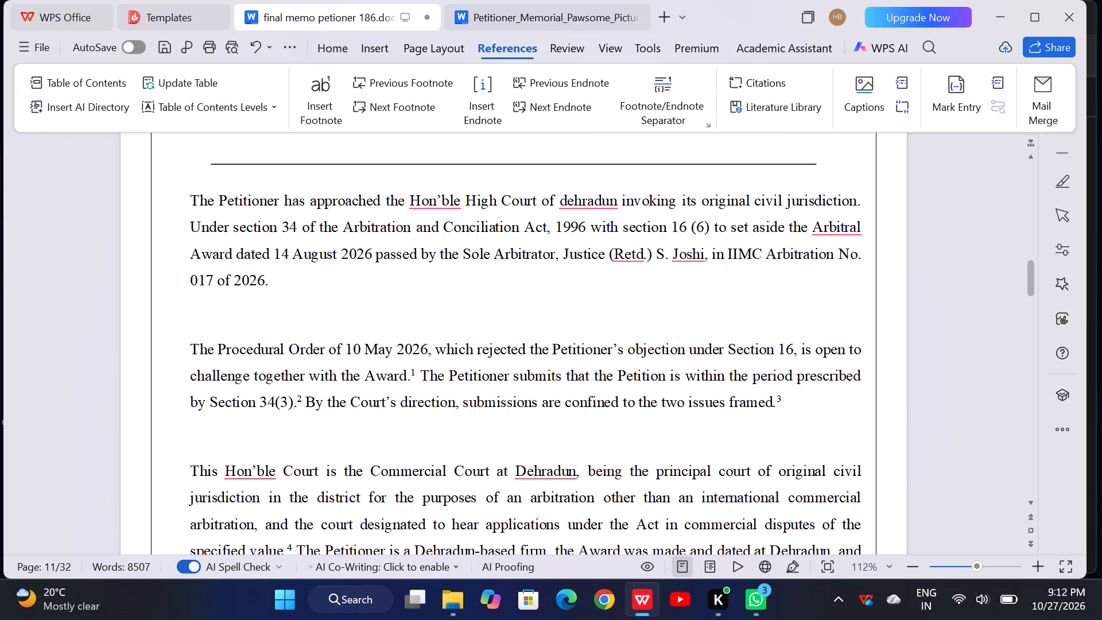
click(277, 282)
click(309, 105)
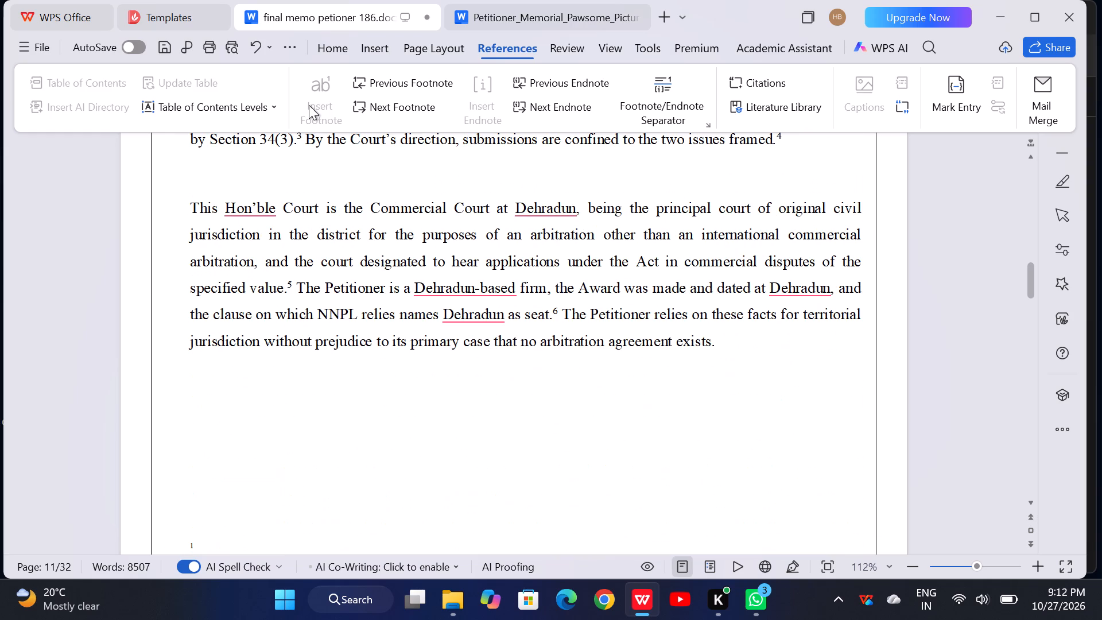
Fill the new footnote 1 with the source memorial's note: "Prop. ¶ 21; Annex. F; Arbitration and Conciliation Act, 1996 (No. 26 of 1996), §§ 16(6), 34.".
scroll(336, 394, down, 3)
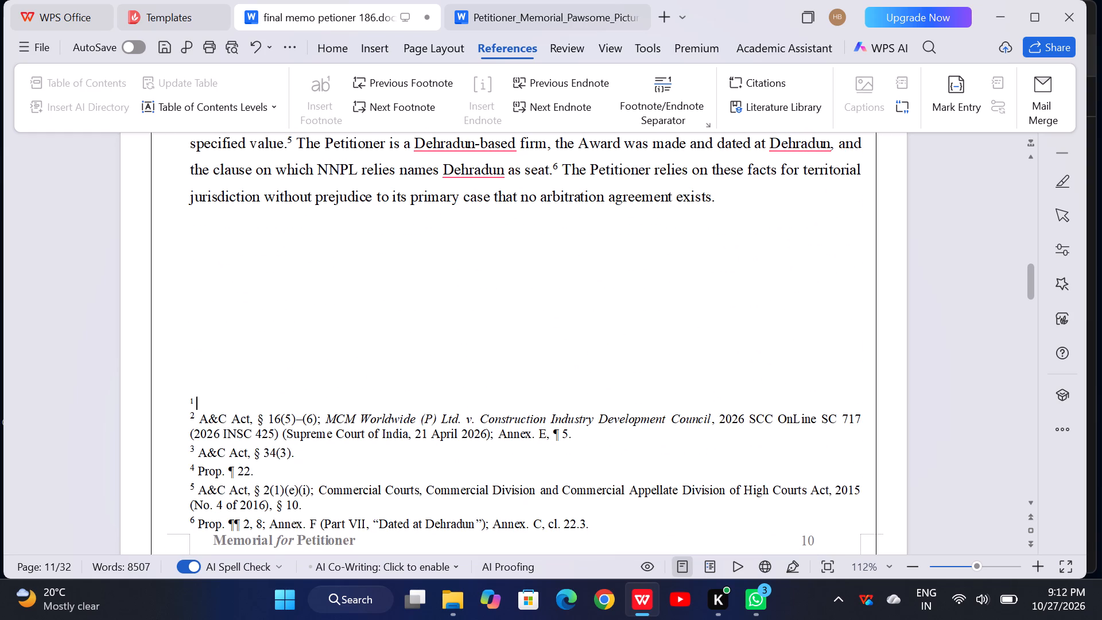
click(488, 11)
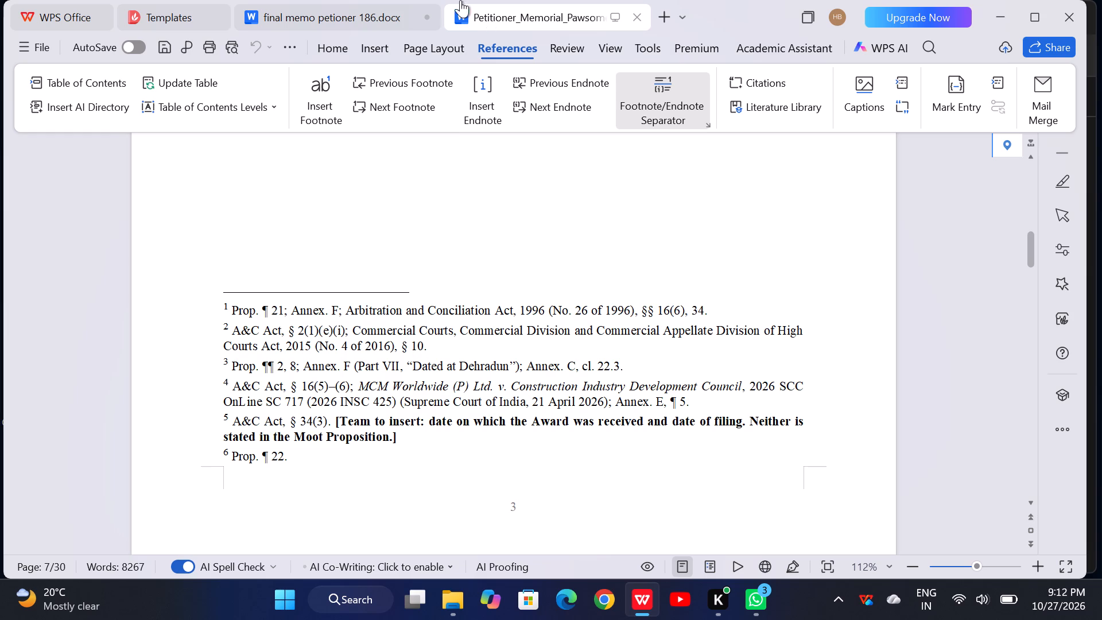
drag(231, 309, 274, 307)
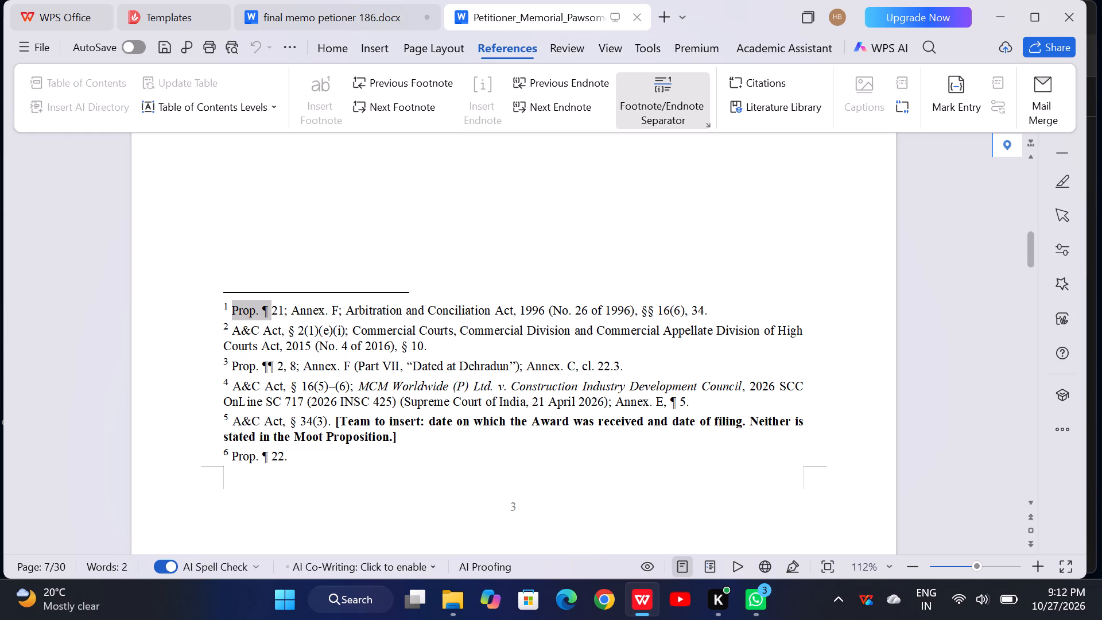
drag(274, 307, 722, 305)
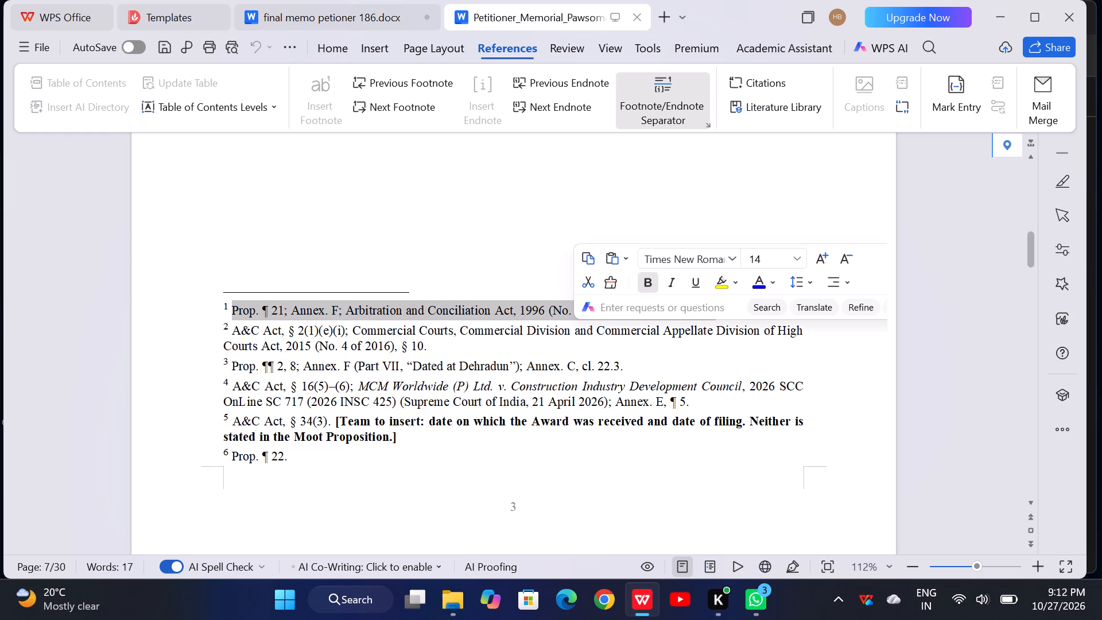
Copy footnote 1's text, "Prop. ¶ 21; Annex. F; Arbitration and Conciliation Act, 1996…", from the source memorial into the final memo's empty footnote 1, without an extra blank line.
key(ctrl+c)
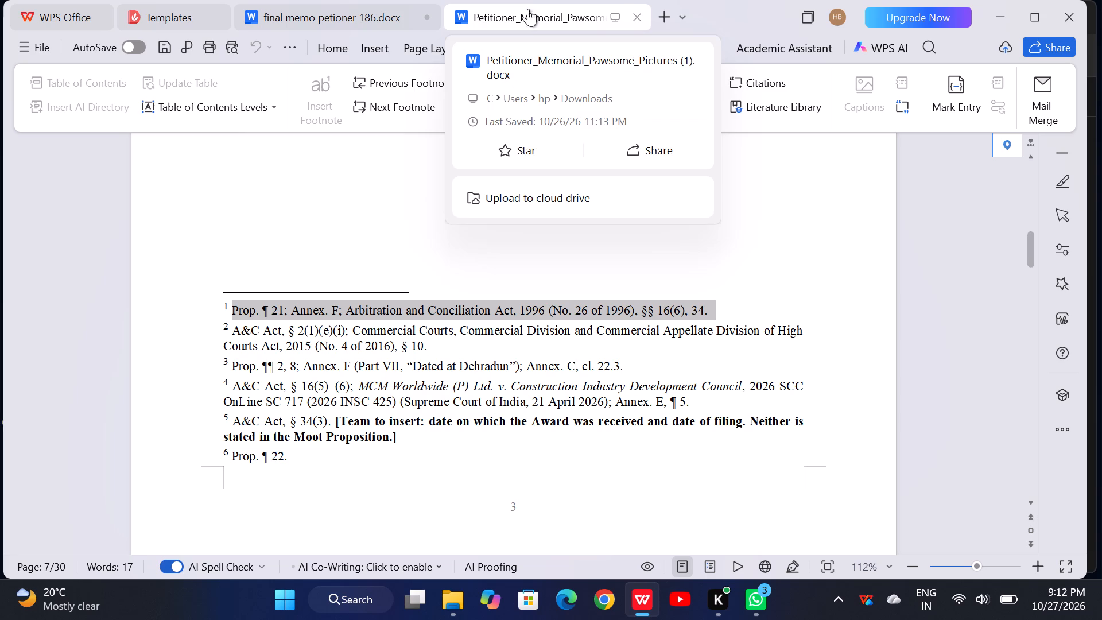
click(391, 226)
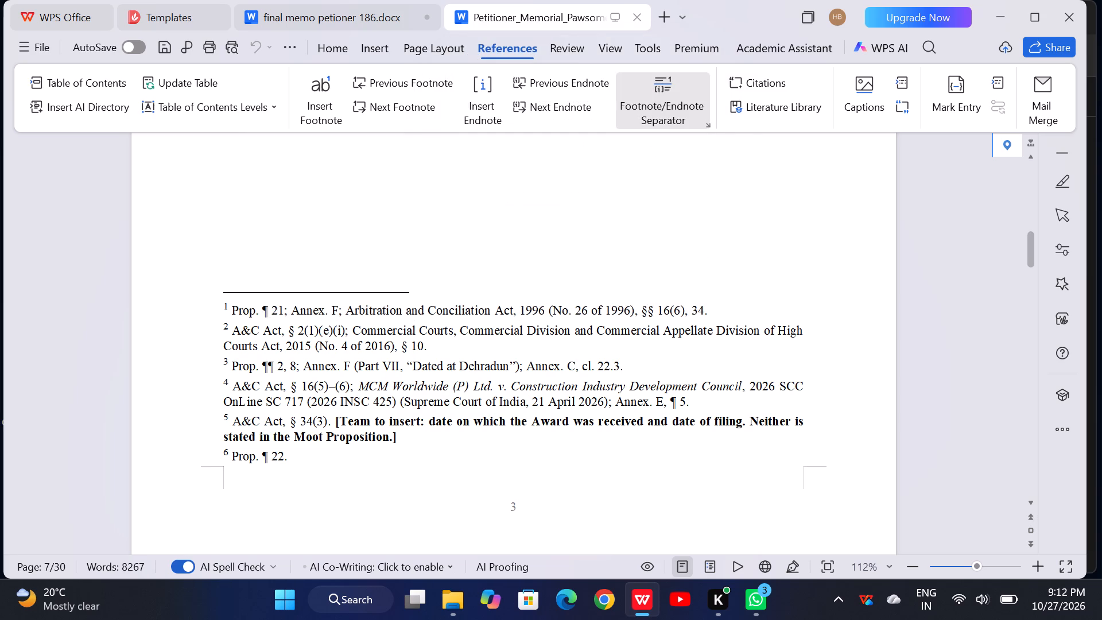
scroll(391, 226, up, 9)
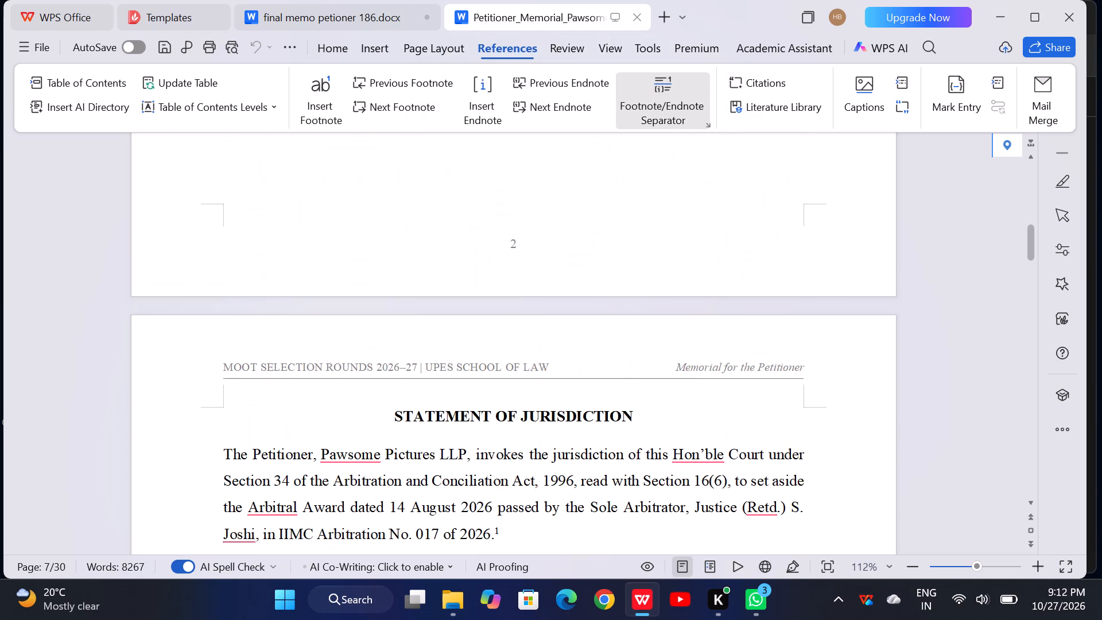
scroll(391, 226, up, 1)
scroll(394, 354, down, 1)
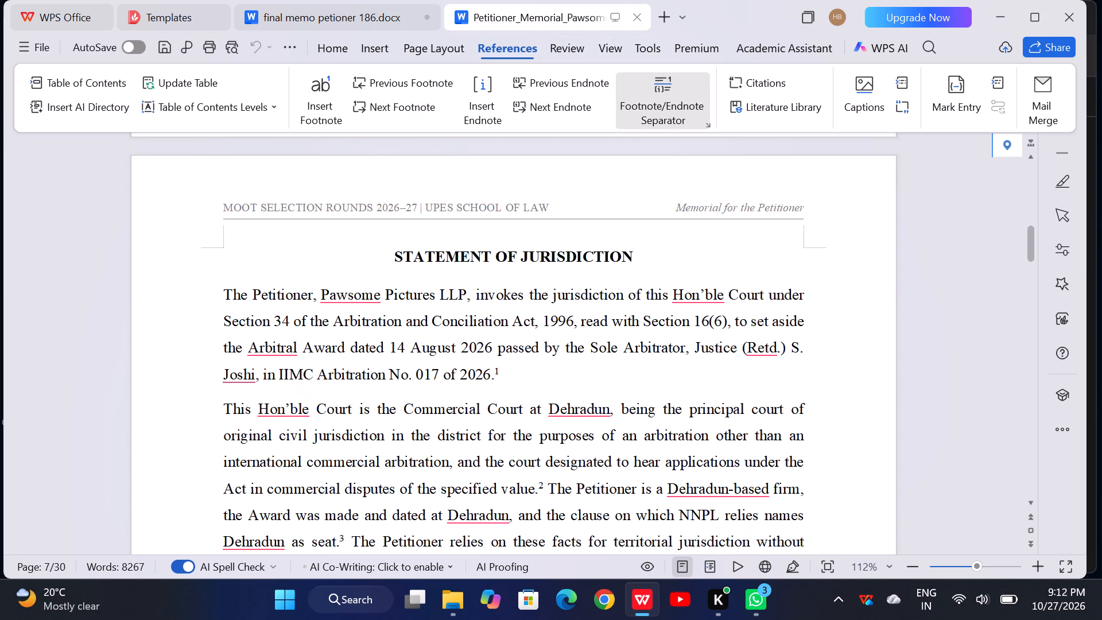
scroll(394, 354, down, 8)
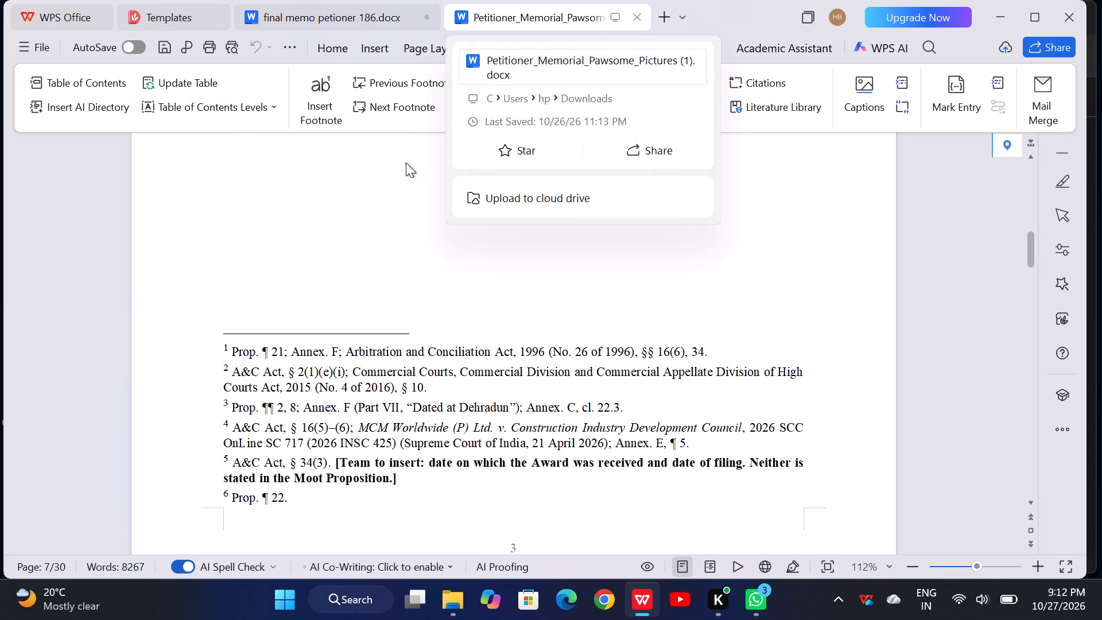
drag(234, 352, 281, 356)
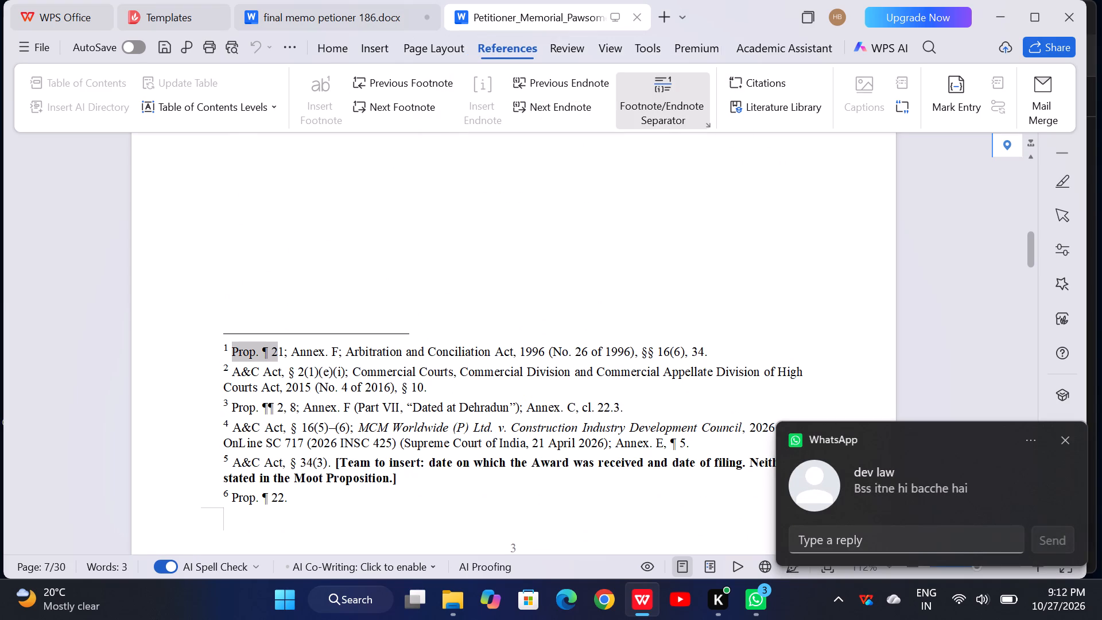
drag(281, 356, 721, 340)
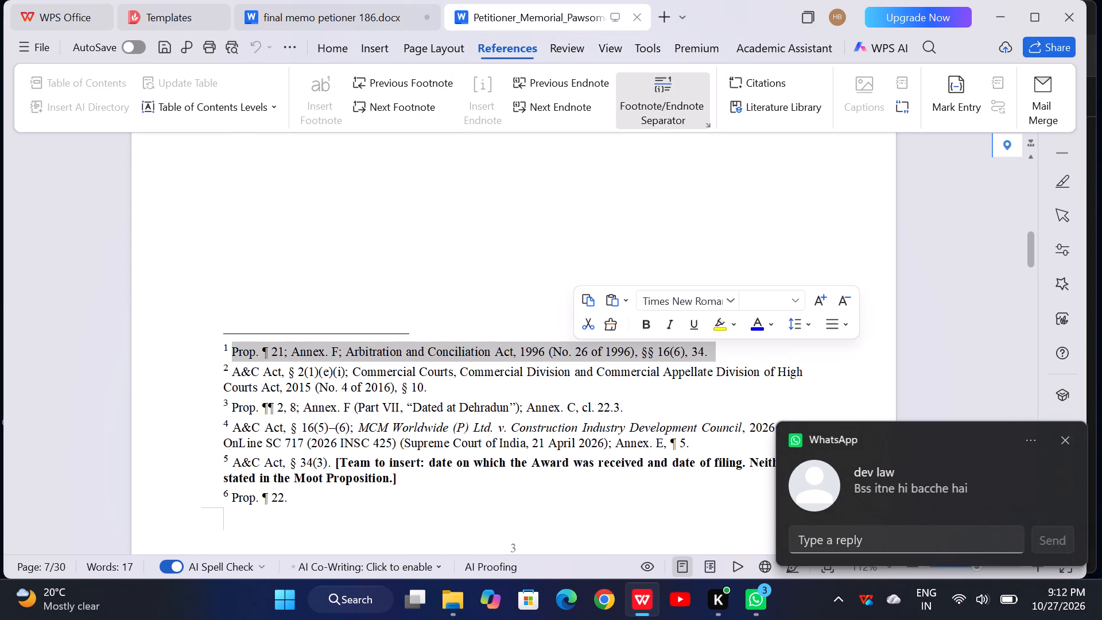
key(ctrl+c)
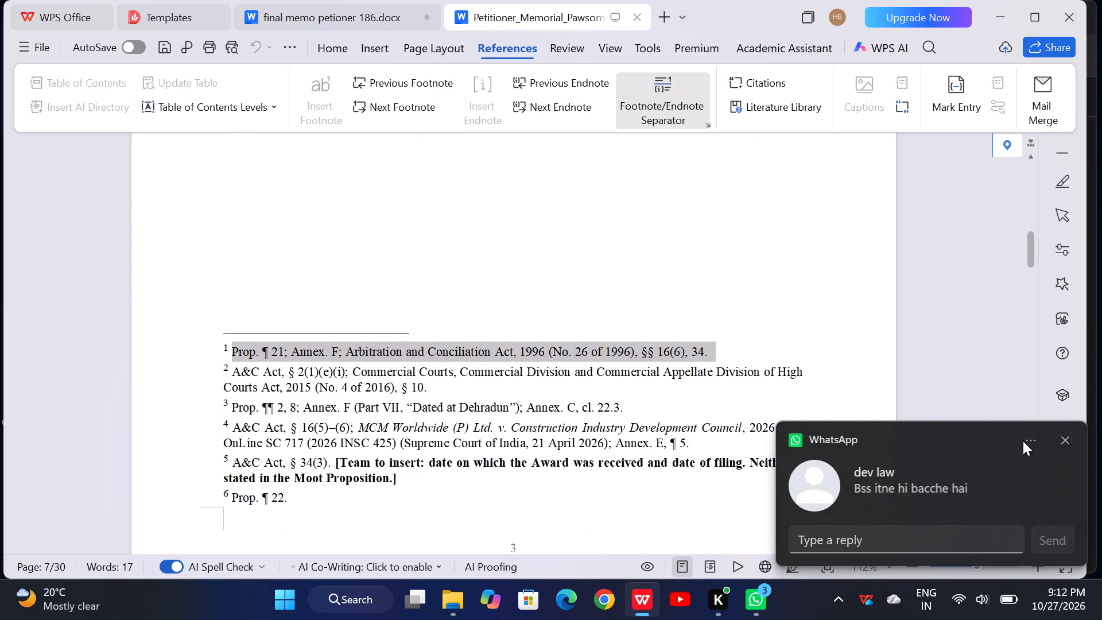
click(1065, 437)
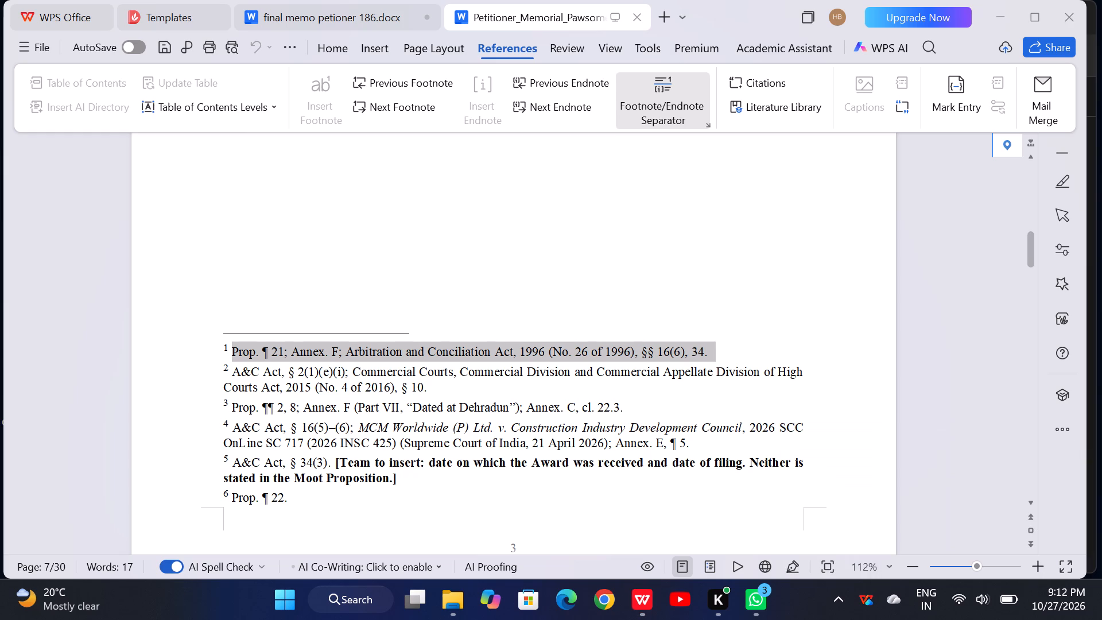
click(314, 0)
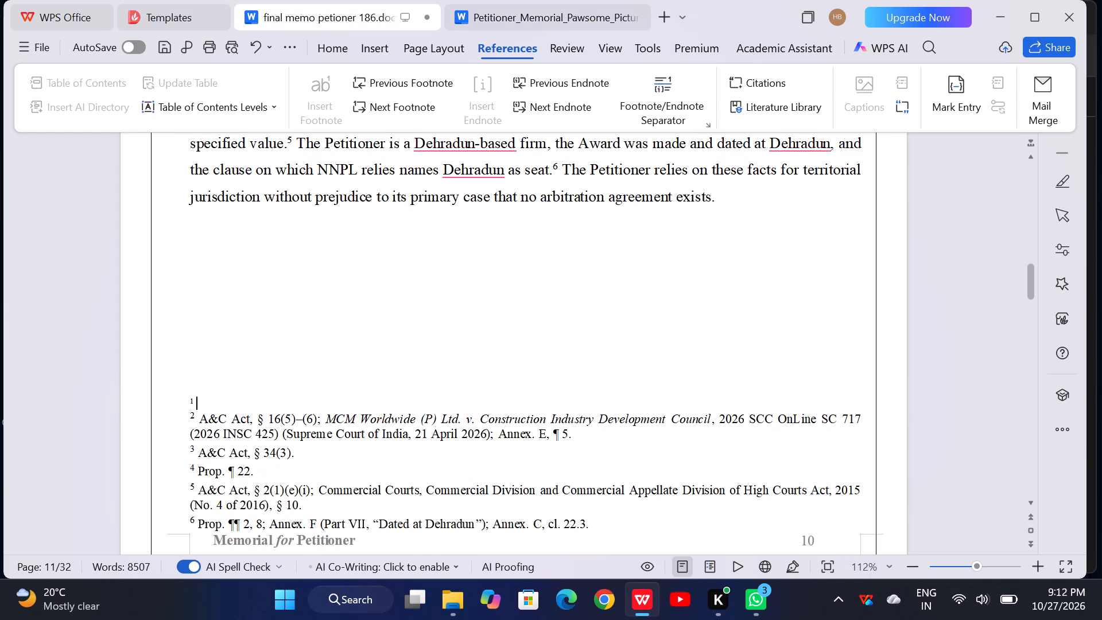
key(ctrl+v)
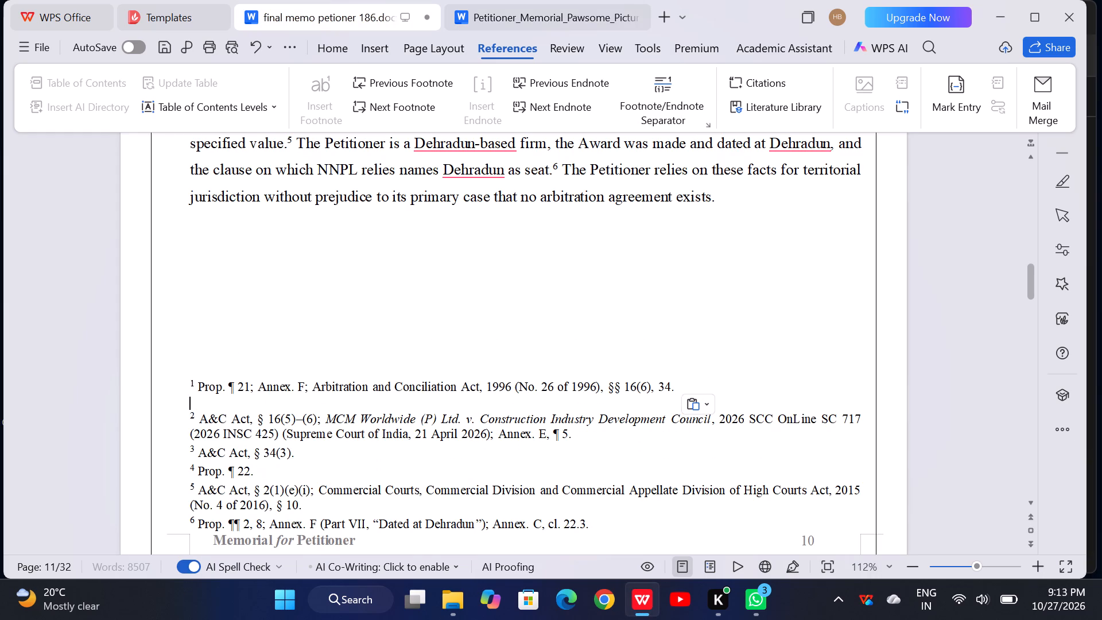
key(BackSpace)
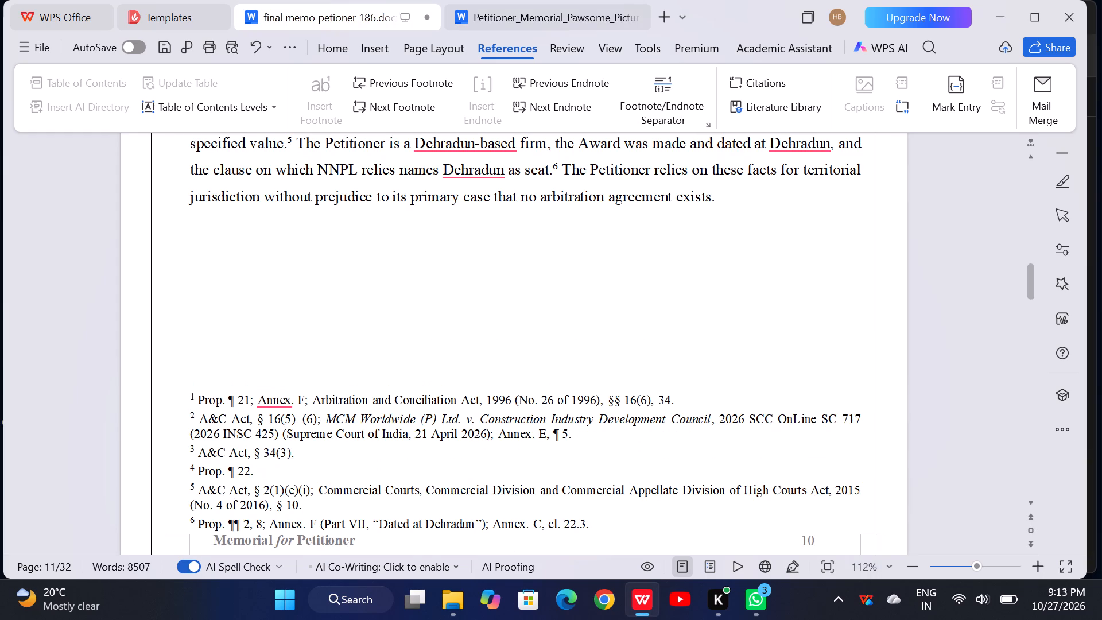
scroll(284, 268, up, 7)
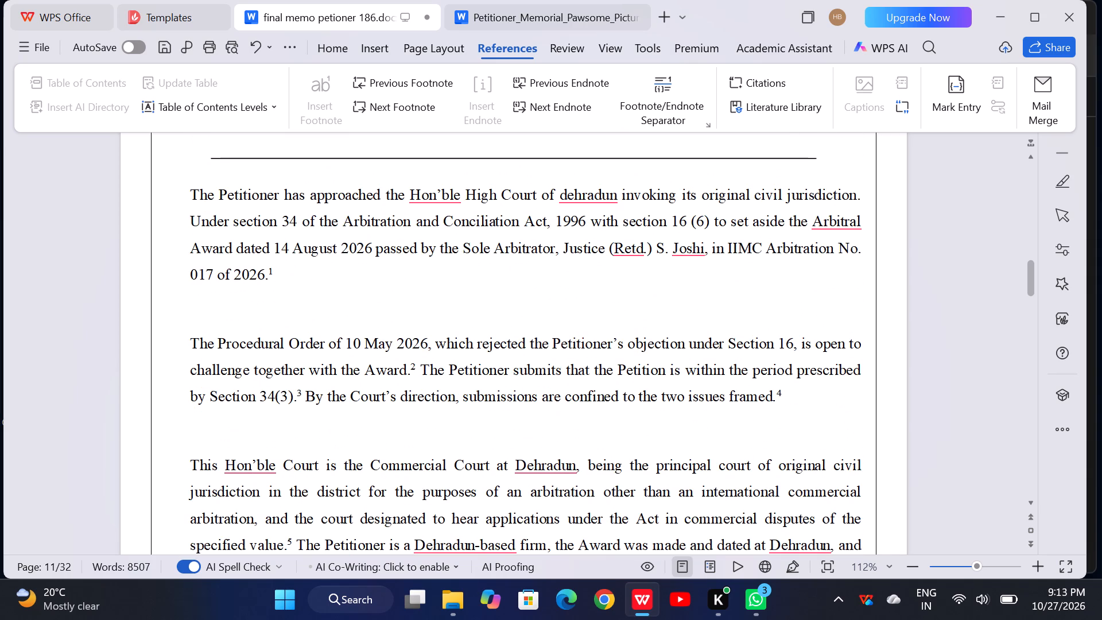
Read the Statement of Jurisdiction in Petitioner_Memorial_Pawsome, especially its second paragraph up to "specified value.", and the footnotes beneath.
click(531, 10)
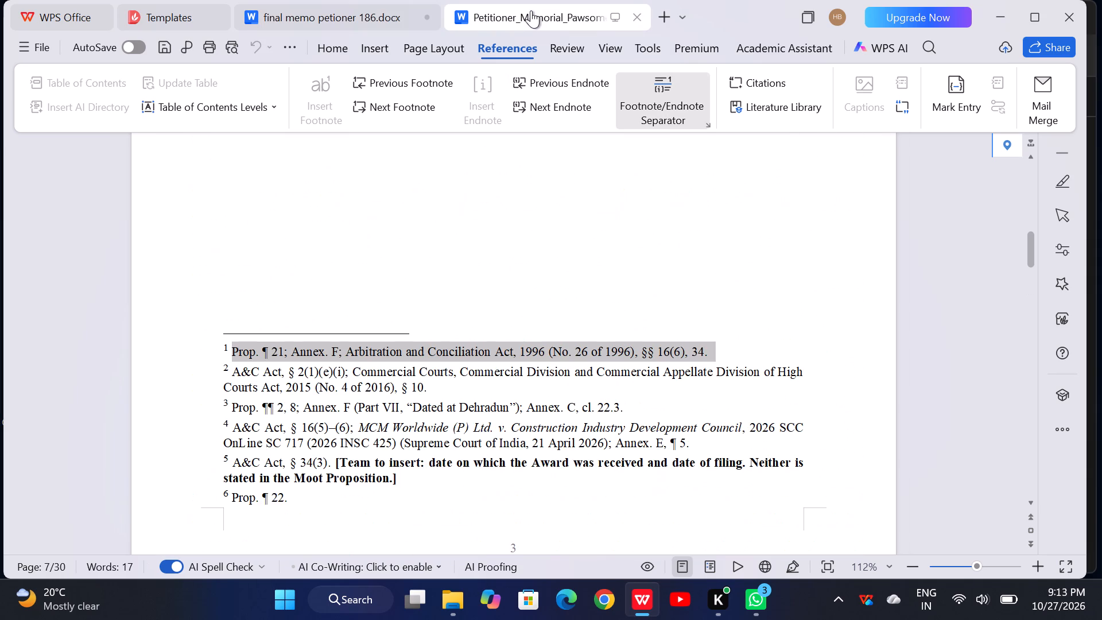
scroll(424, 270, up, 5)
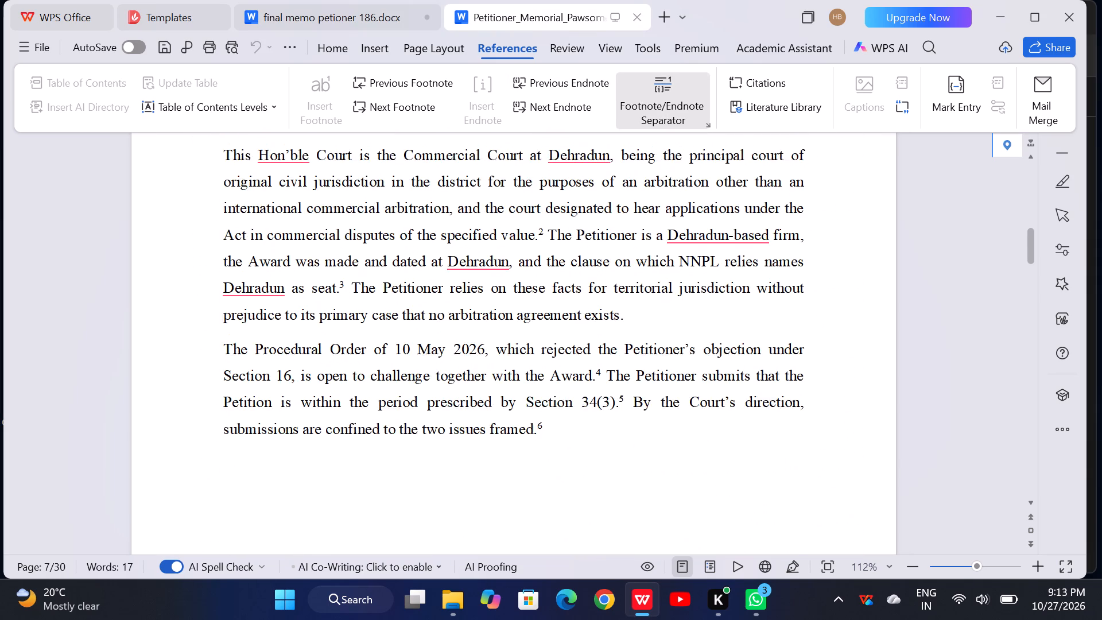
scroll(424, 270, up, 3)
scroll(424, 270, down, 1)
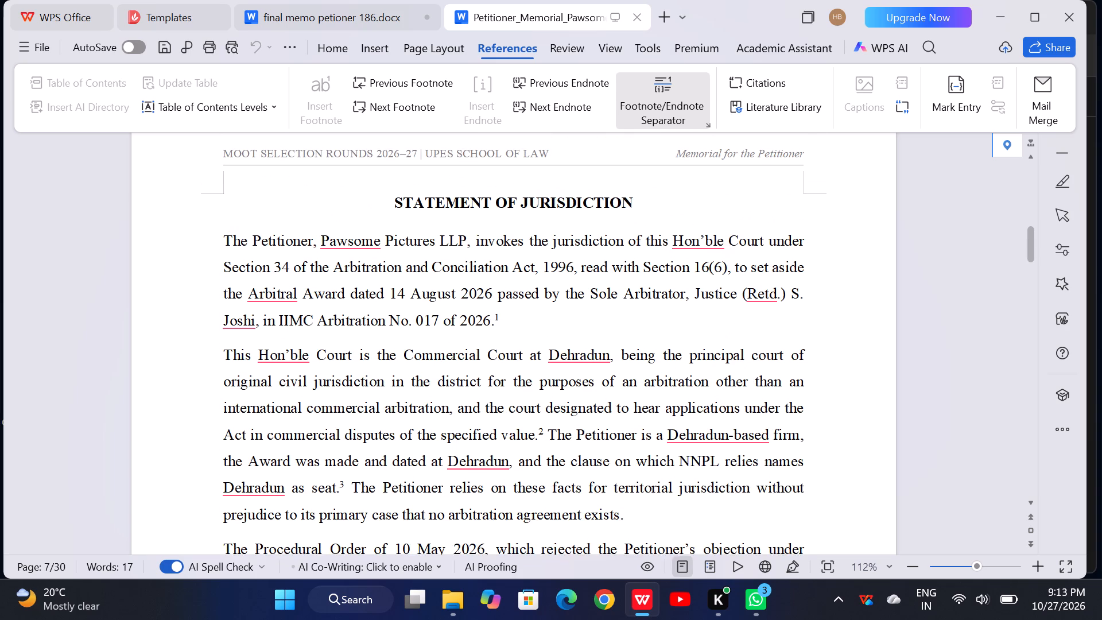
scroll(424, 270, down, 1)
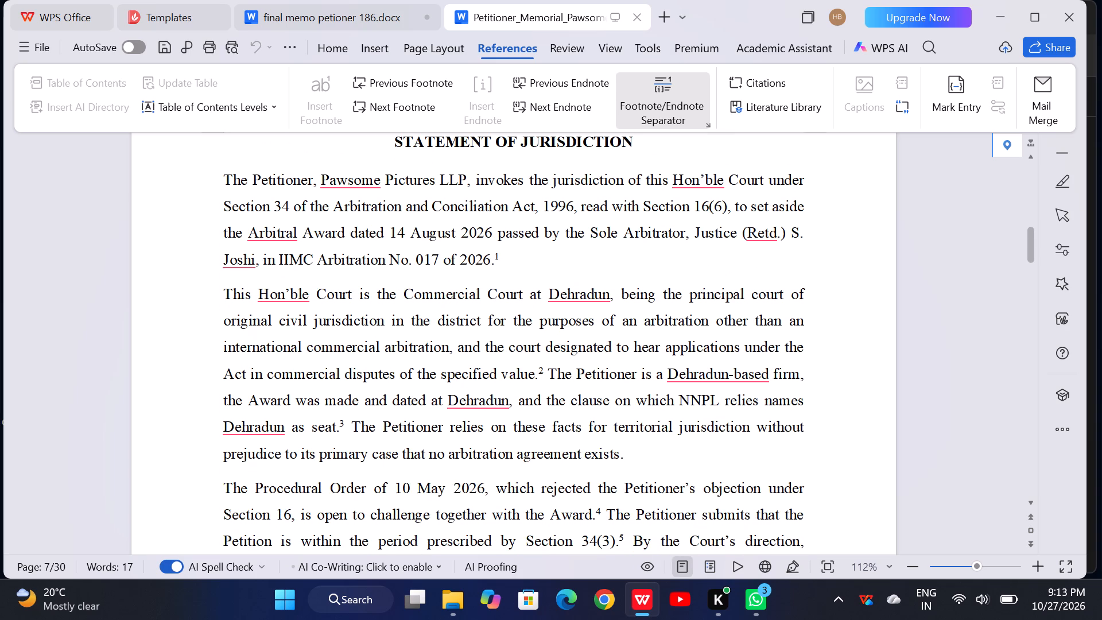
scroll(424, 270, down, 1)
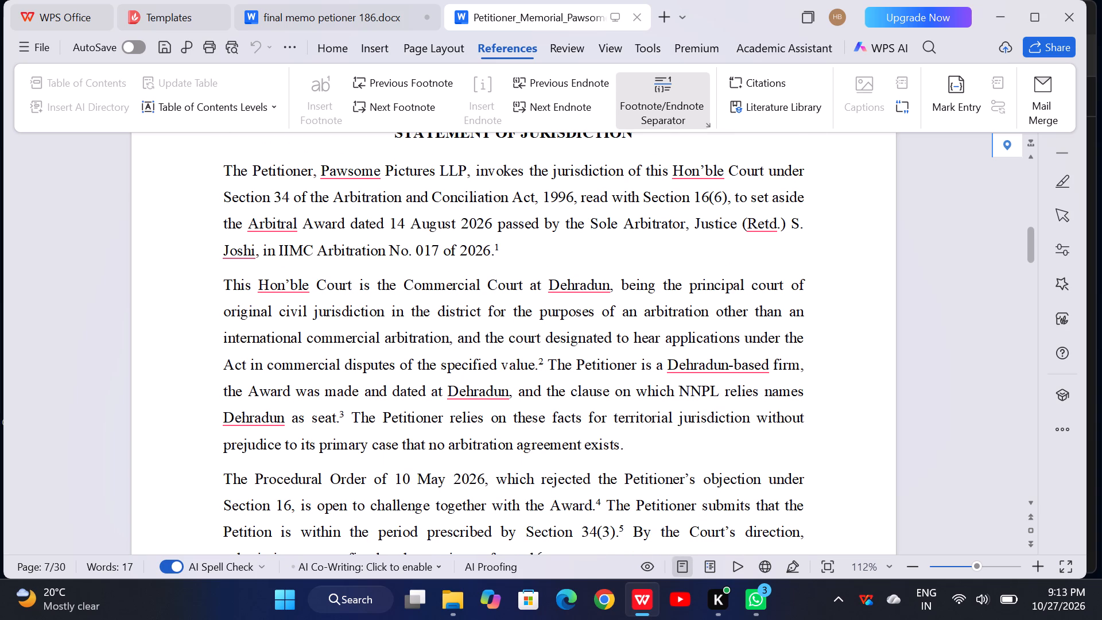
drag(220, 280, 579, 284)
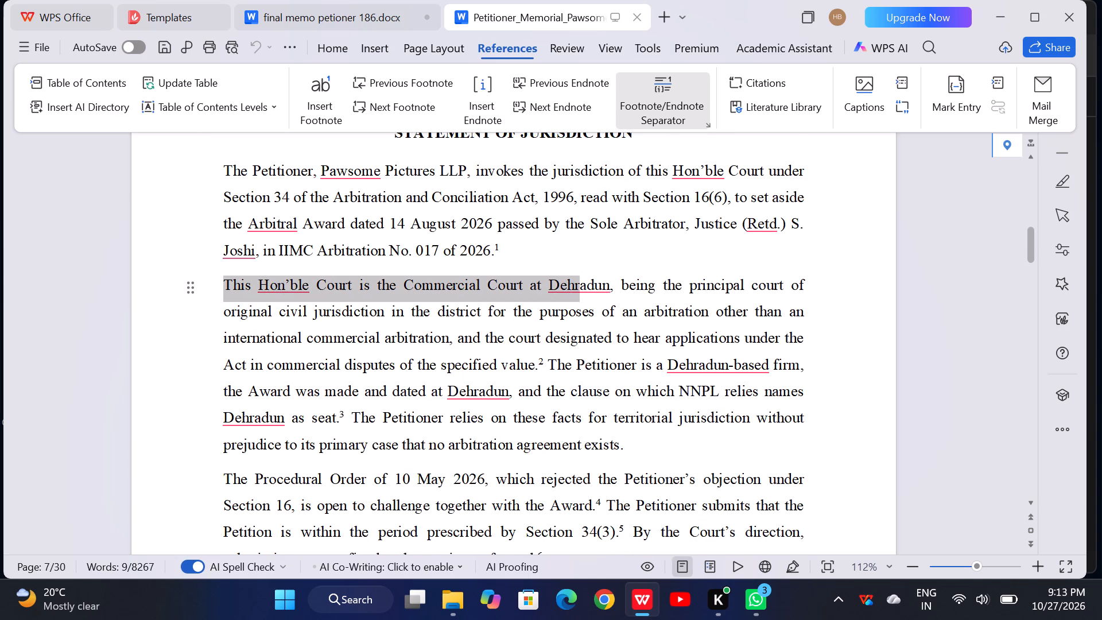
drag(579, 284, 723, 286)
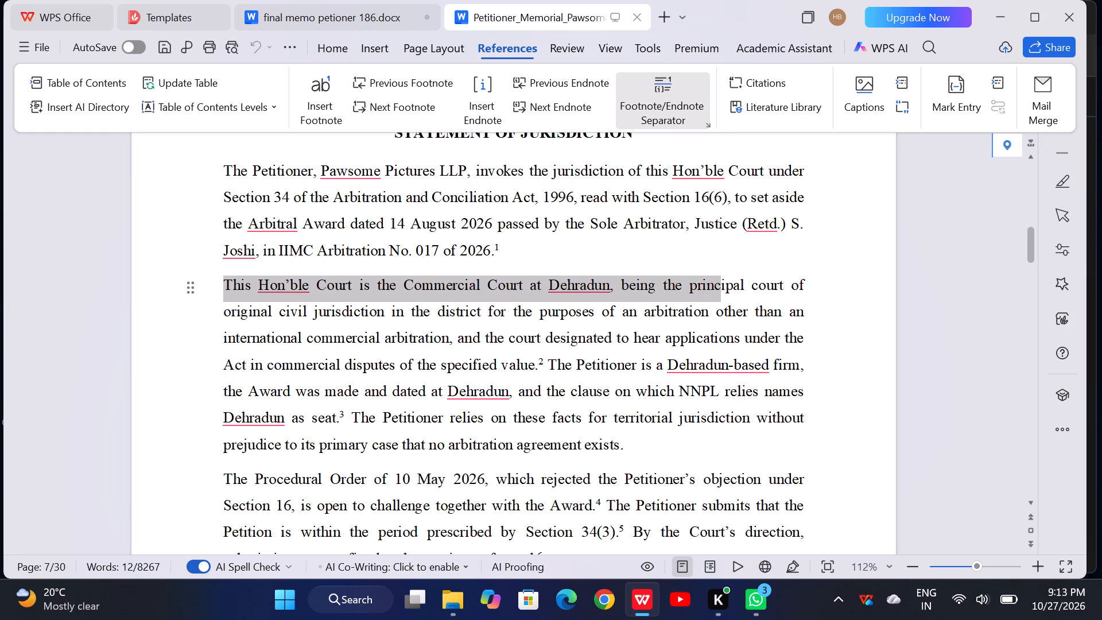
drag(723, 286, 434, 315)
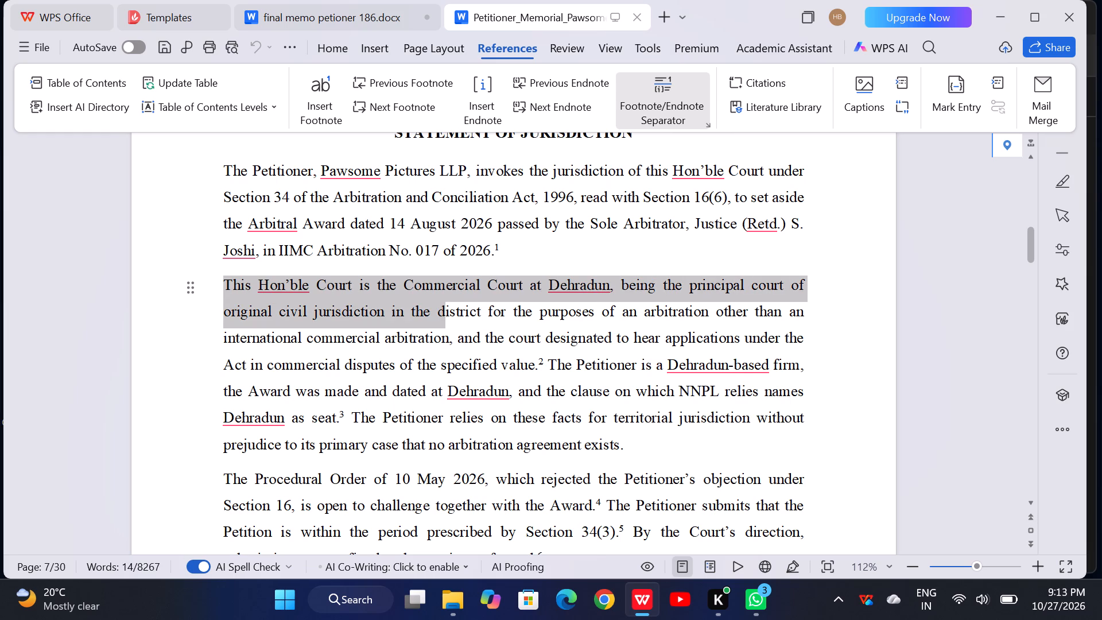
drag(434, 315, 326, 315)
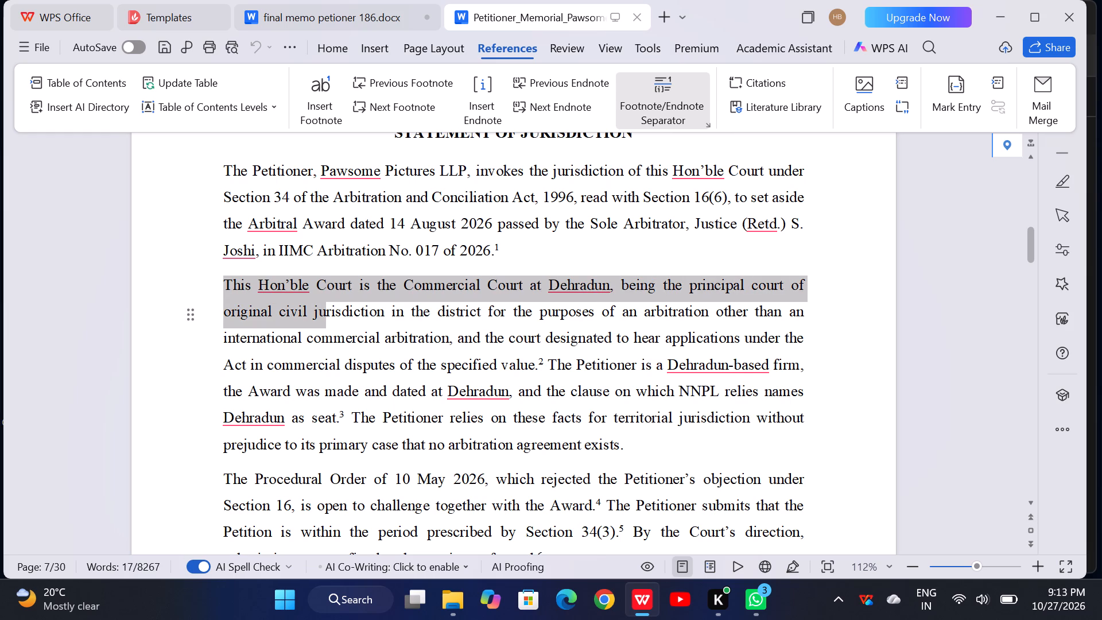
drag(326, 315, 430, 313)
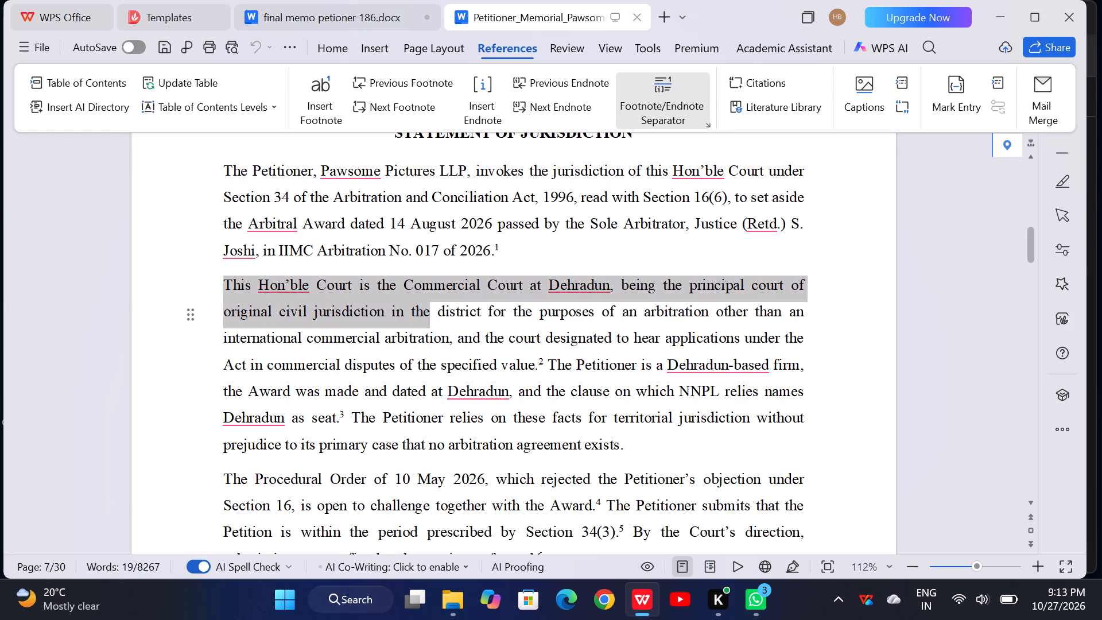
drag(430, 313, 497, 312)
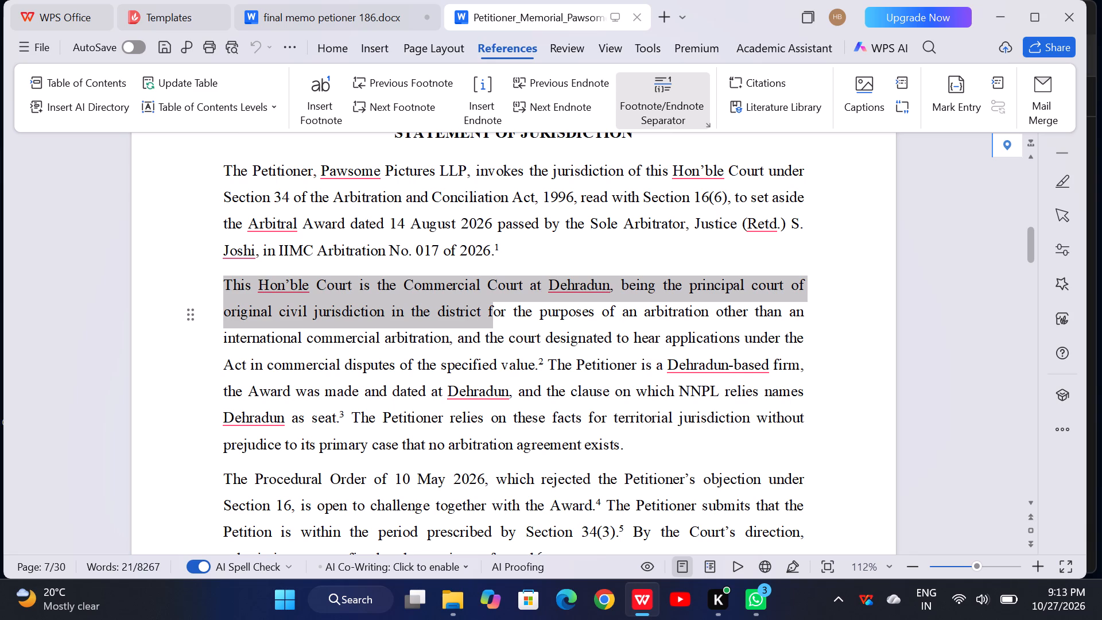
drag(497, 312, 556, 315)
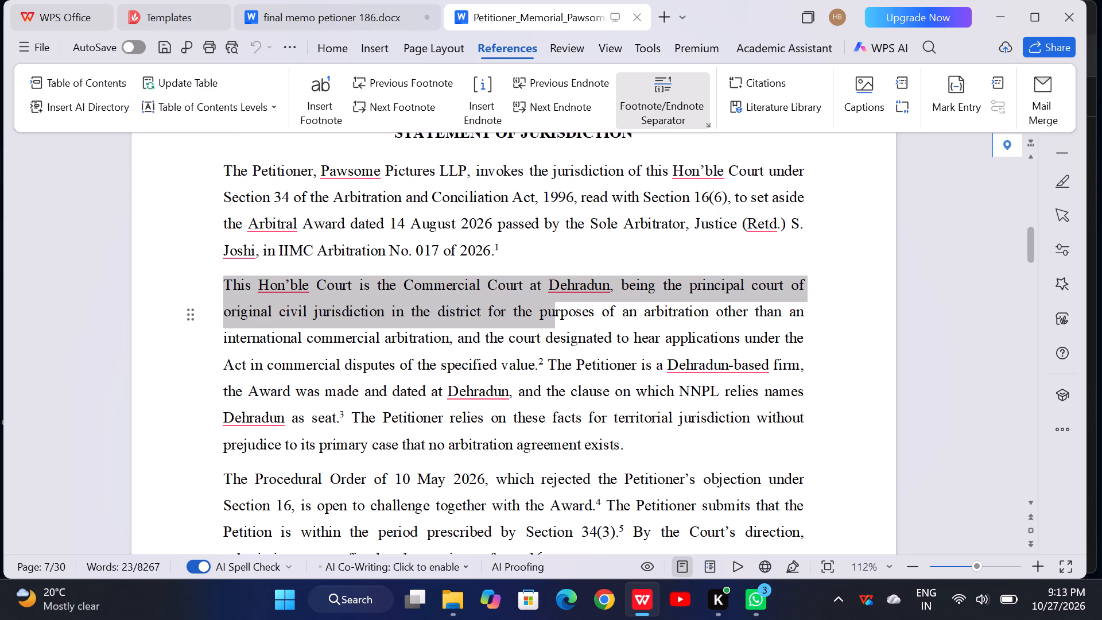
drag(556, 315, 810, 308)
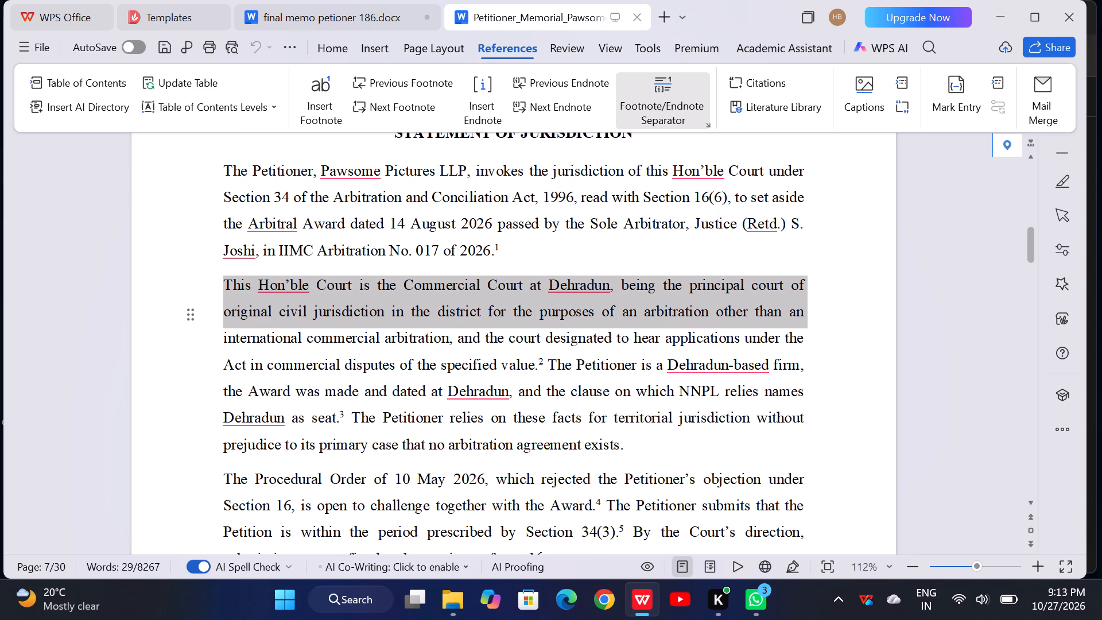
drag(810, 308, 523, 362)
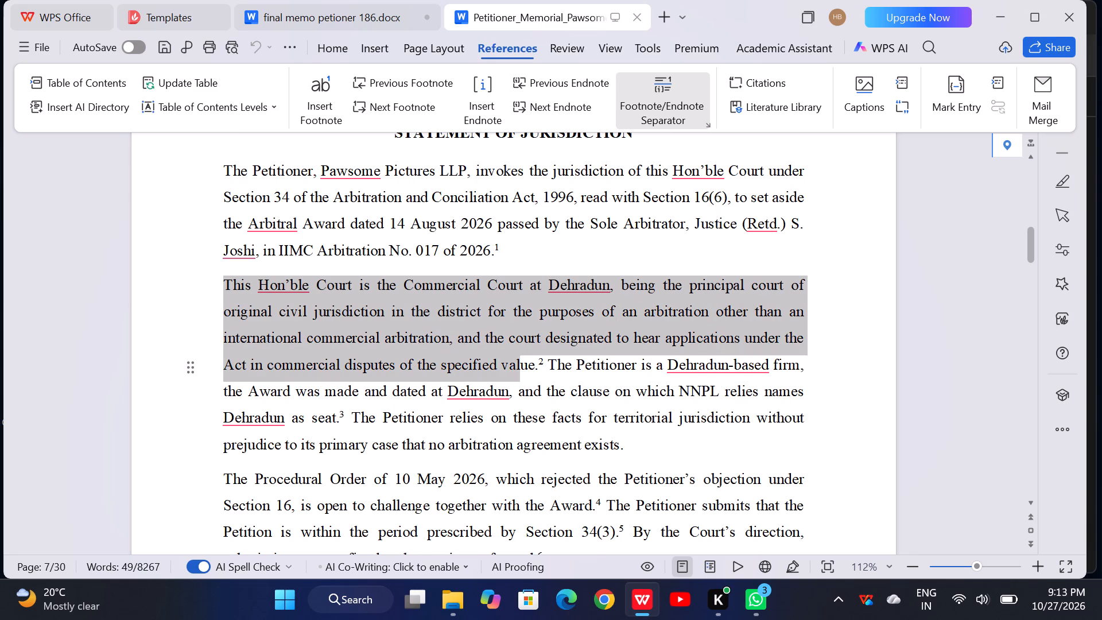
drag(523, 362, 546, 364)
click(546, 364)
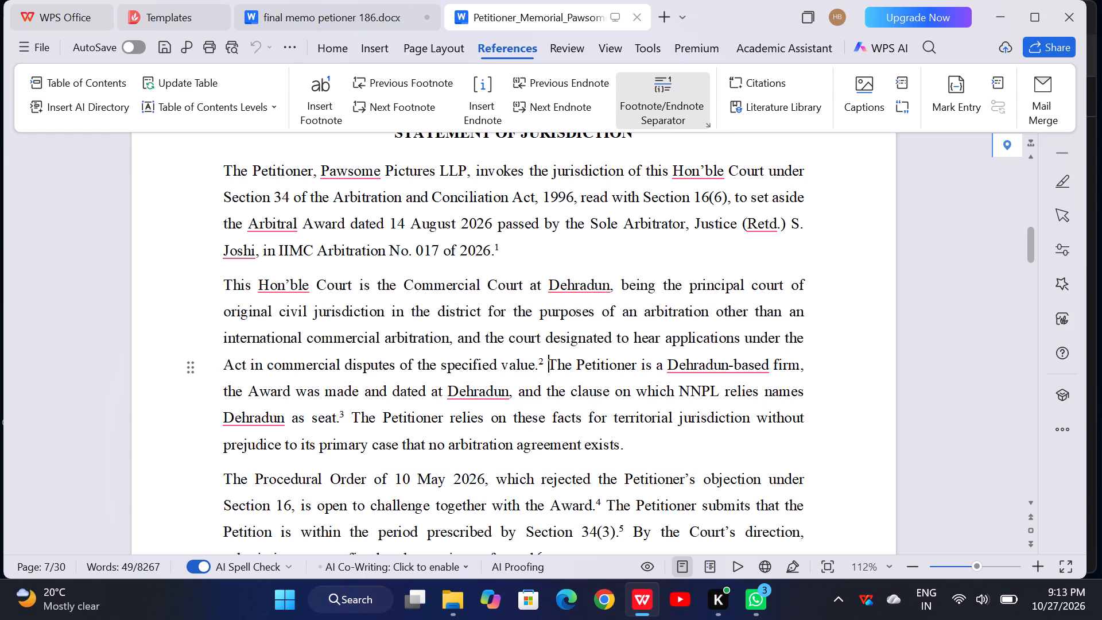
scroll(546, 364, down, 7)
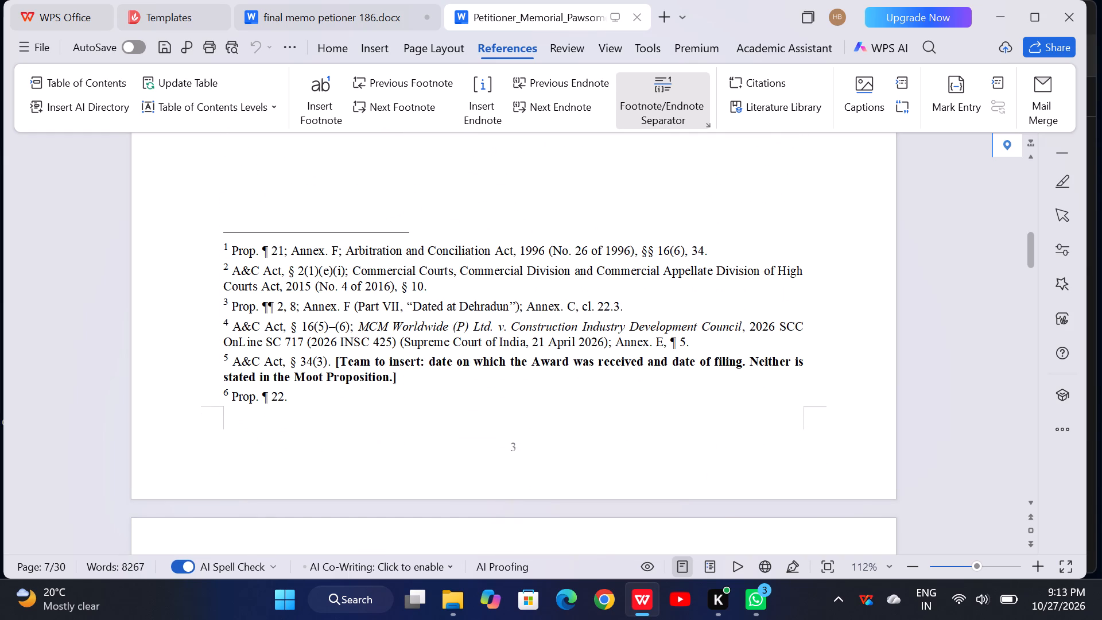
scroll(546, 364, down, 1)
Compare the Statement of Jurisdiction footnotes in final memo petioner 186 with the notes and paragraph order in Petitioner_Memorial_Pawsome.
click(332, 4)
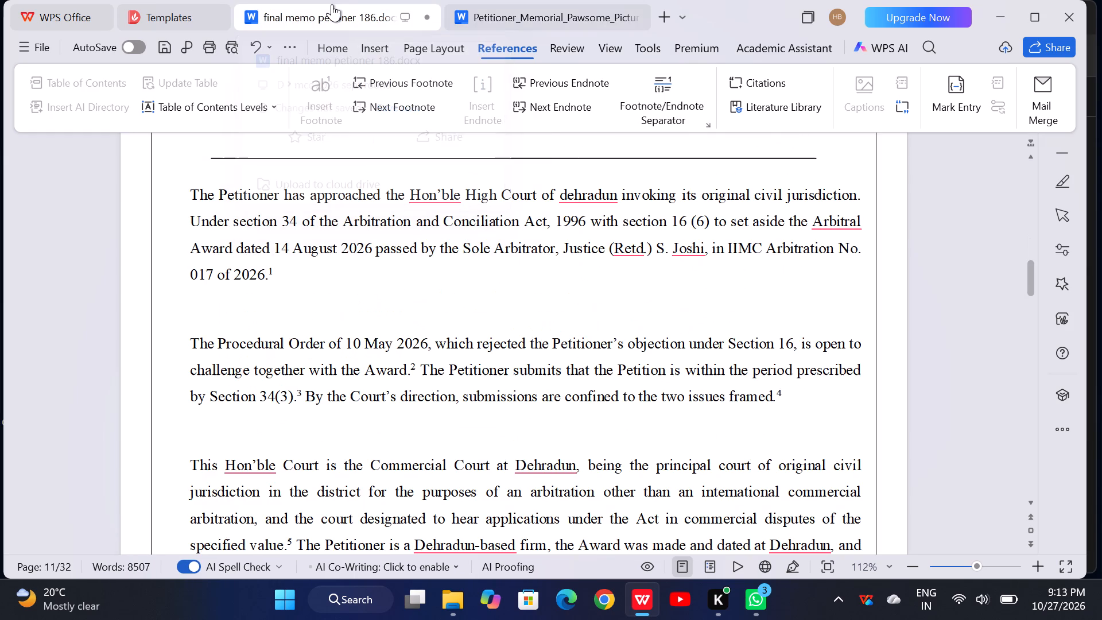
scroll(344, 313, down, 3)
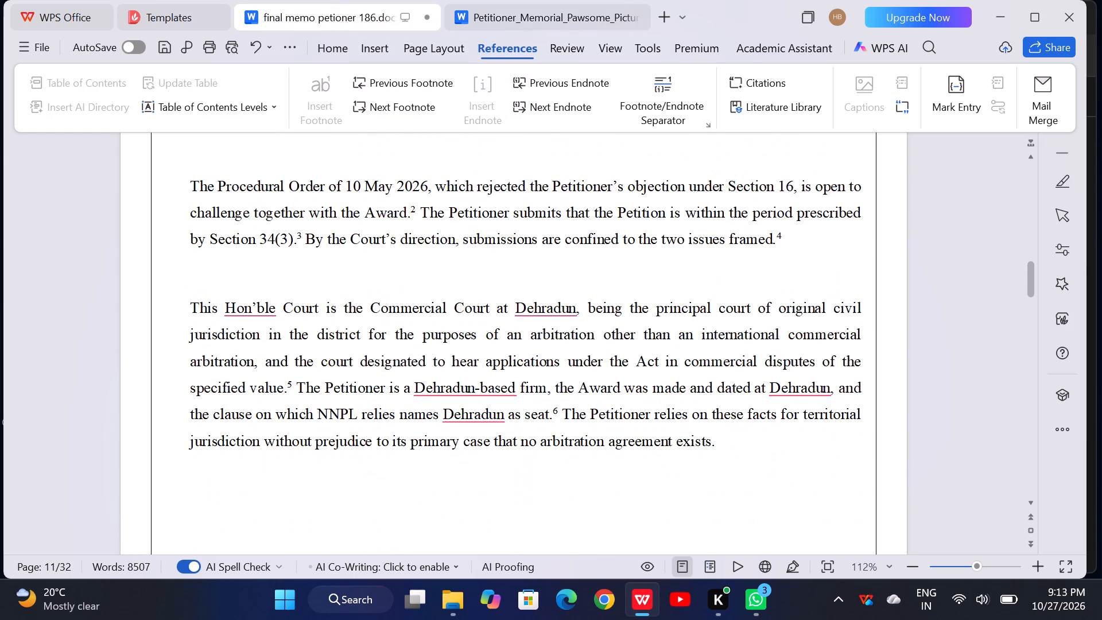
scroll(344, 313, down, 3)
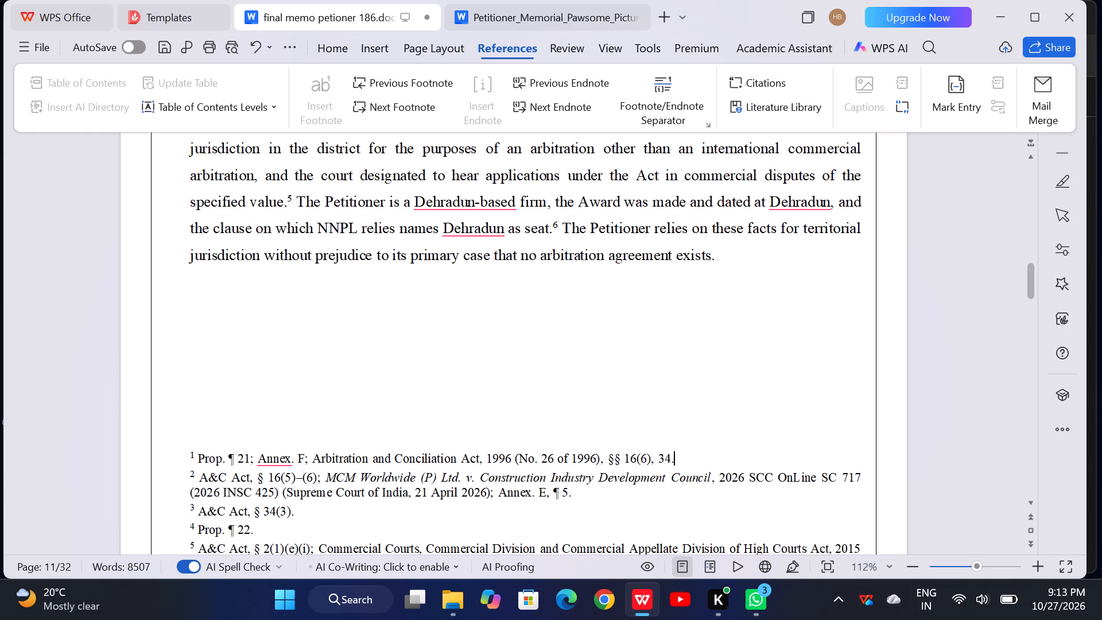
click(501, 6)
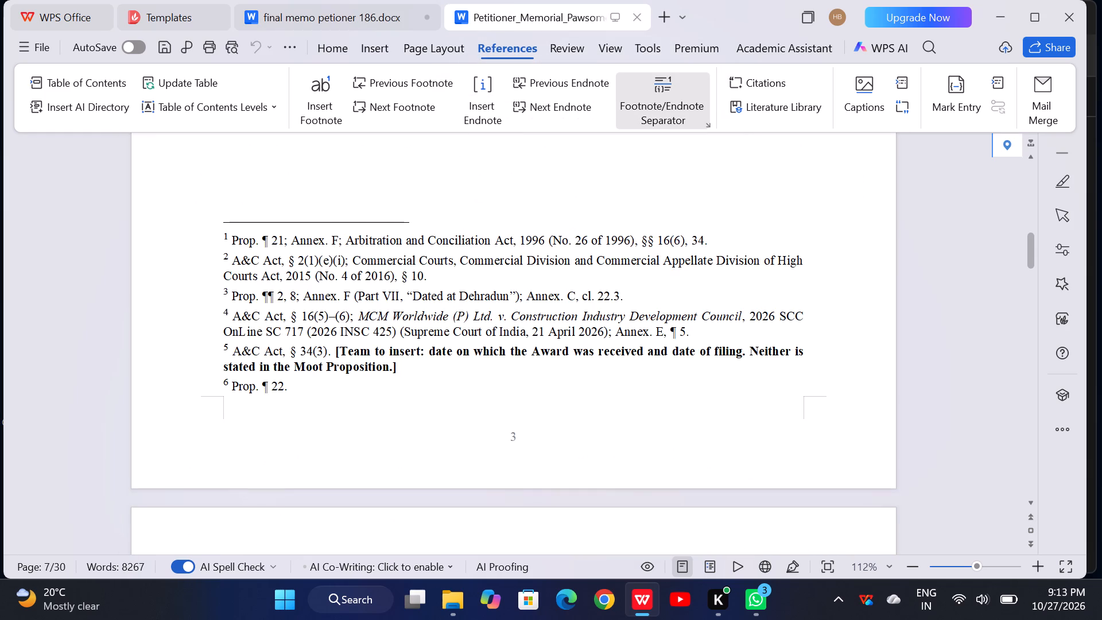
scroll(389, 363, up, 5)
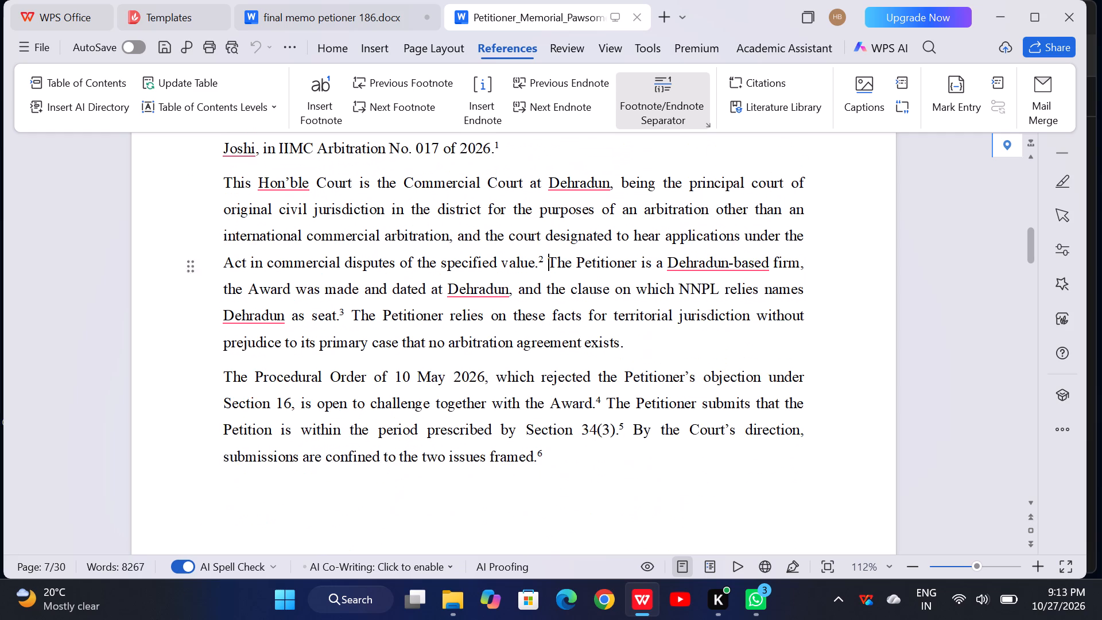
scroll(389, 363, up, 2)
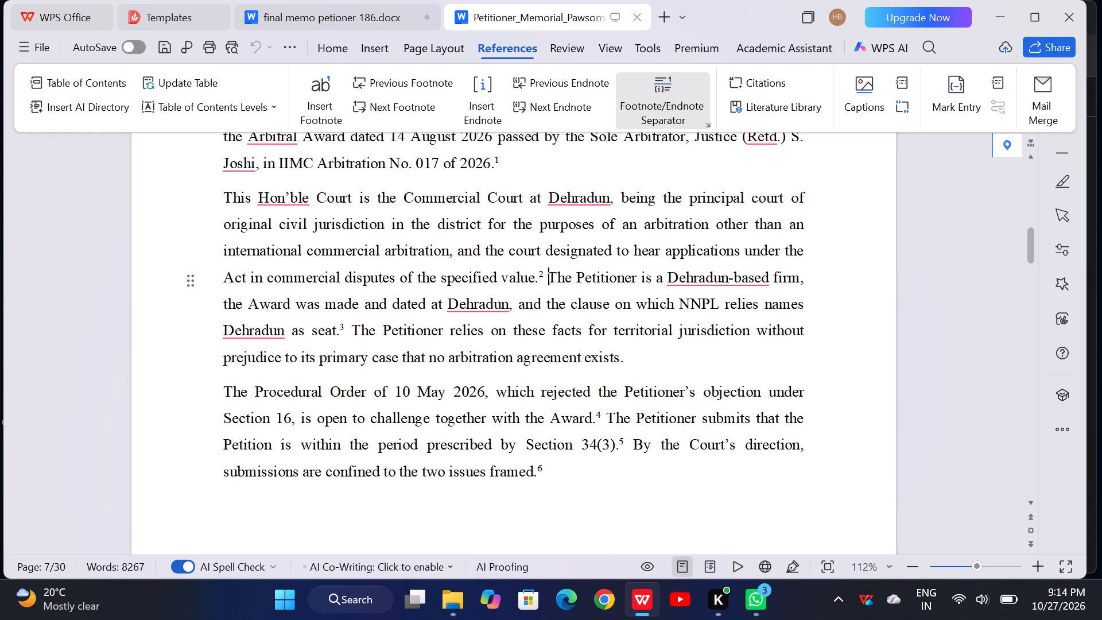
Check the footnotes and their markers in the final memo's Statement of Jurisdiction, including the sentence on the Section 34(3) period.
click(335, 0)
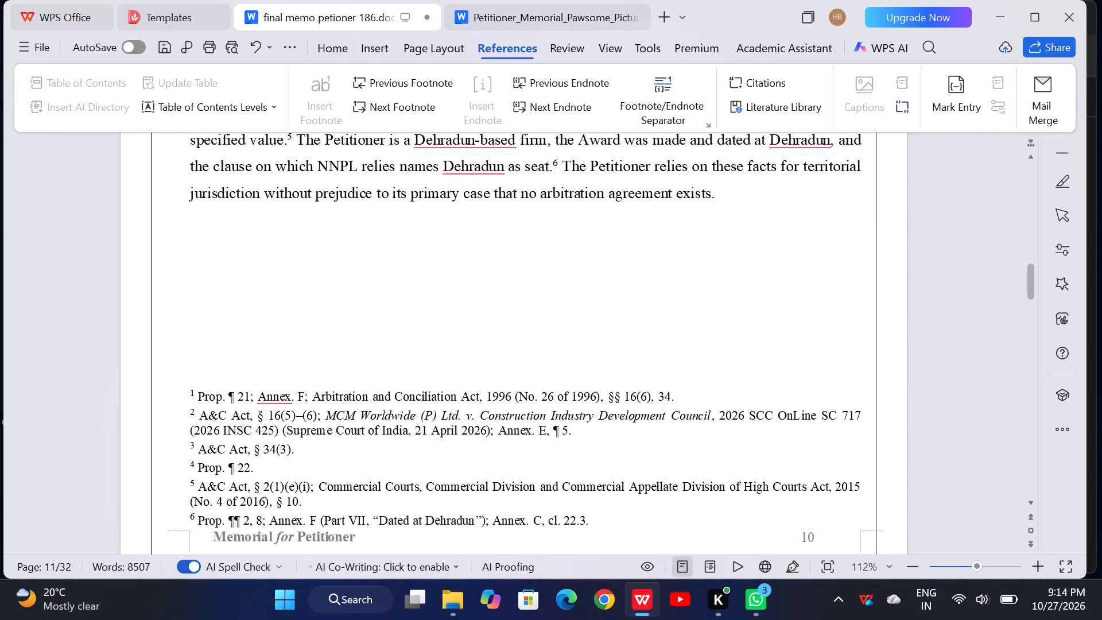
scroll(442, 354, up, 1)
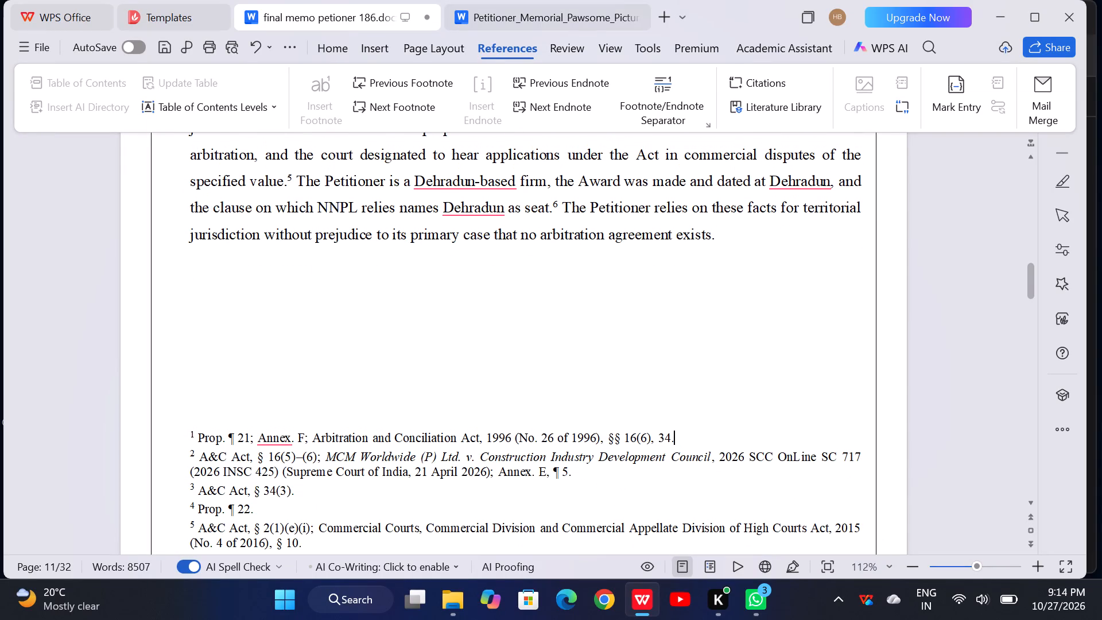
scroll(442, 354, up, 4)
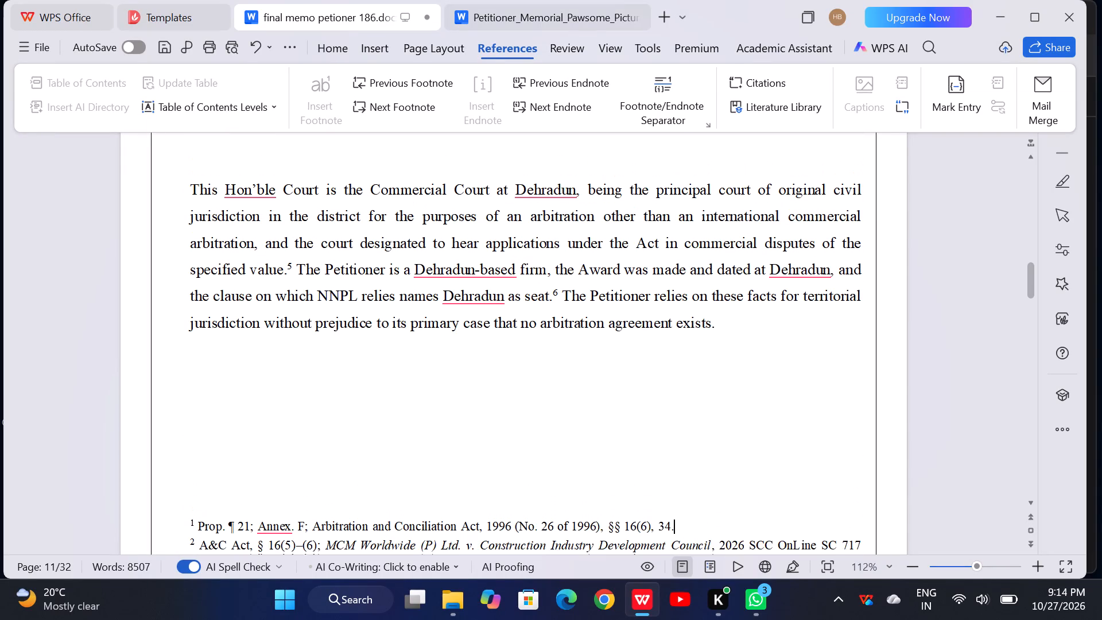
scroll(442, 354, up, 1)
scroll(463, 232, up, 1)
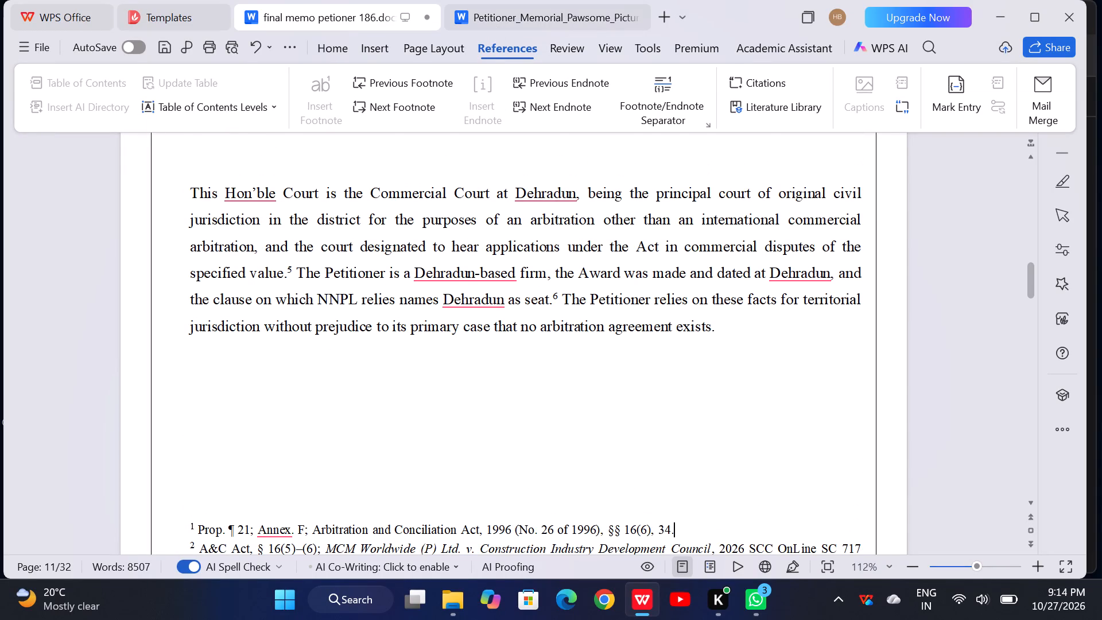
scroll(463, 232, up, 2)
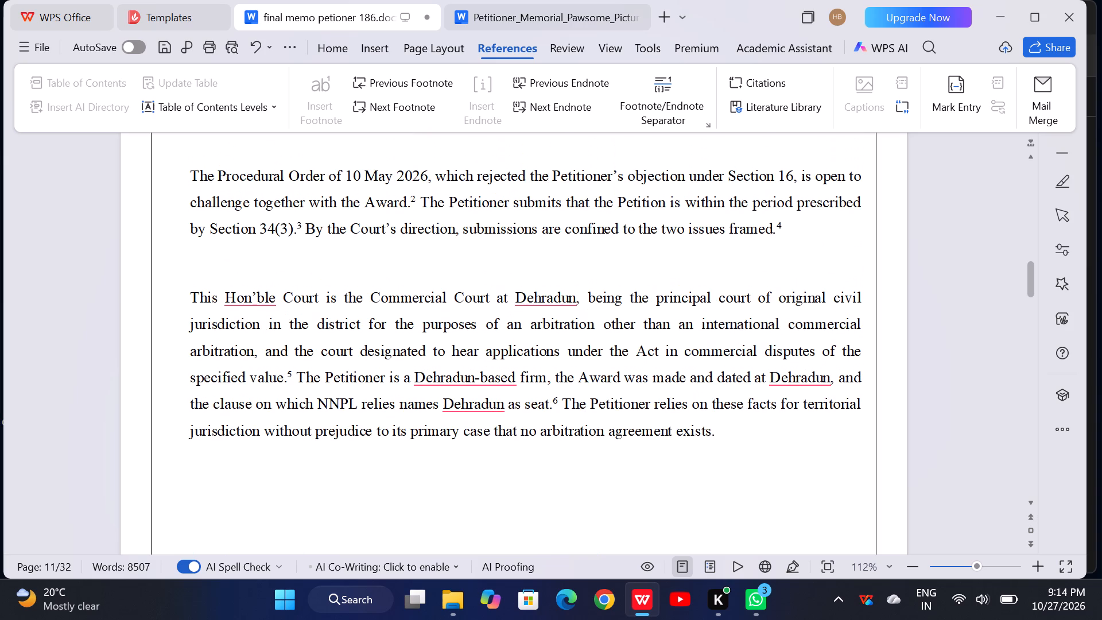
scroll(463, 232, up, 1)
scroll(463, 232, down, 2)
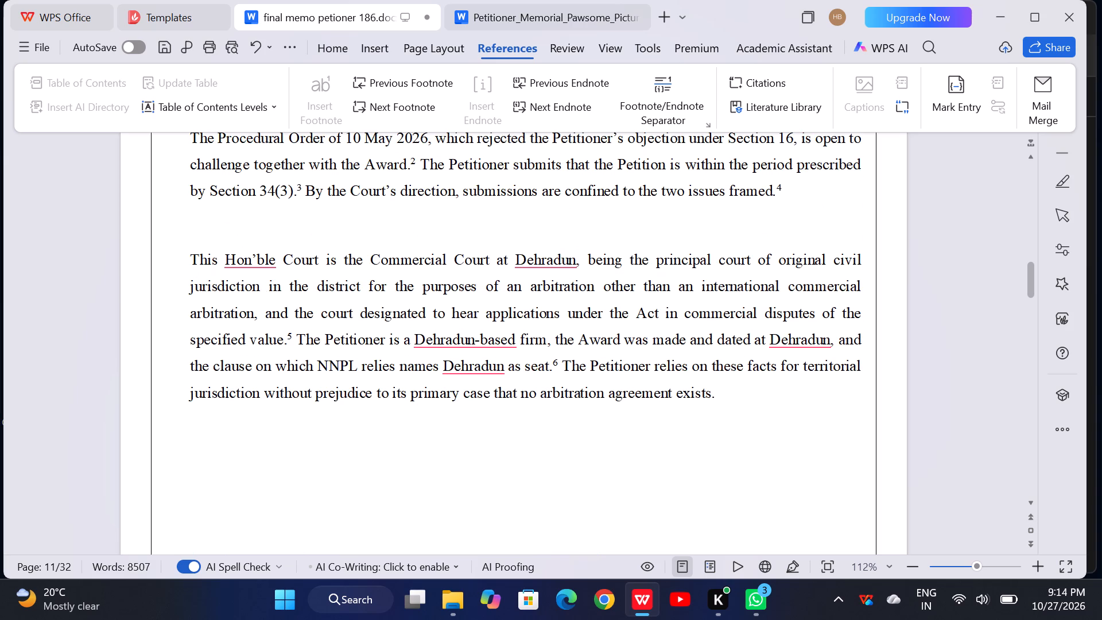
scroll(482, 261, up, 1)
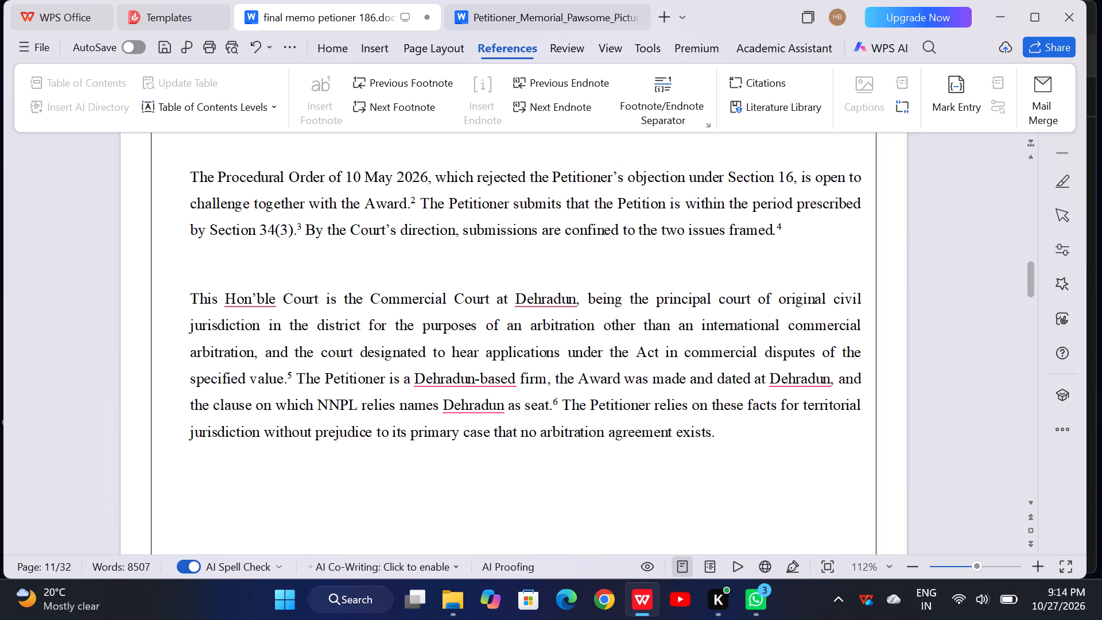
drag(421, 202, 842, 207)
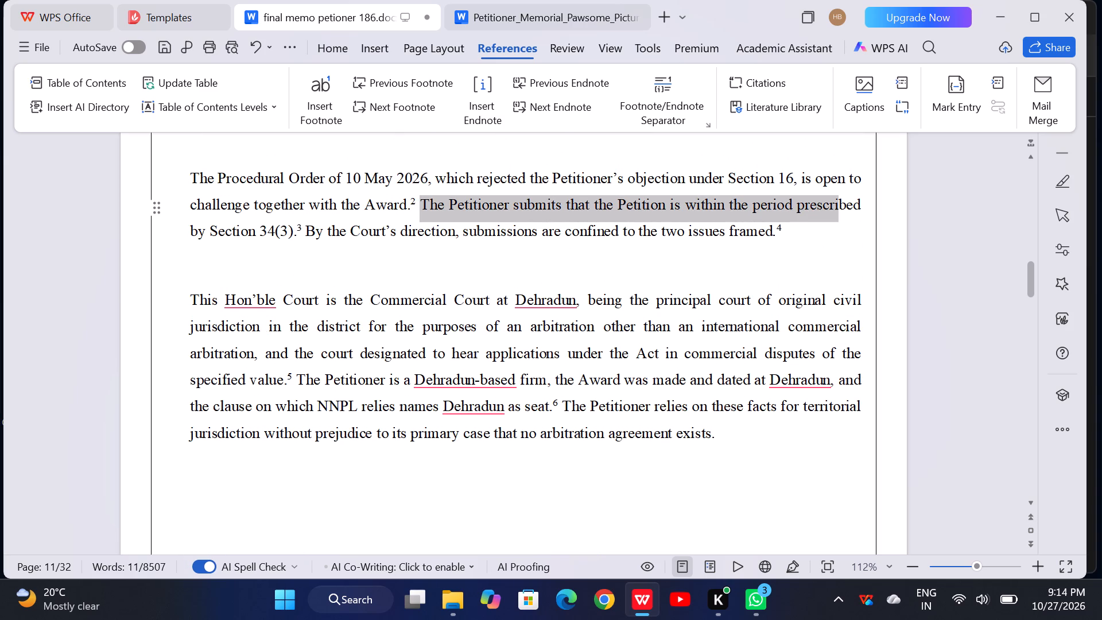
drag(842, 207, 859, 213)
click(752, 262)
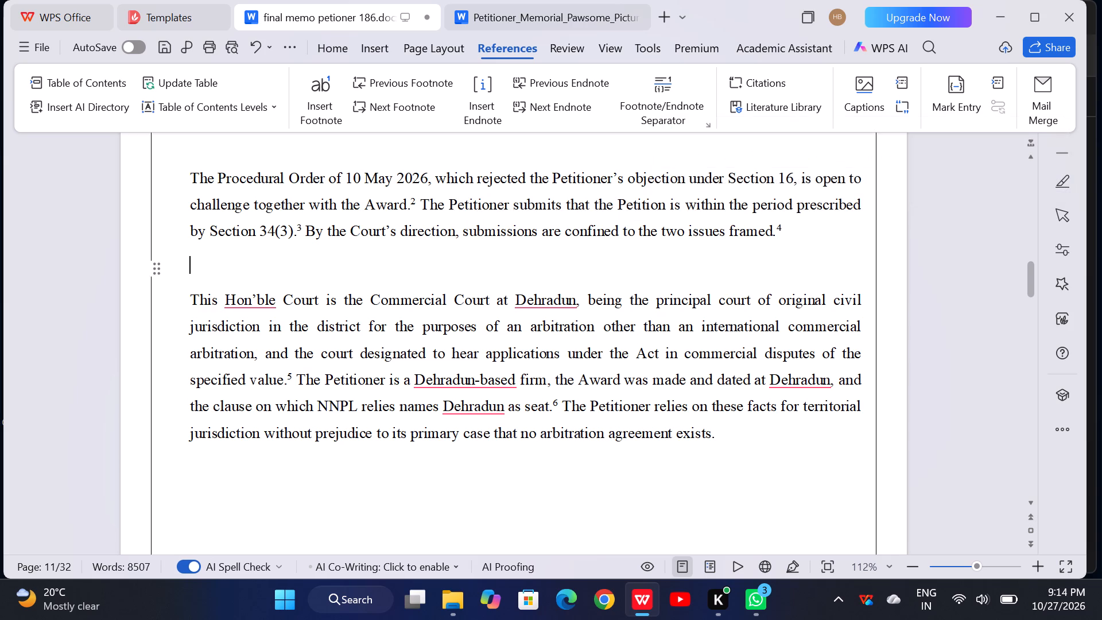
Compare the footnotes beneath the Statement of Jurisdiction in Petitioner_Memorial_Pawsome with those in final memo petioner 186.
scroll(570, 327, down, 4)
click(522, 15)
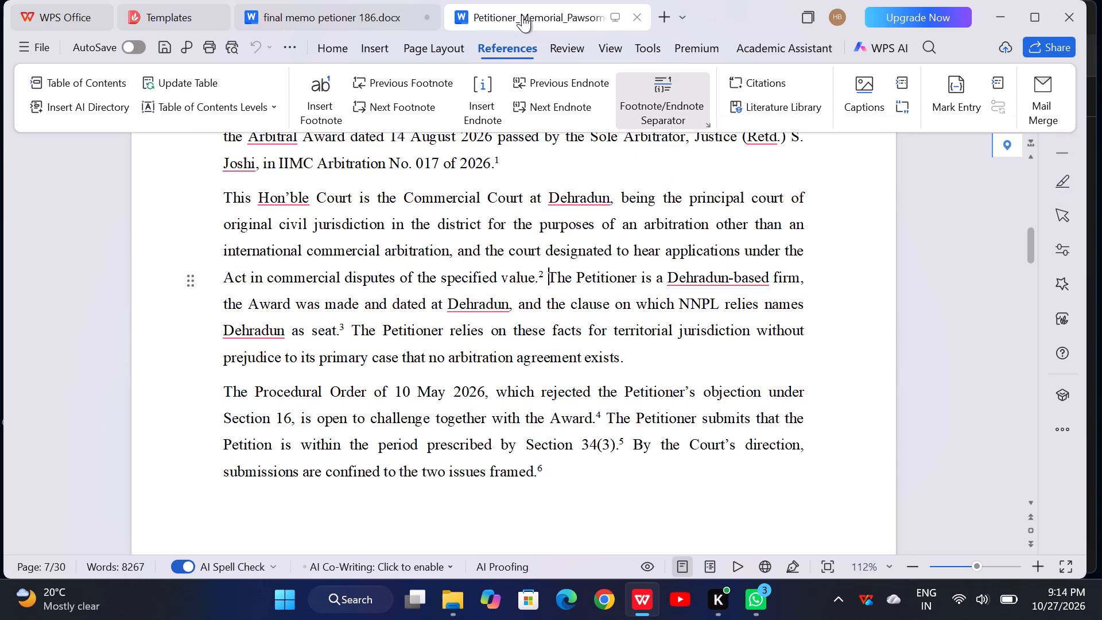
scroll(451, 320, down, 7)
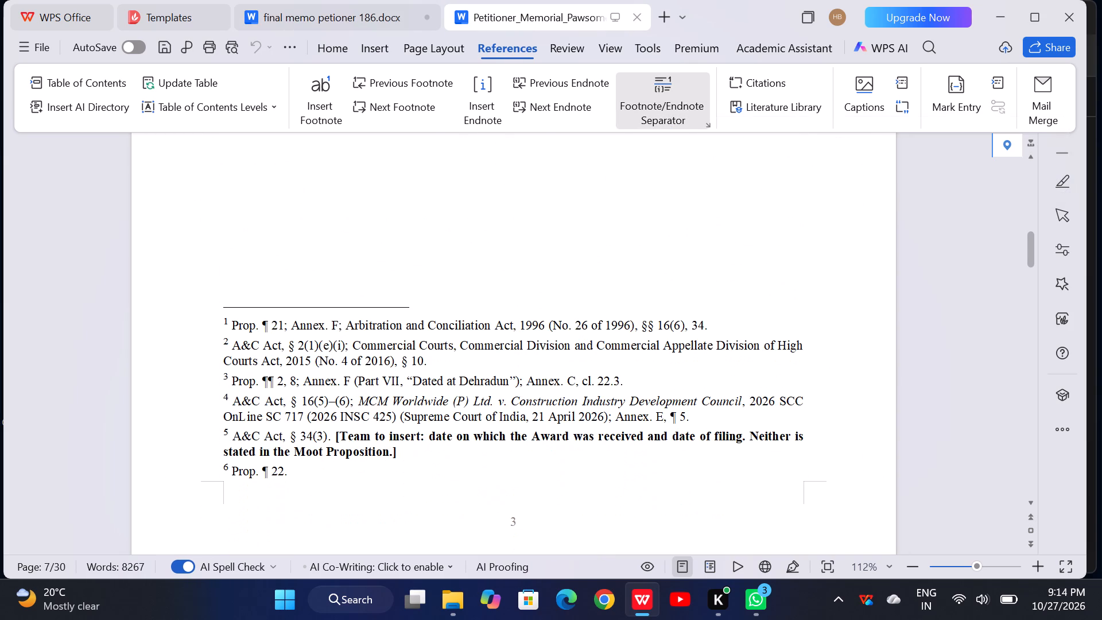
click(232, 383)
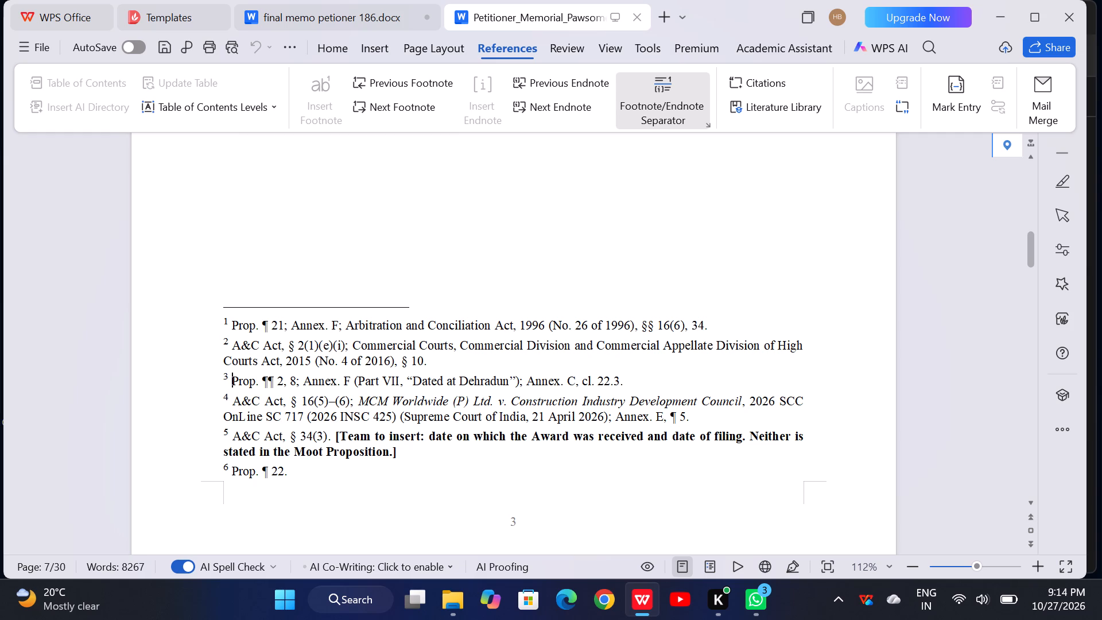
click(322, 30)
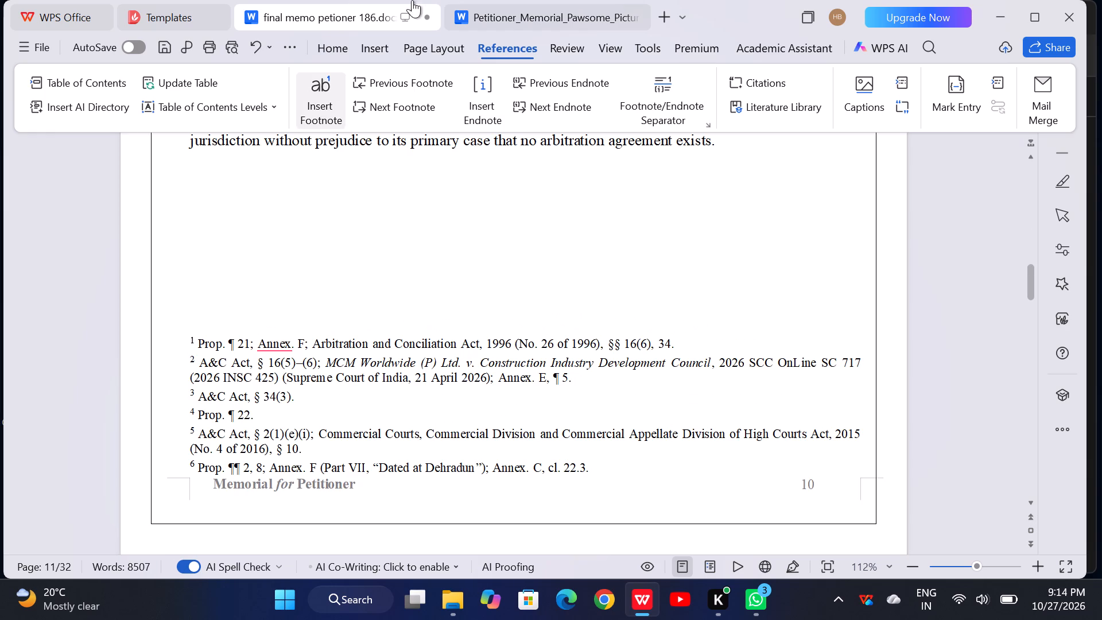
click(523, 6)
scroll(291, 377, down, 1)
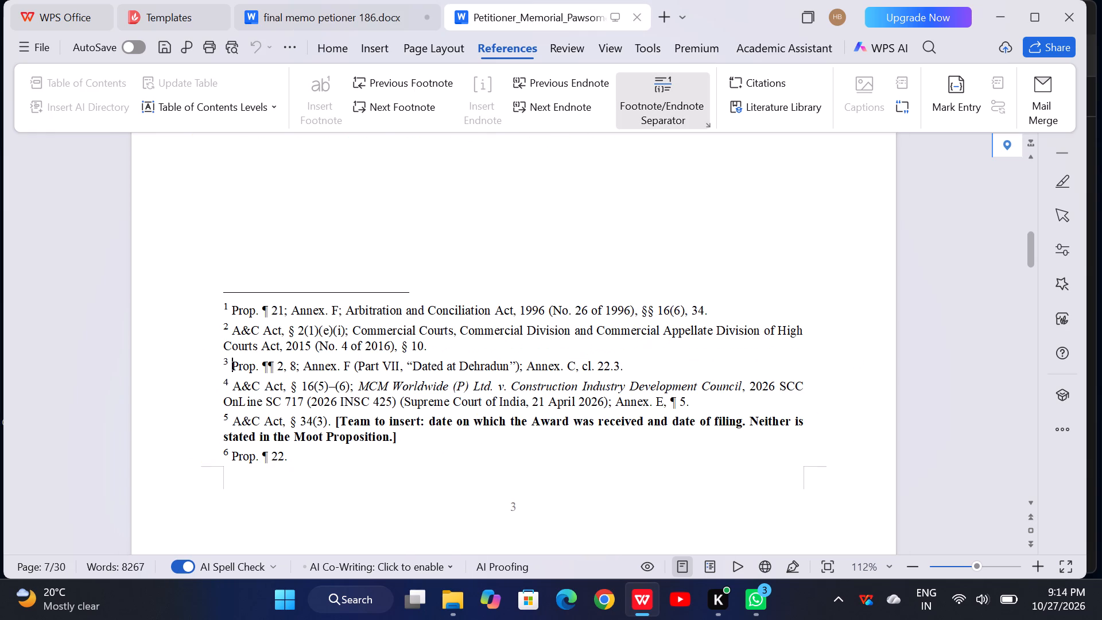
scroll(291, 377, down, 1)
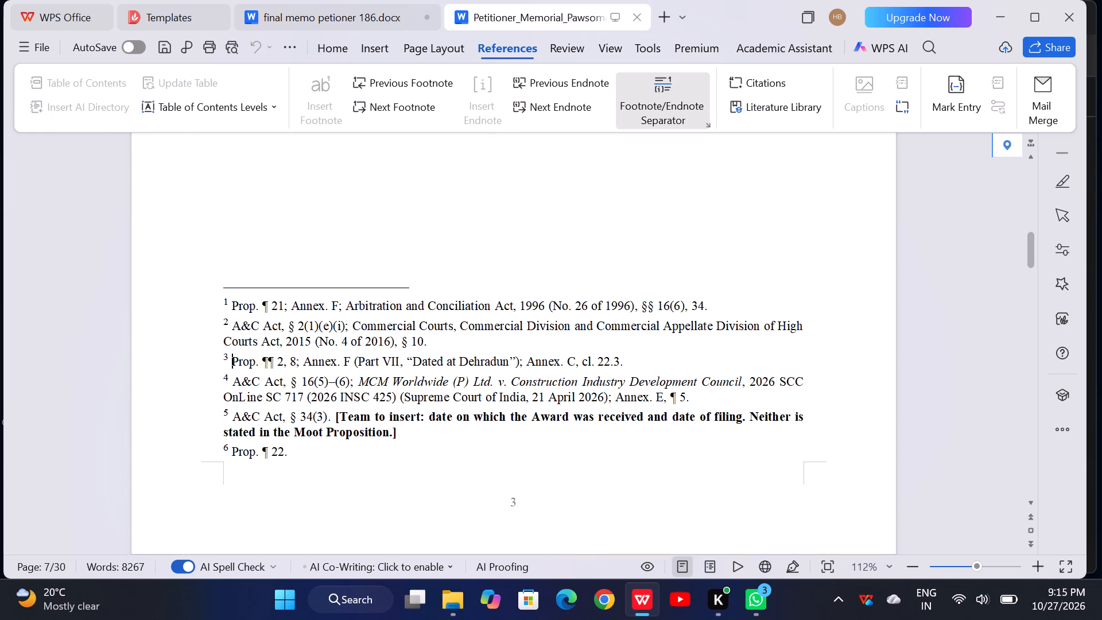
click(231, 409)
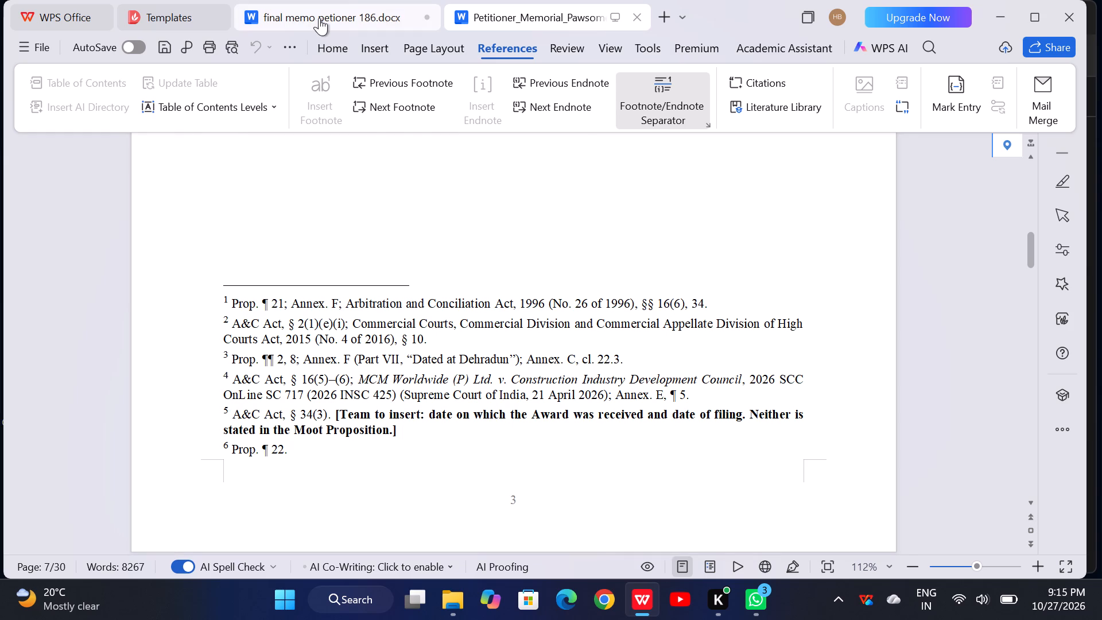
Check each footnote marker in the final memo's Statement of Jurisdiction paragraphs against its note at the foot of the page.
click(319, 18)
scroll(310, 304, down, 1)
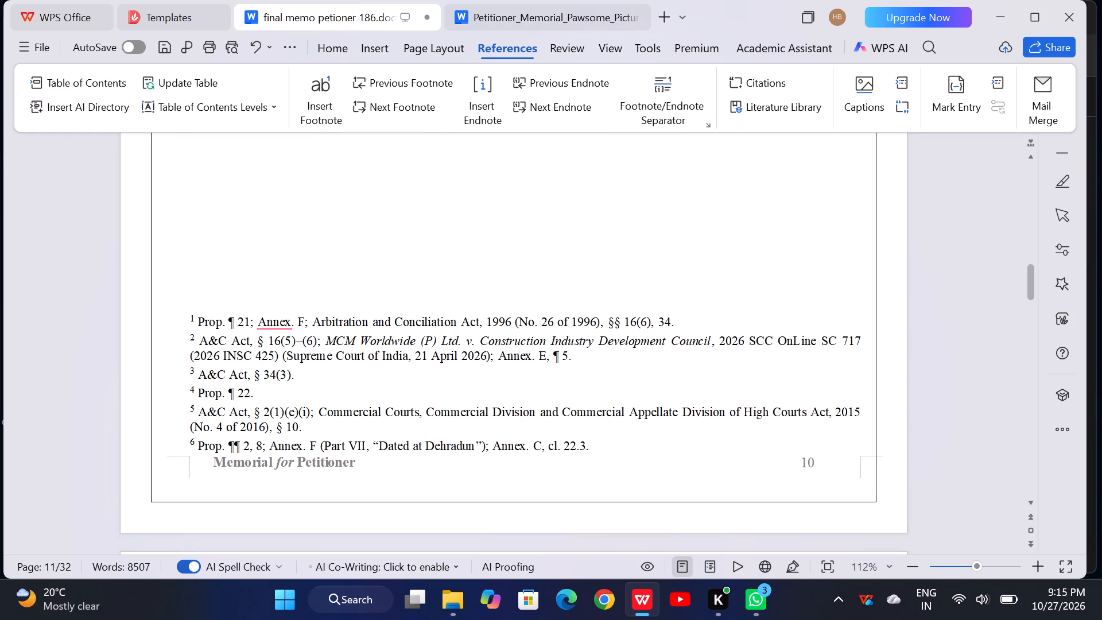
scroll(310, 304, down, 1)
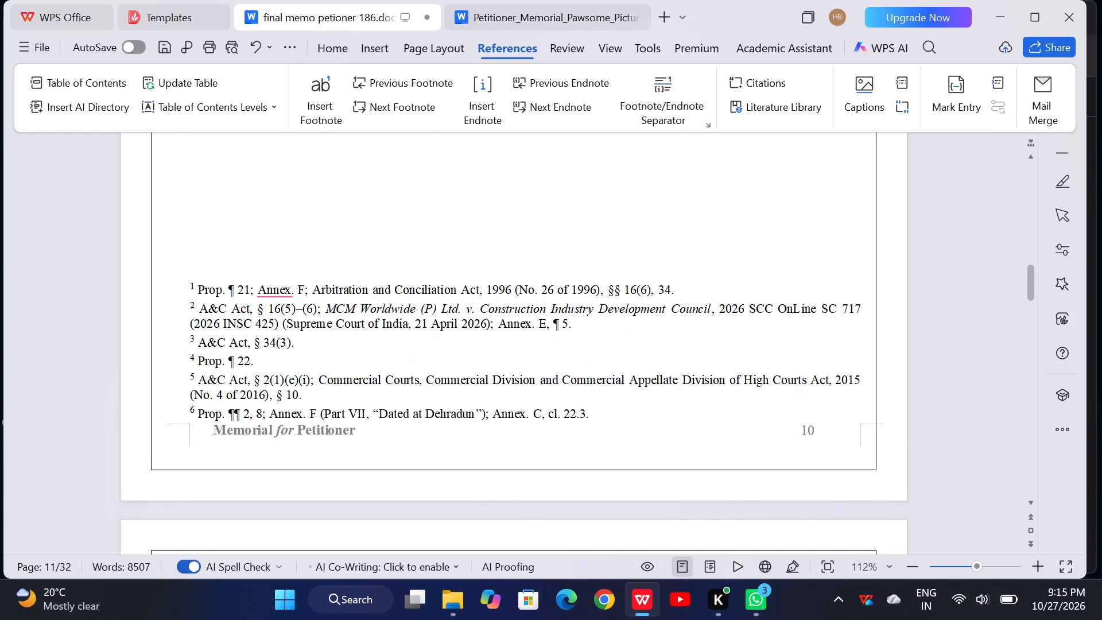
scroll(310, 304, down, 1)
scroll(310, 304, up, 2)
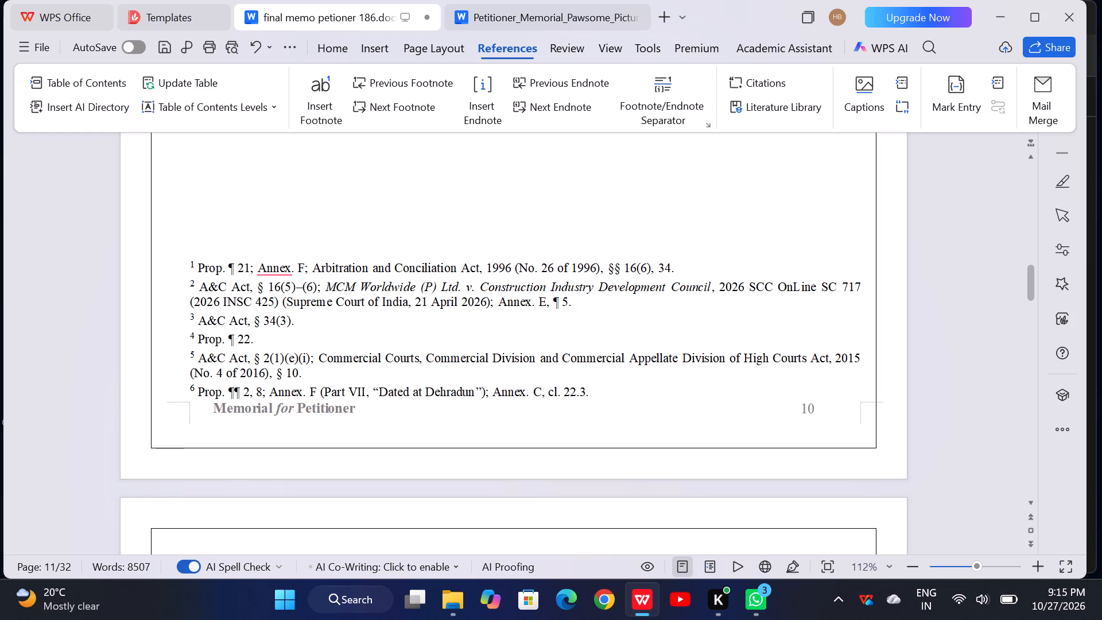
scroll(310, 304, up, 3)
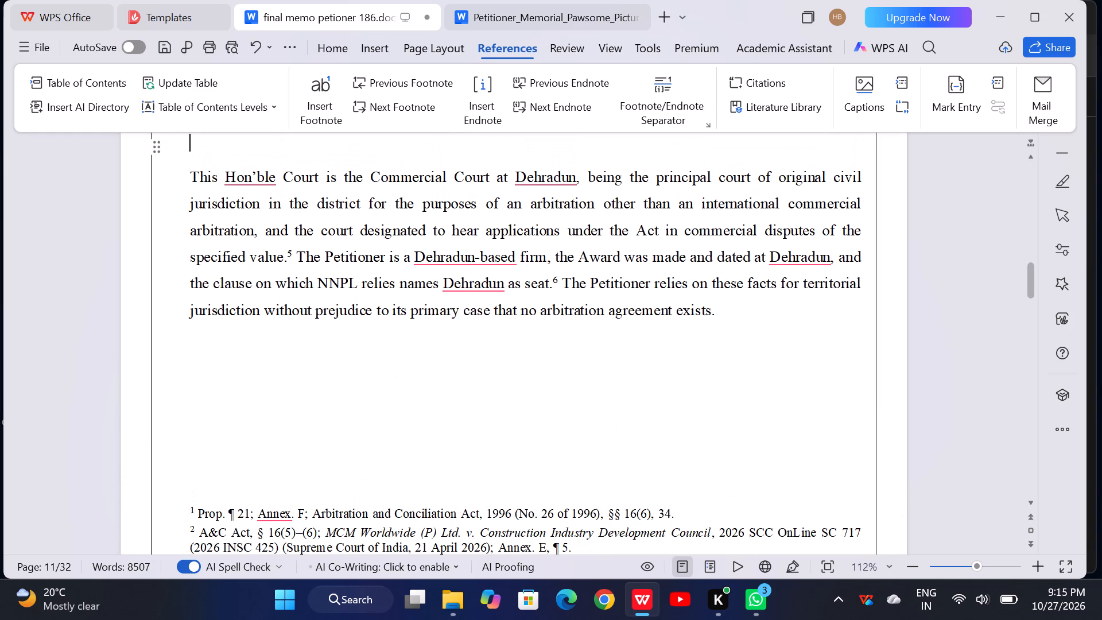
scroll(310, 304, up, 3)
scroll(310, 304, down, 1)
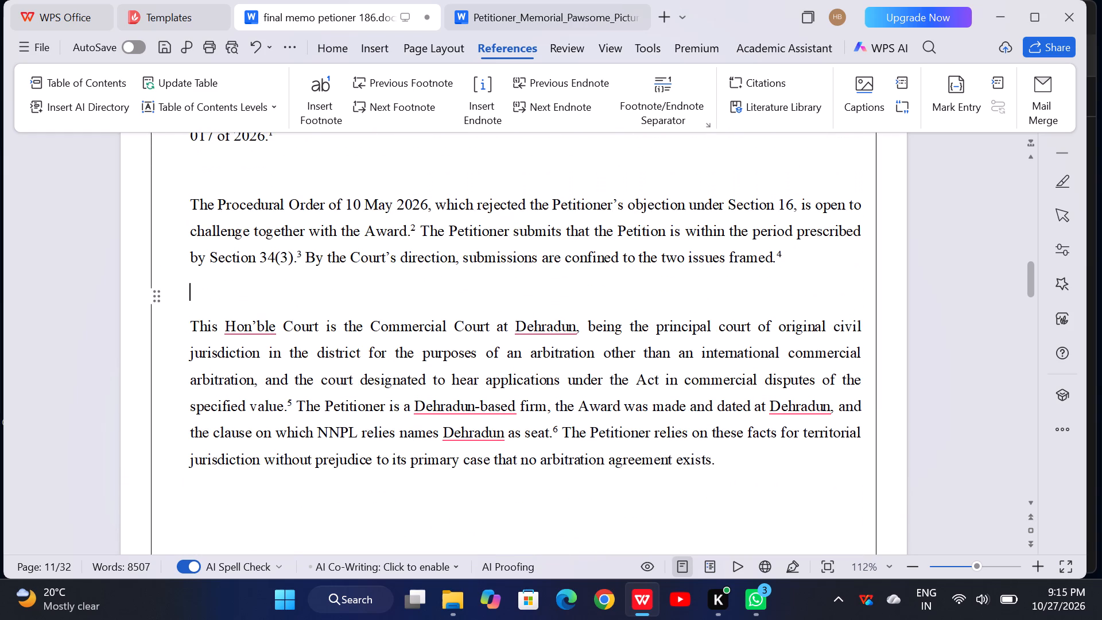
scroll(310, 304, down, 1)
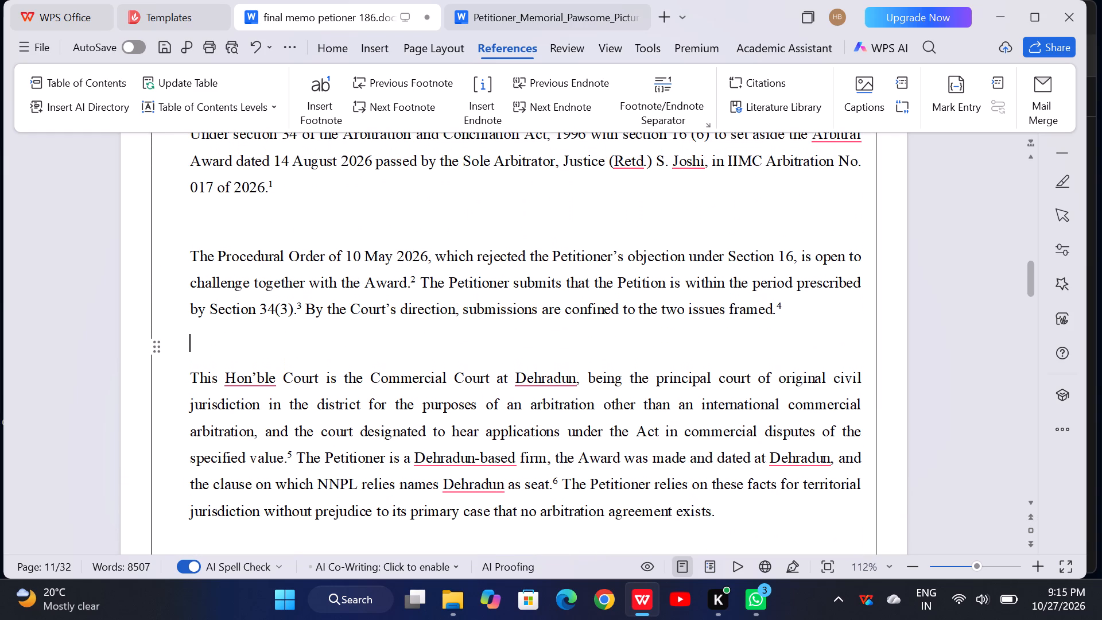
scroll(310, 304, down, 1)
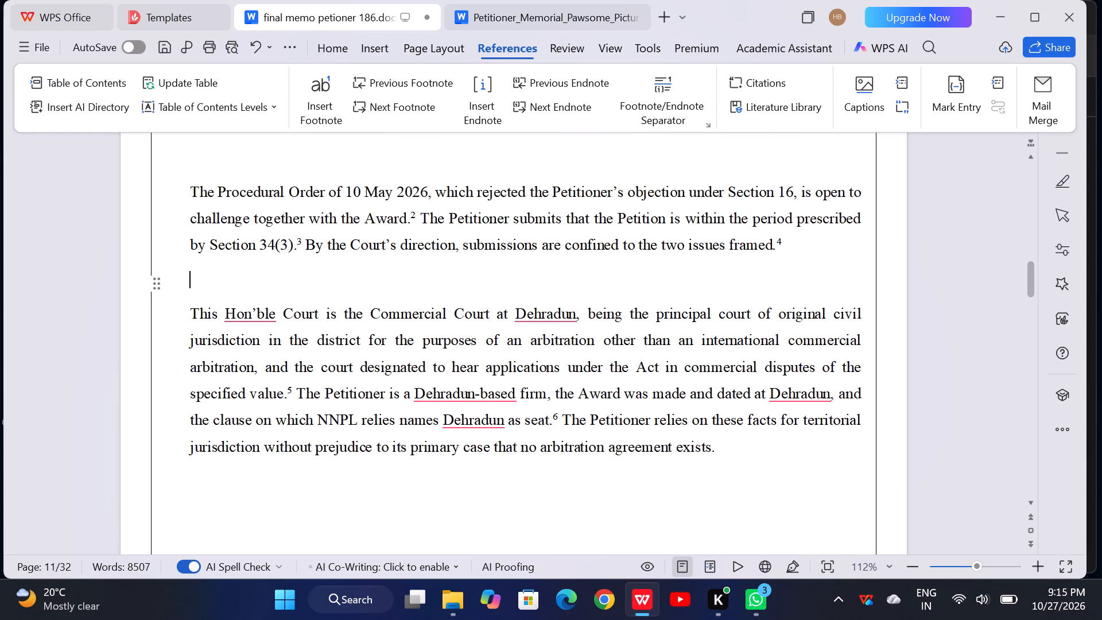
scroll(310, 304, down, 3)
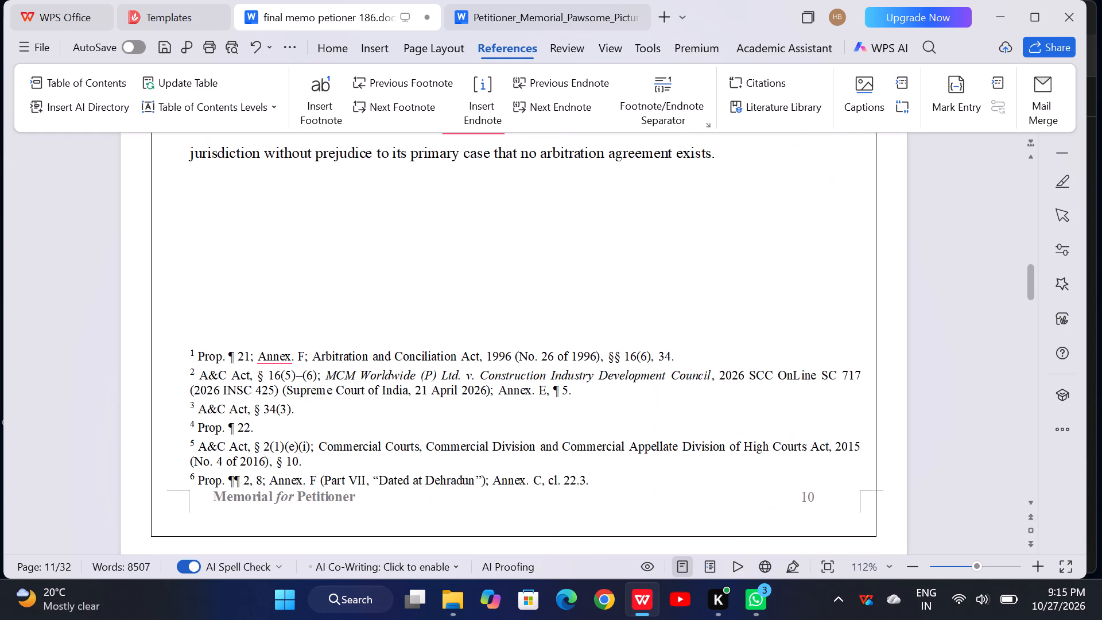
scroll(310, 304, down, 2)
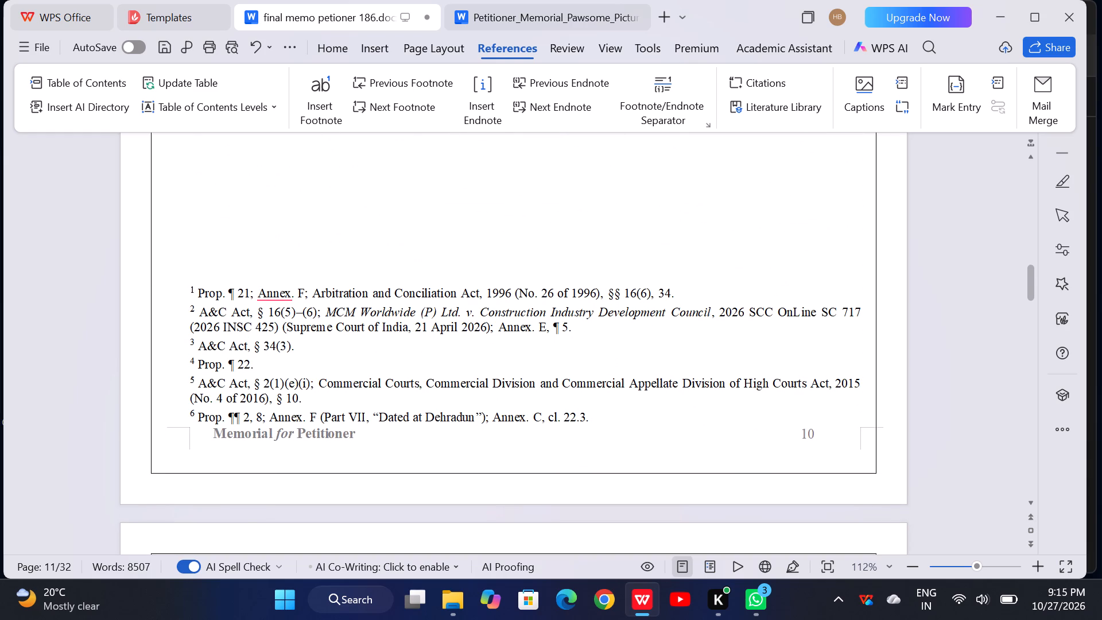
Move footnote 6's note, "Prop. ¶¶ 2, 8; Annex. F (Part VII, “Dated at Dehradun”); Annex. C, cl. 22.3.", to the end of footnote 4.
drag(258, 362, 198, 362)
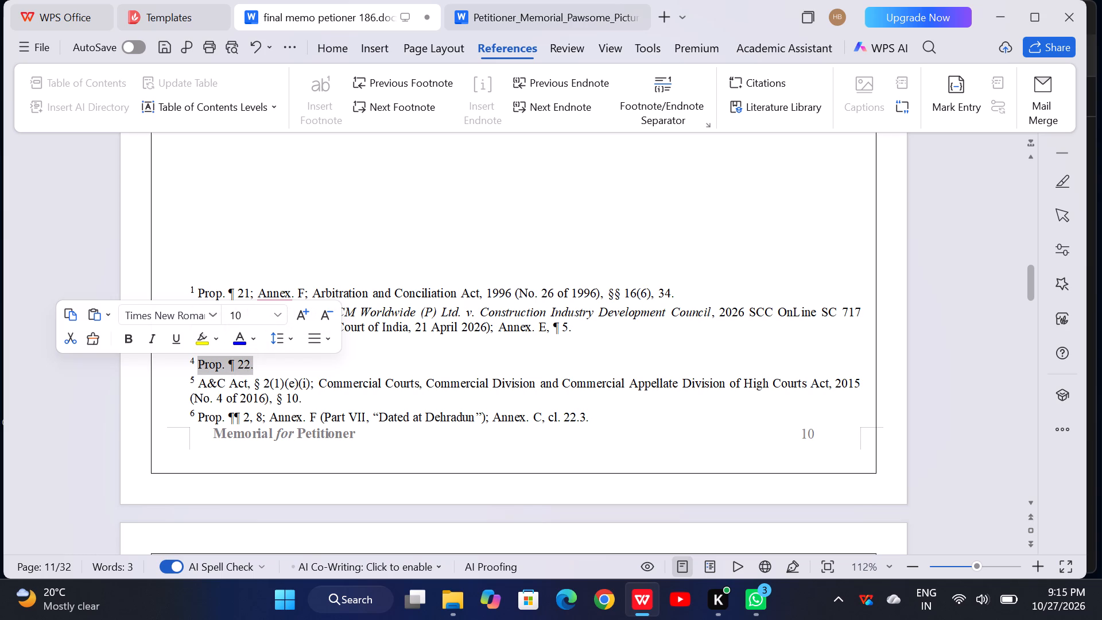
click(259, 361)
drag(200, 418, 237, 416)
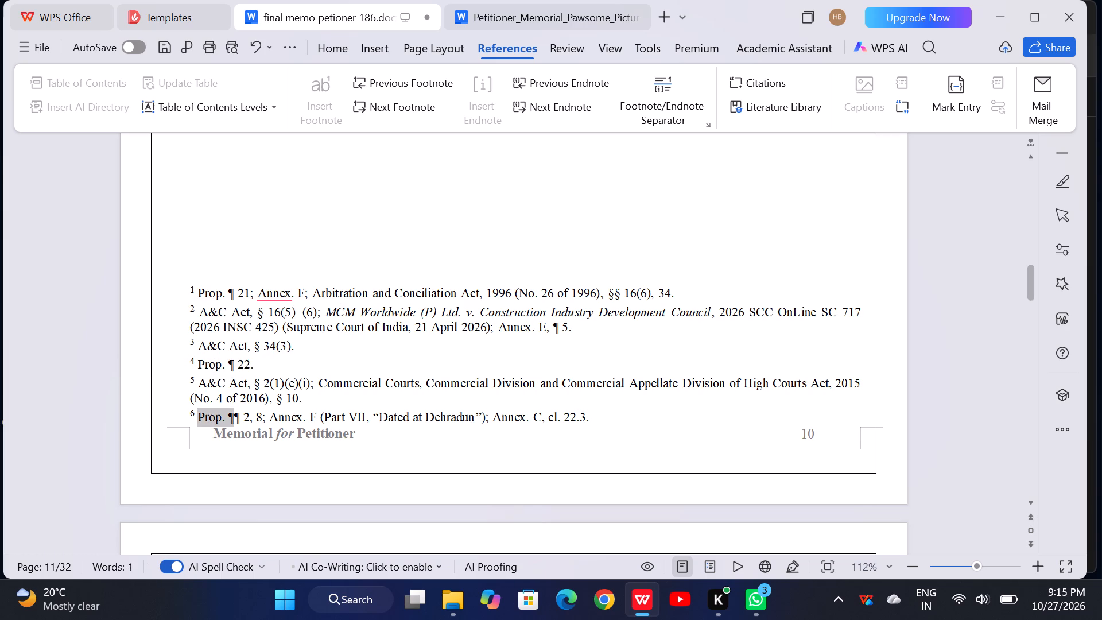
drag(237, 416, 588, 416)
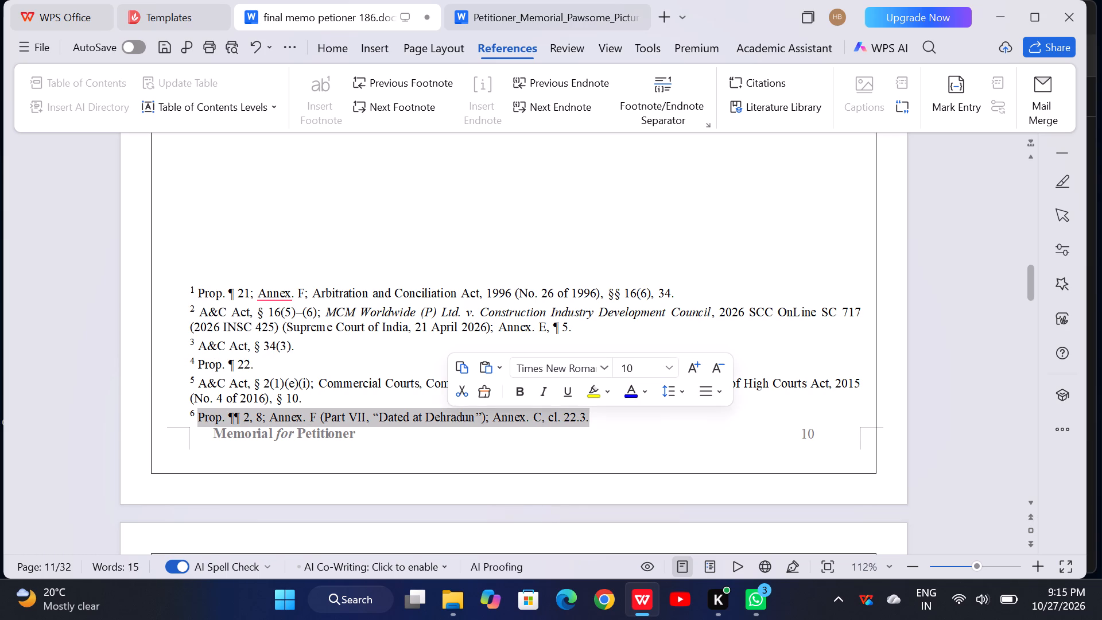
key(ctrl+c)
key(BackSpace)
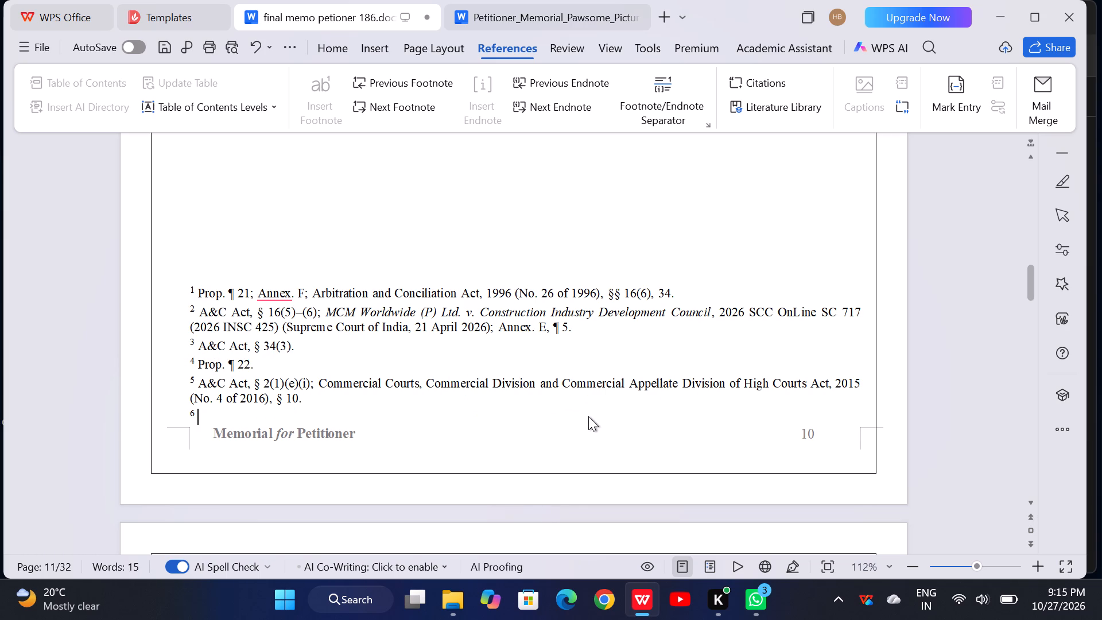
click(308, 351)
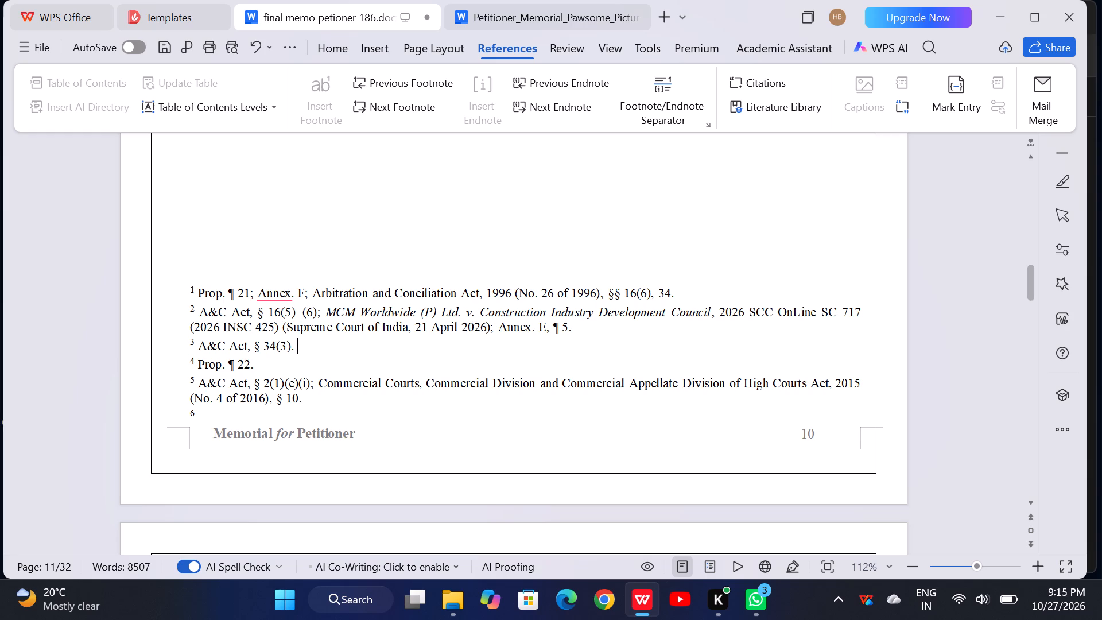
click(263, 362)
key(ctrl+v)
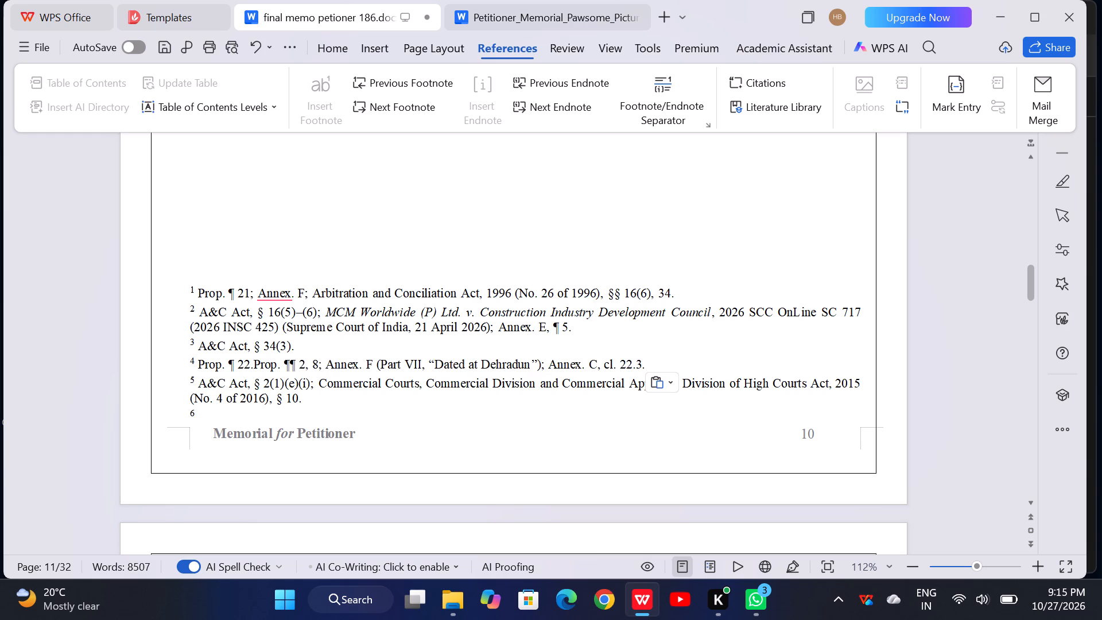
Move the text "Prop. ¶ 22." from the start of footnote 4 into the empty footnote 6.
drag(254, 364, 200, 366)
key(ctrl+c)
key(BackSpace)
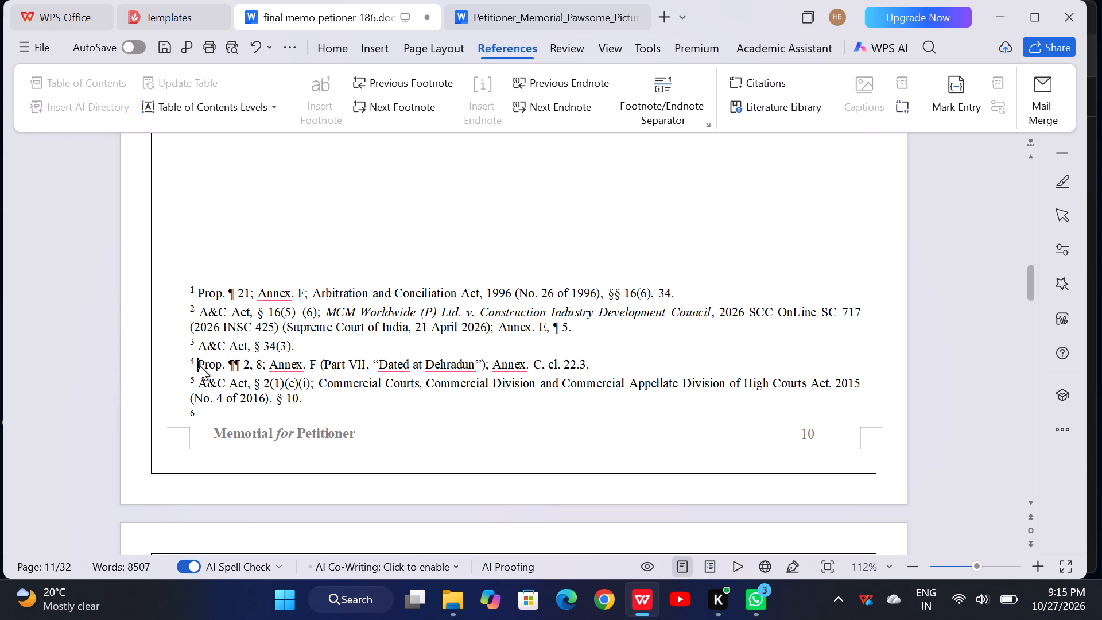
click(214, 418)
key(ctrl+v)
Review the Statement of Jurisdiction's footnotes against its paragraphs, and look over the Statement of Facts on the following page.
scroll(360, 390, down, 1)
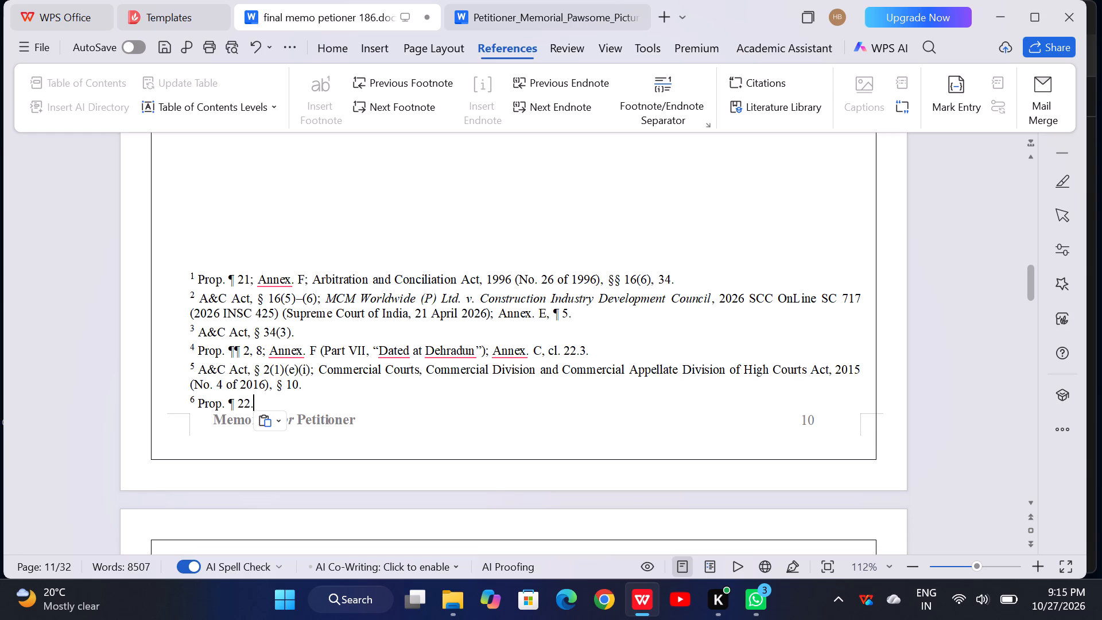
scroll(360, 390, down, 1)
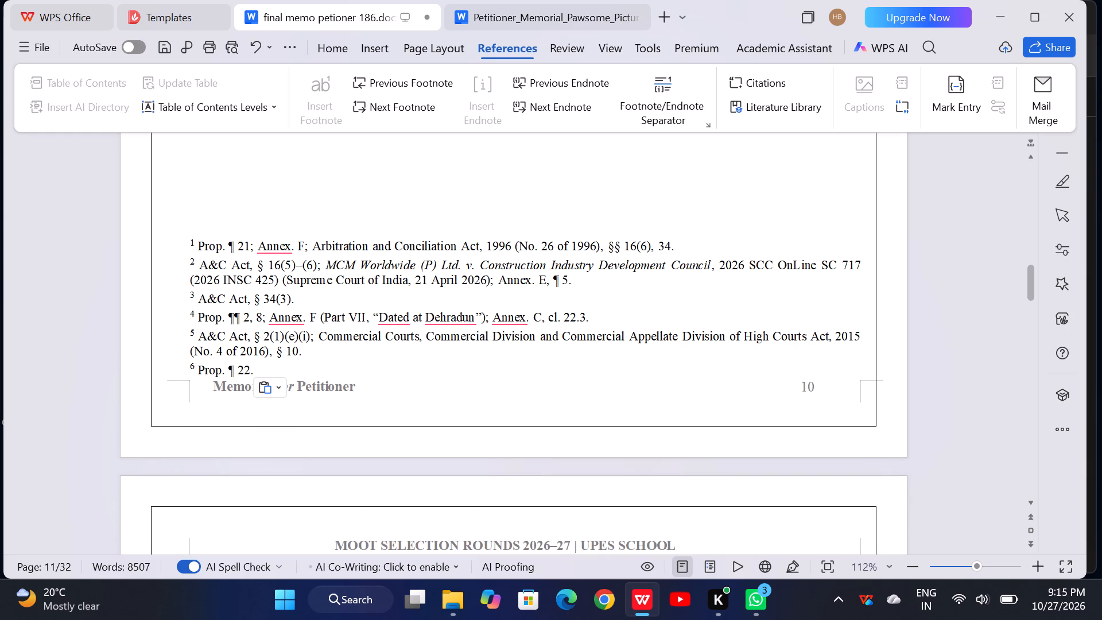
scroll(360, 390, down, 5)
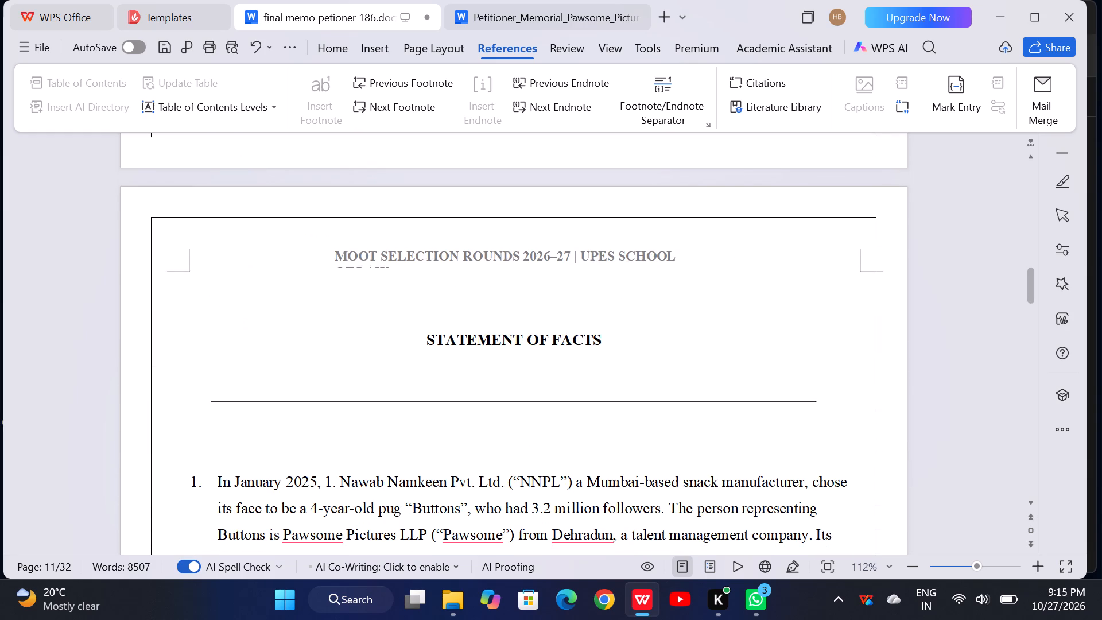
click(274, 301)
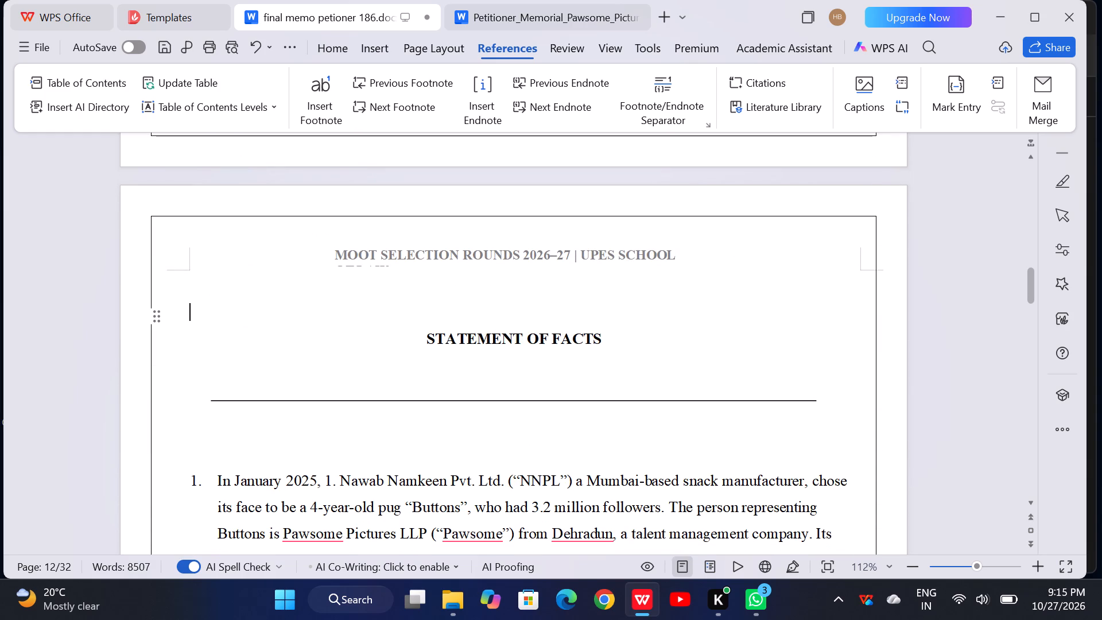
scroll(274, 301, down, 3)
scroll(274, 301, up, 1)
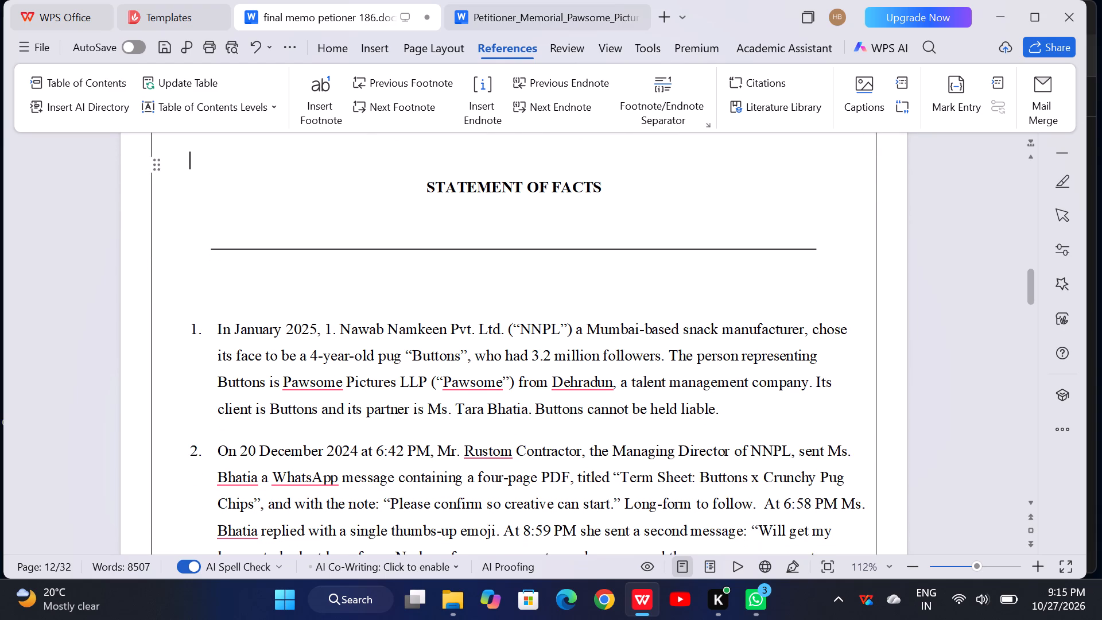
scroll(274, 301, up, 5)
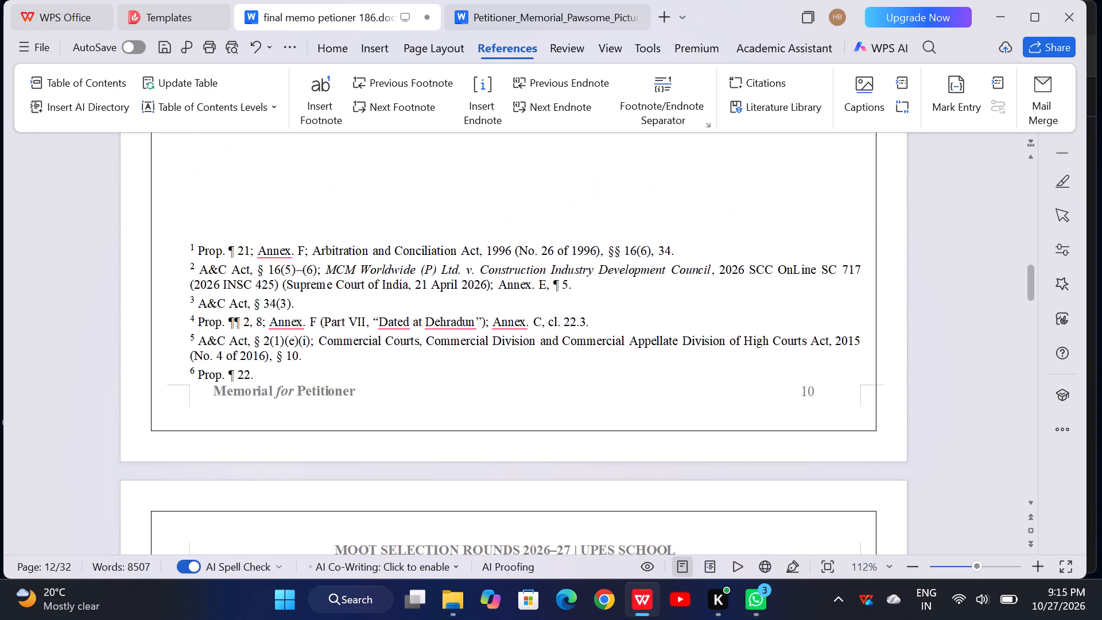
scroll(274, 301, up, 6)
scroll(274, 301, down, 1)
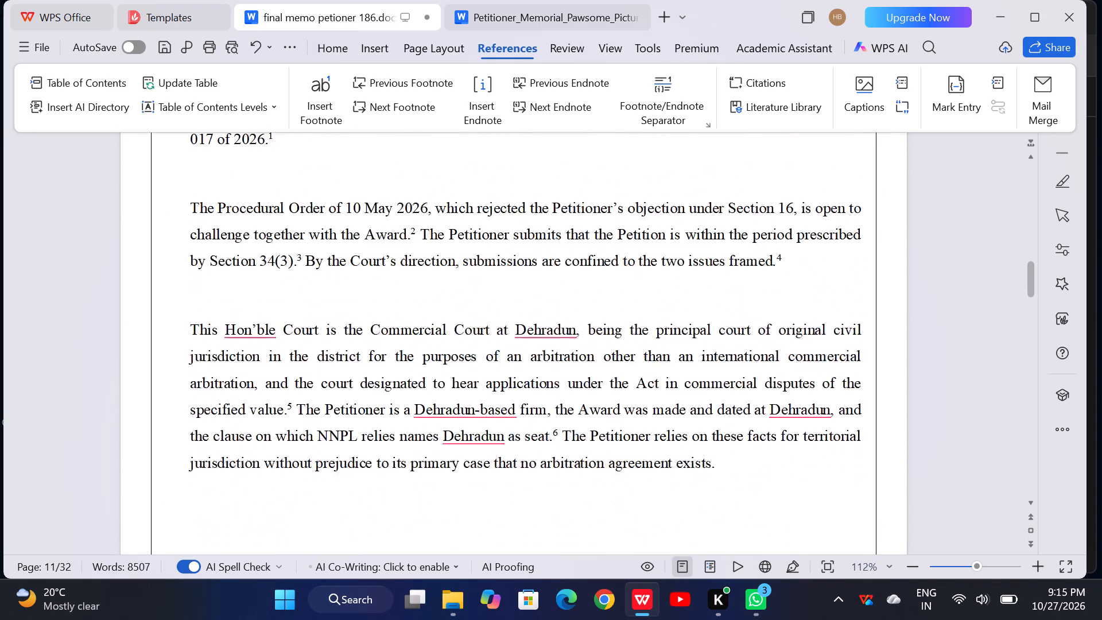
scroll(274, 301, down, 2)
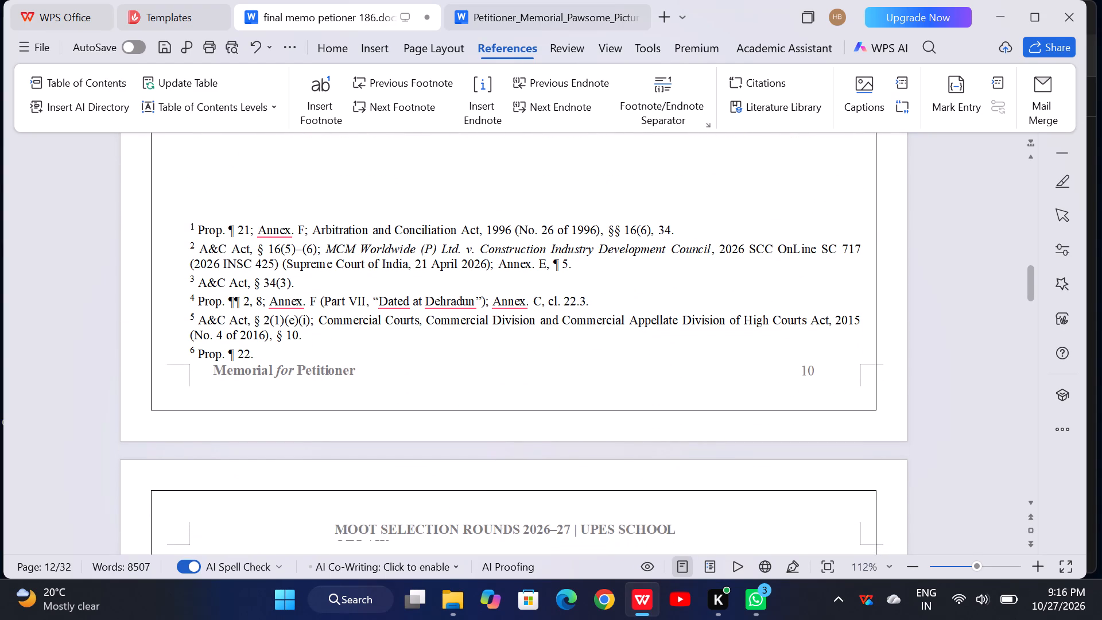
scroll(406, 372, down, 4)
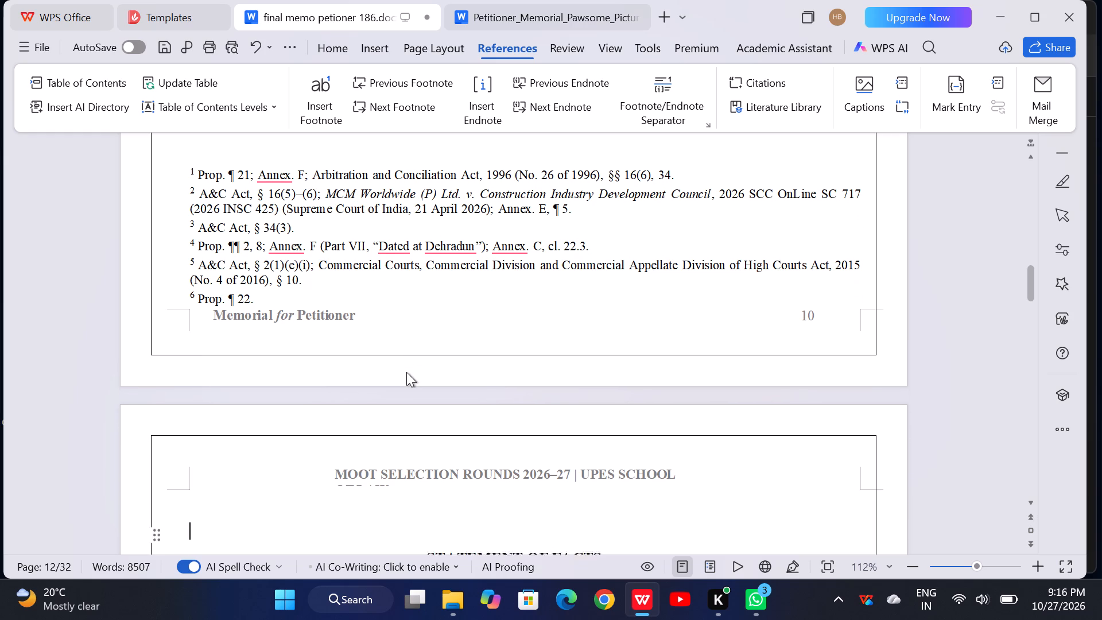
scroll(406, 372, down, 6)
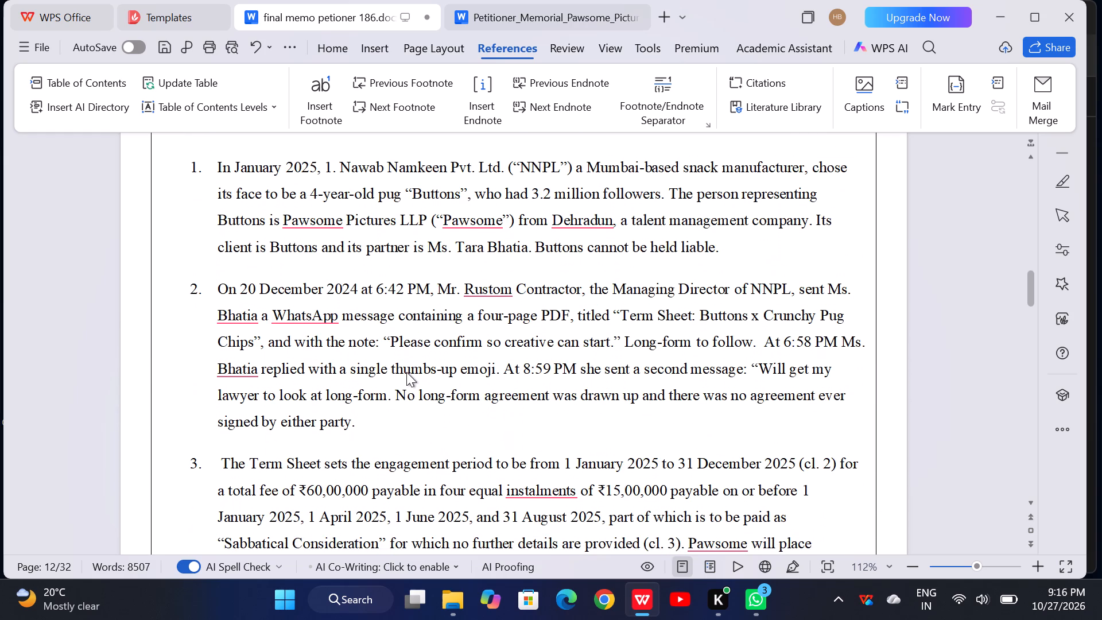
scroll(406, 372, down, 2)
scroll(406, 372, up, 2)
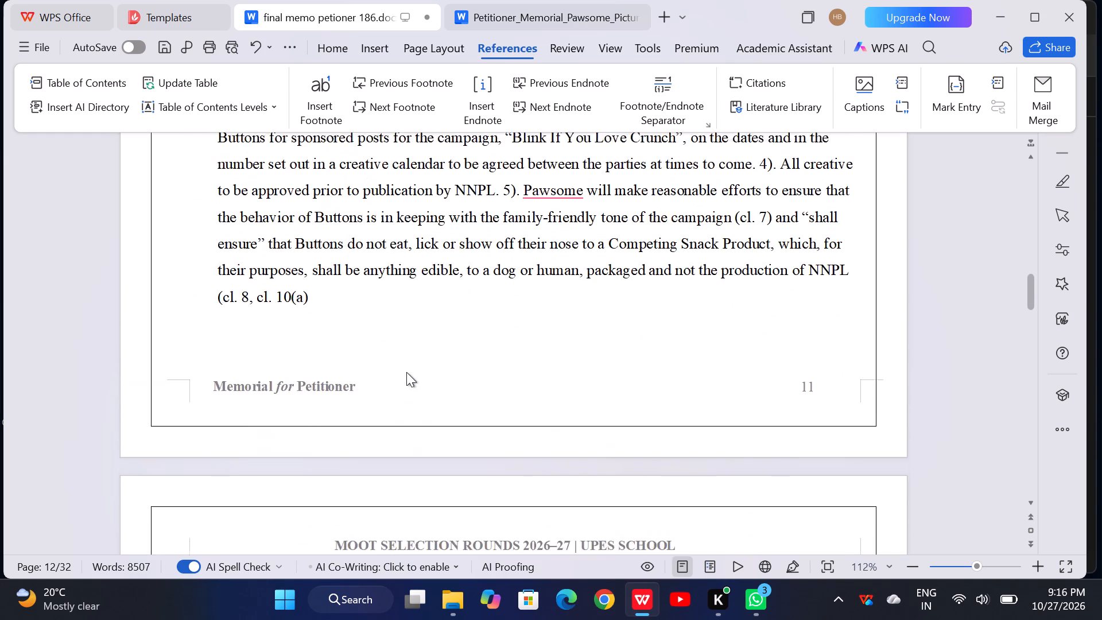
Compare the final memo's Statement of Facts with the source memorial's version, noting where footnotes 7 to 12 sit and what they cite.
scroll(406, 372, up, 2)
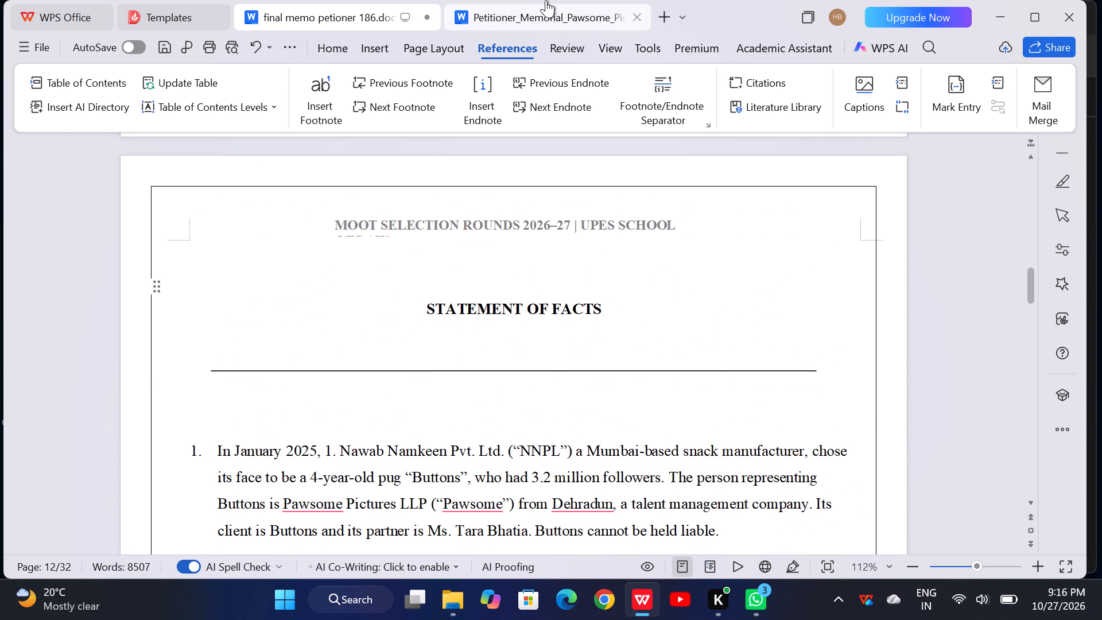
click(546, 0)
scroll(407, 328, down, 3)
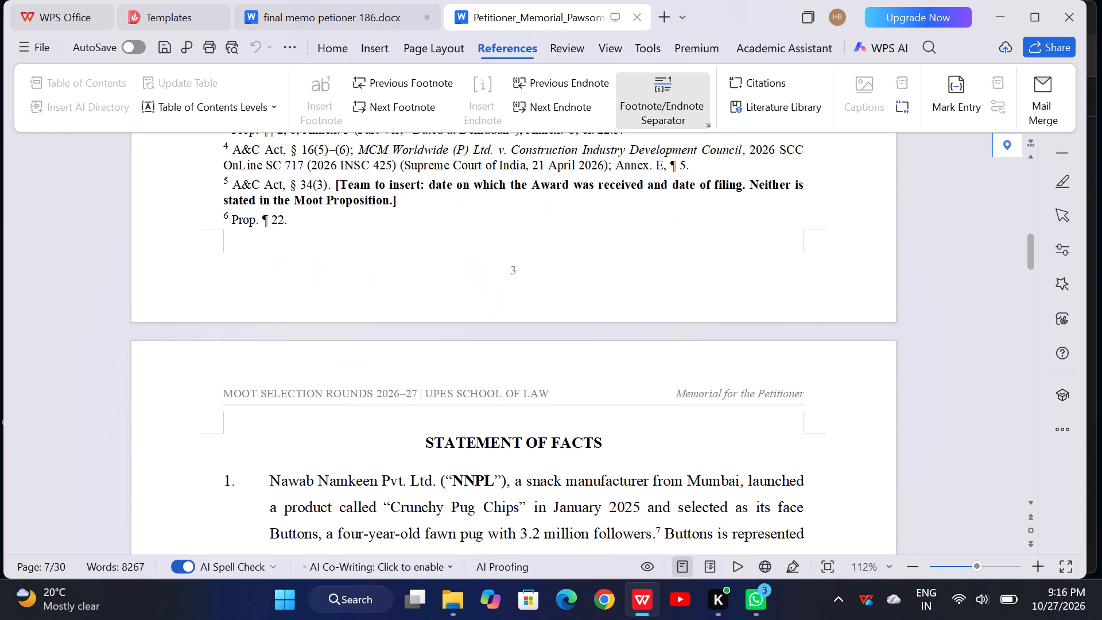
scroll(407, 328, down, 4)
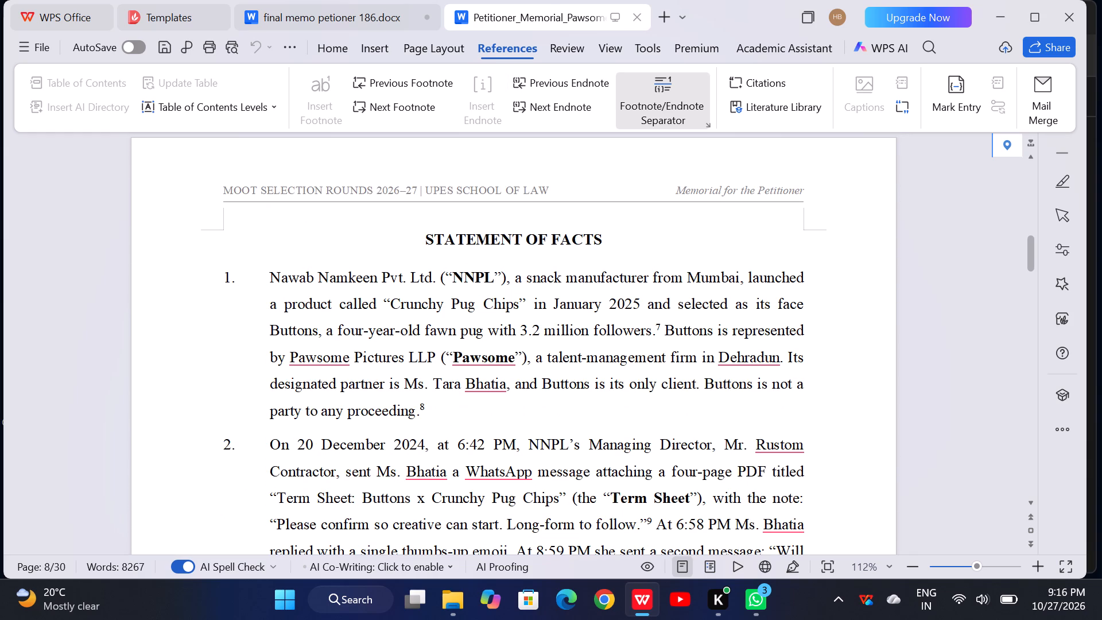
scroll(407, 328, down, 4)
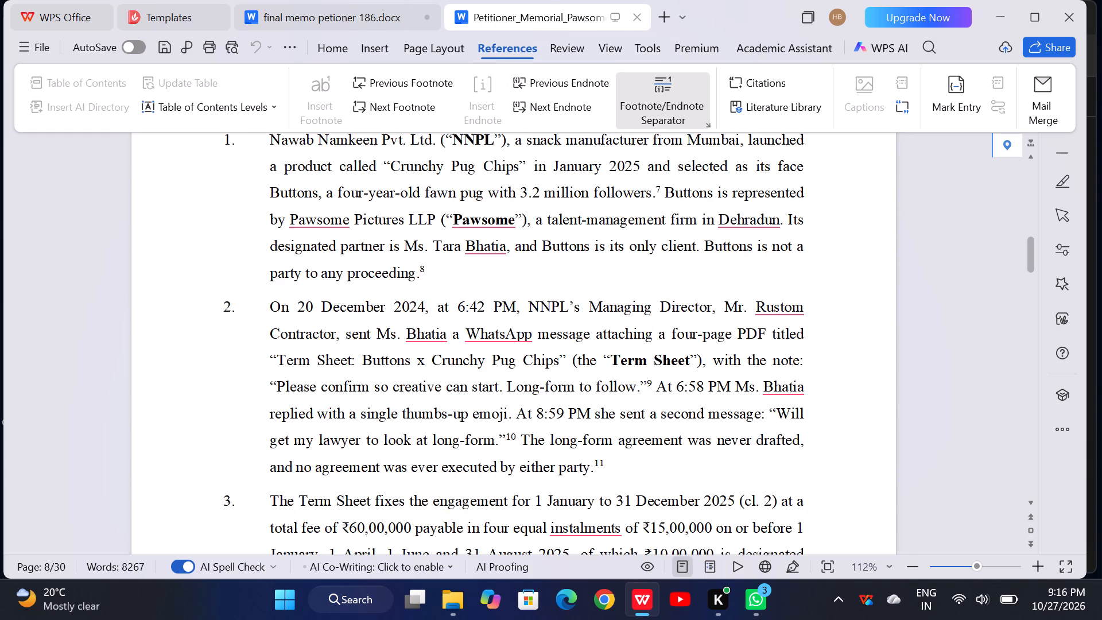
scroll(407, 328, down, 5)
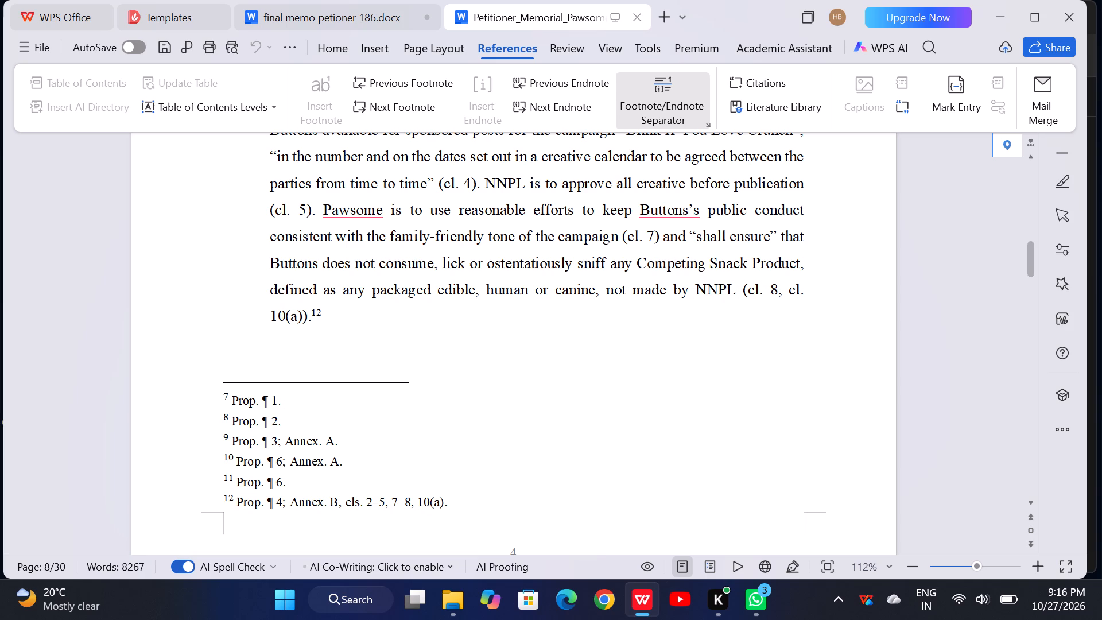
scroll(407, 328, down, 1)
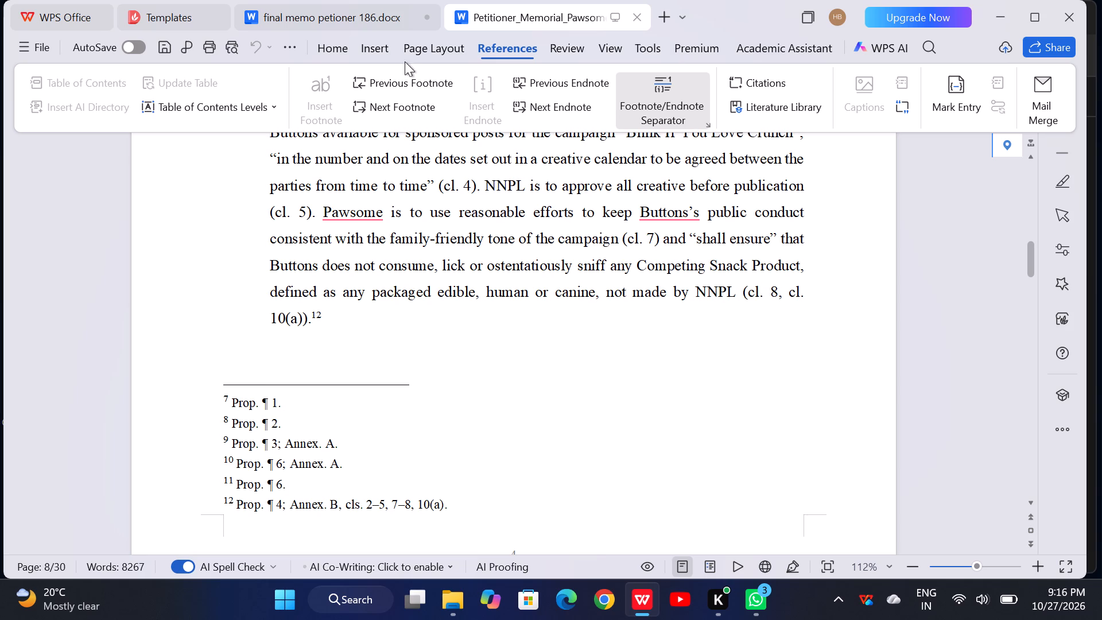
In the final memo, remove the blank line above the STATEMENT OF FACTS heading and the extra blank lines between the heading and paragraph 1.
click(339, 0)
scroll(337, 316, down, 1)
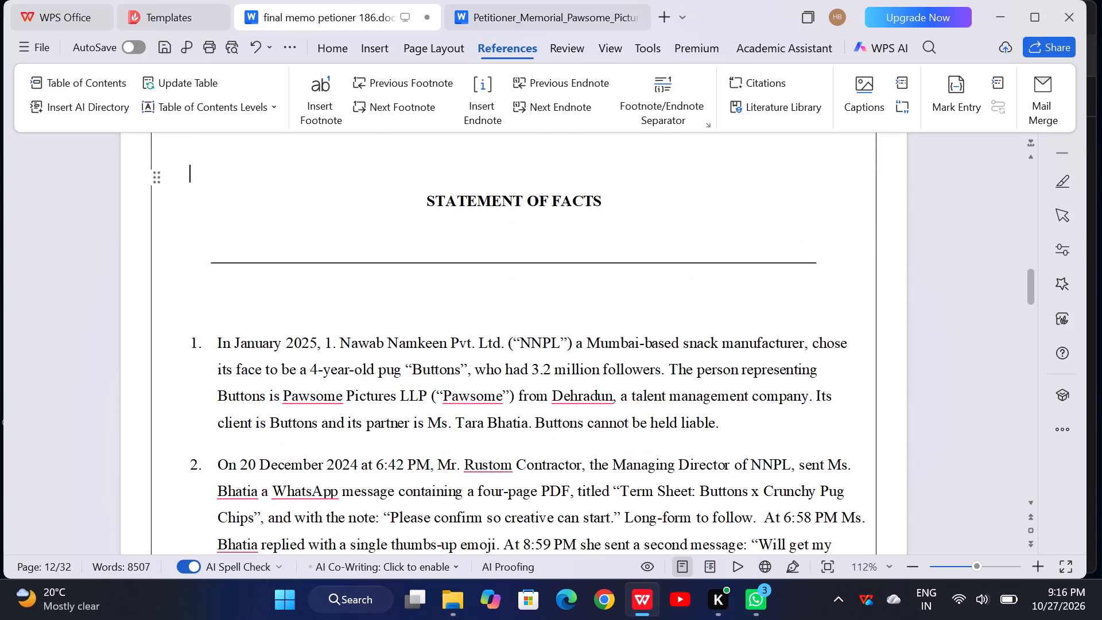
scroll(337, 316, down, 1)
key(BackSpace)
scroll(337, 316, up, 4)
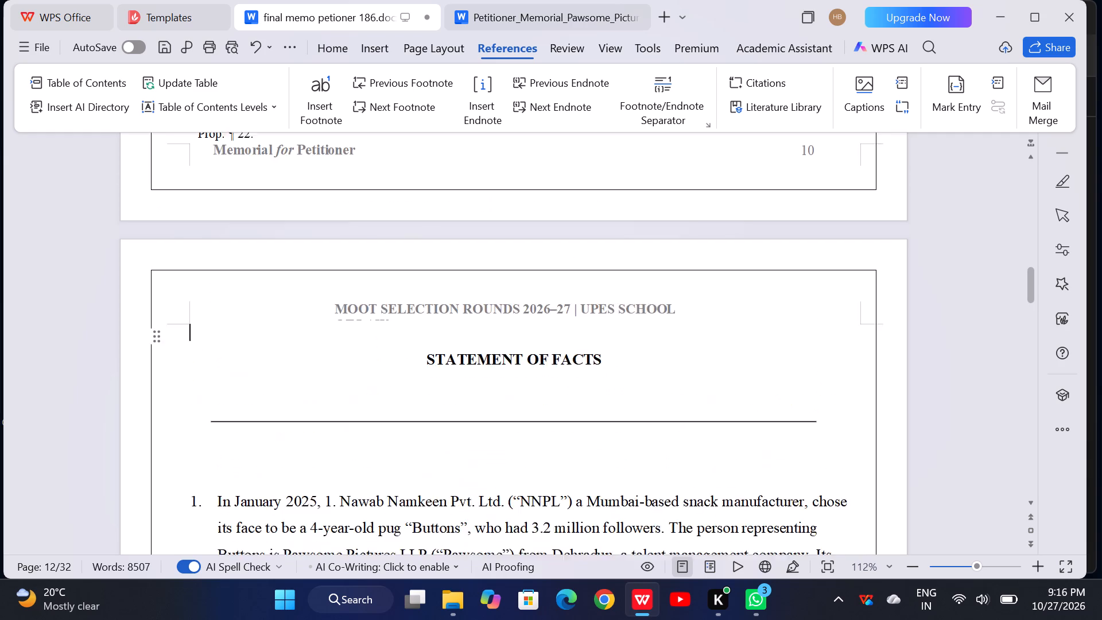
scroll(337, 316, down, 1)
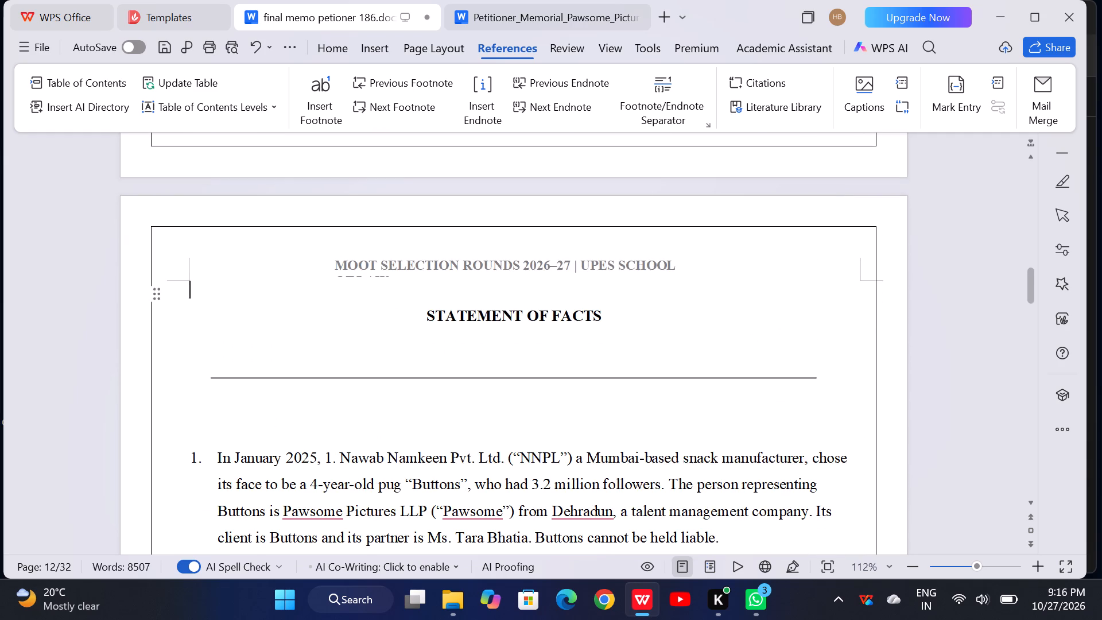
scroll(337, 316, down, 1)
click(241, 362)
key(BackSpace)
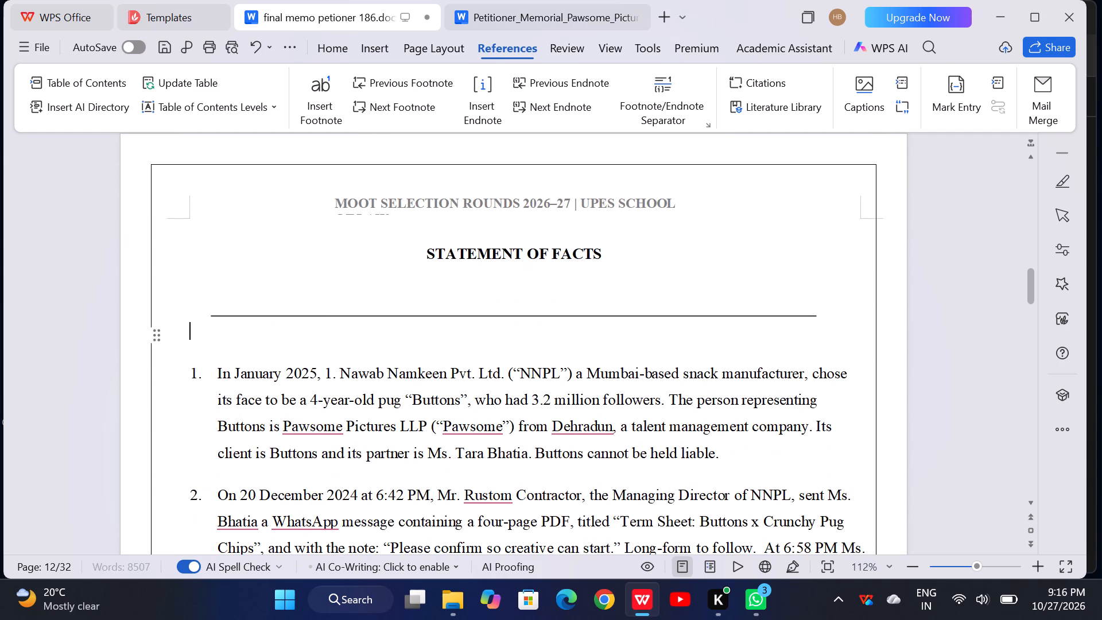
key(BackSpace)
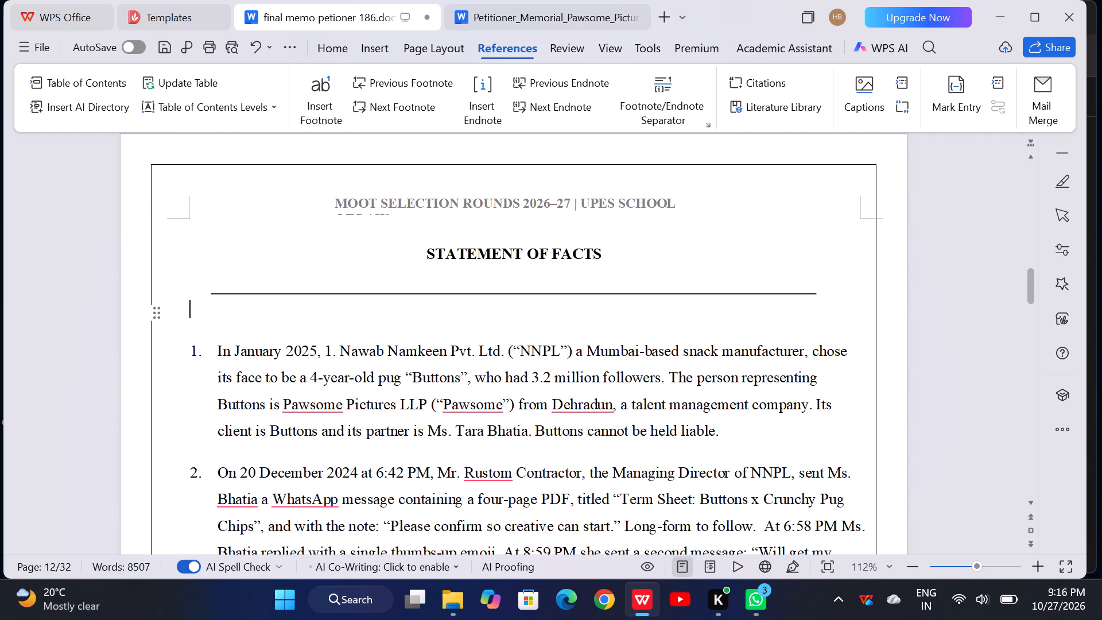
key(BackSpace)
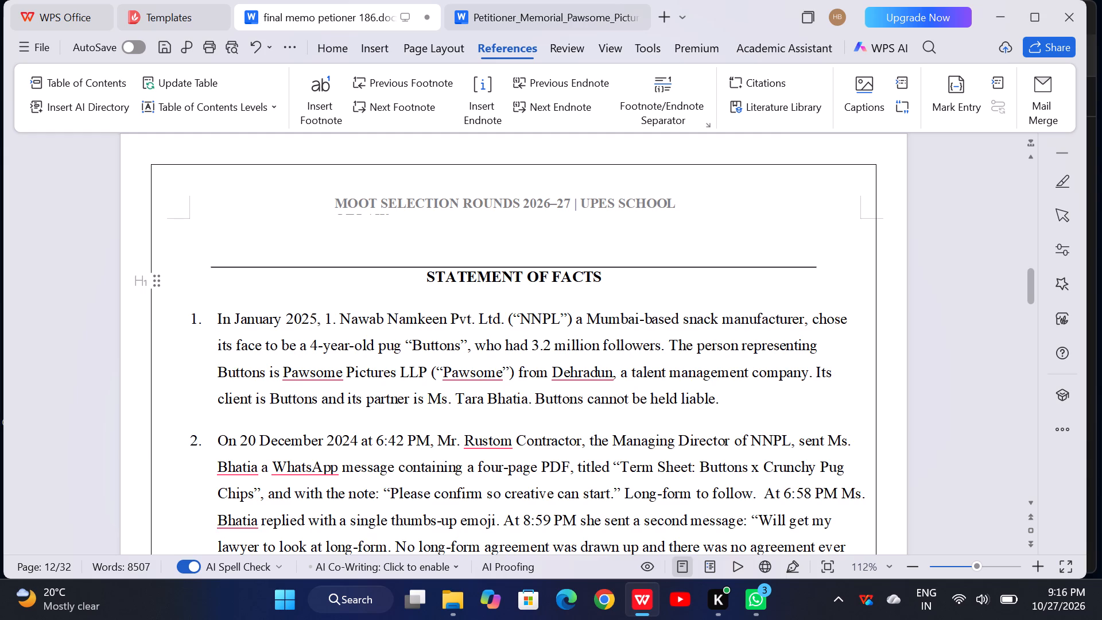
key(ctrl+z)
Insert a footnote after “3.2 million followers.” in the final memo's Statement of Facts paragraph 1, matching the source memorial's footnote 7 marker.
scroll(241, 362, down, 1)
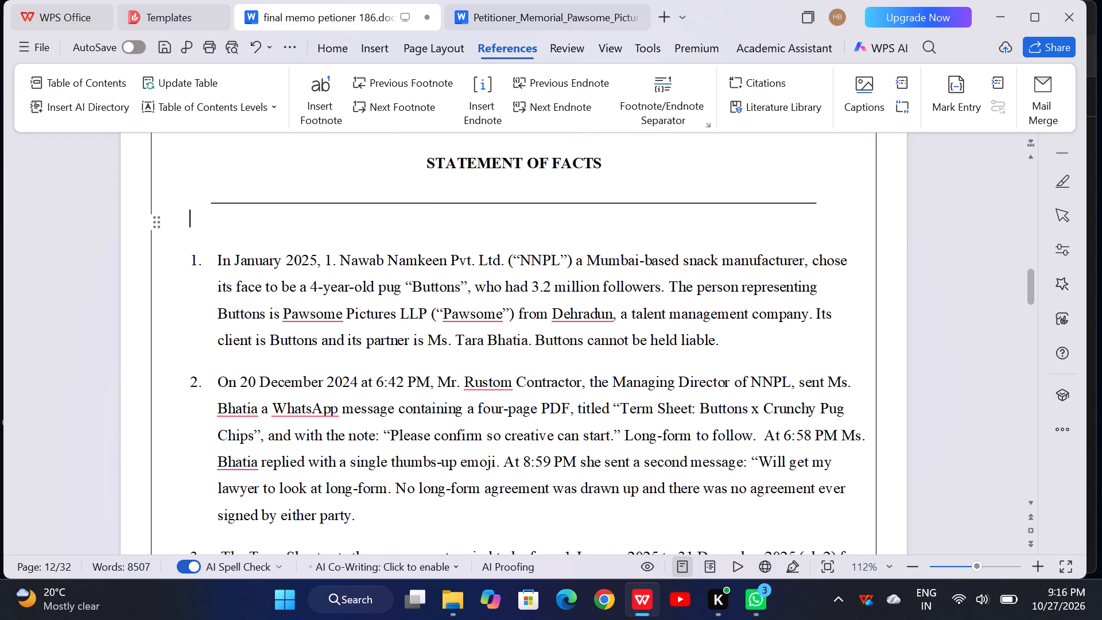
scroll(241, 362, down, 1)
scroll(478, 376, down, 4)
scroll(478, 376, up, 1)
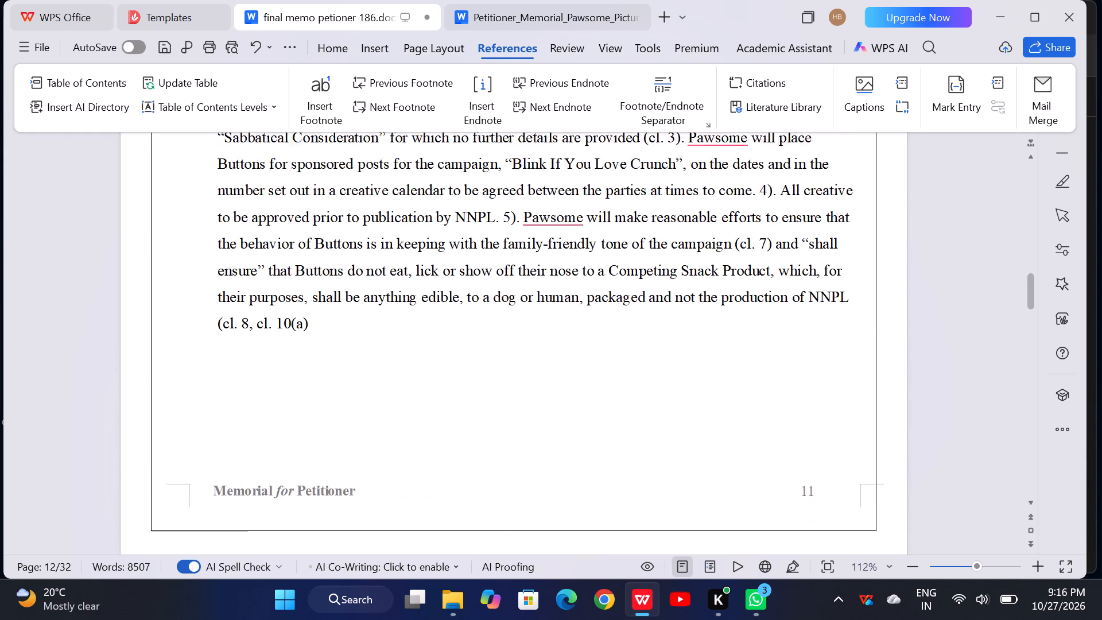
scroll(478, 376, up, 1)
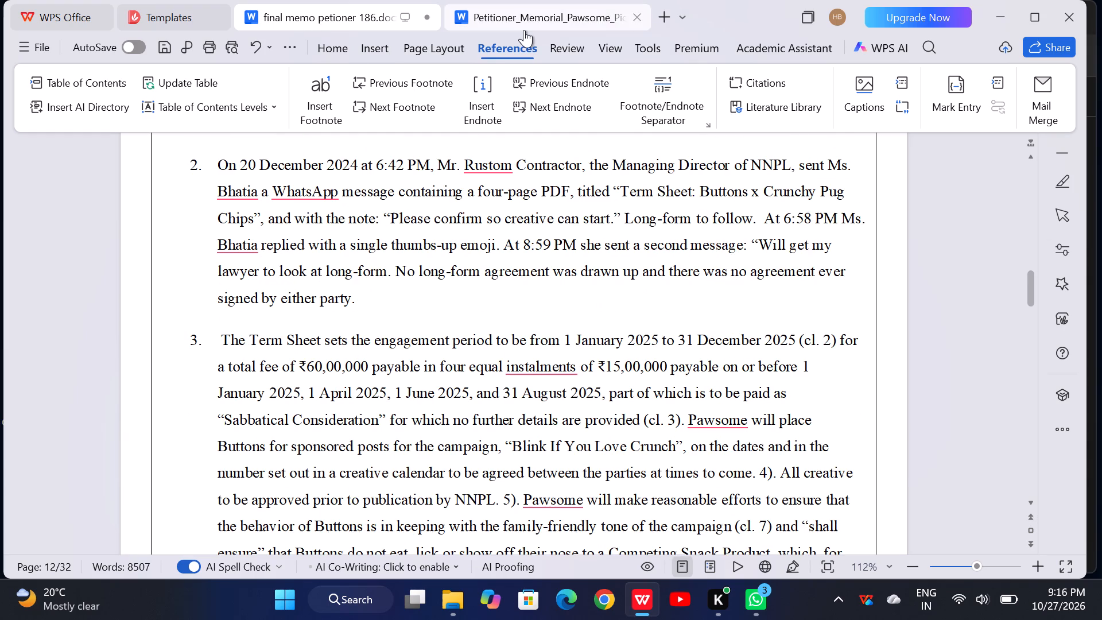
click(524, 30)
scroll(398, 328, up, 5)
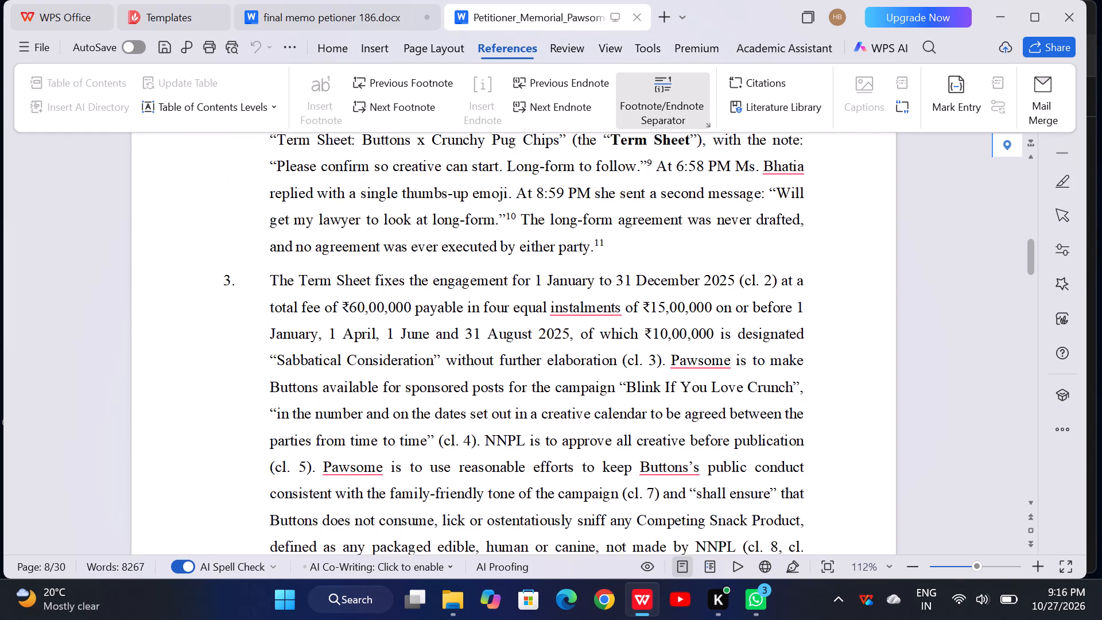
scroll(398, 328, up, 4)
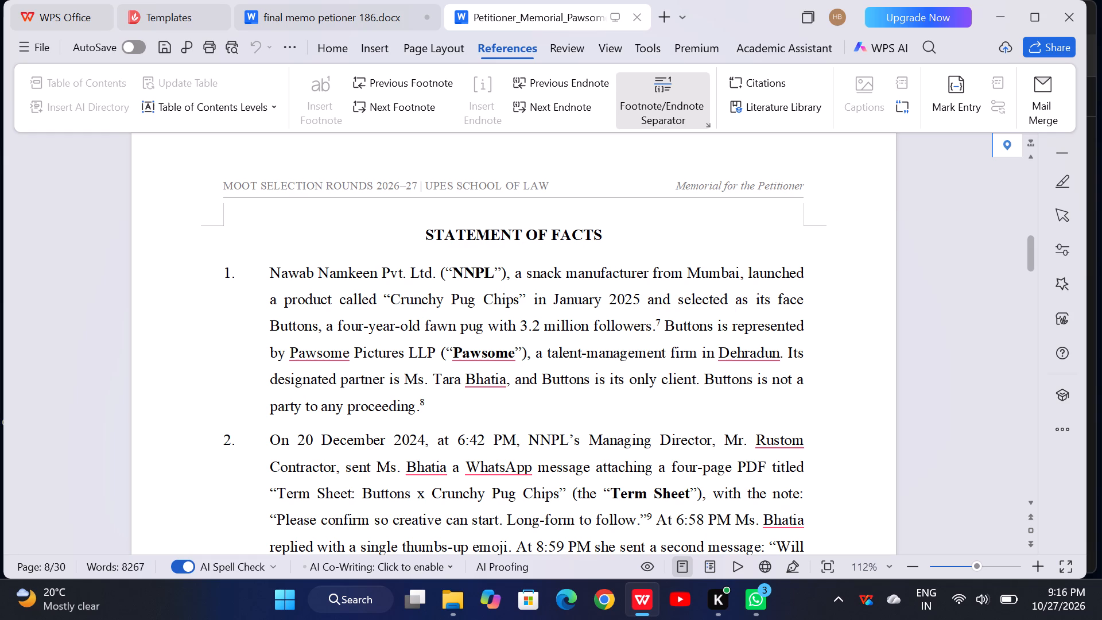
click(331, 0)
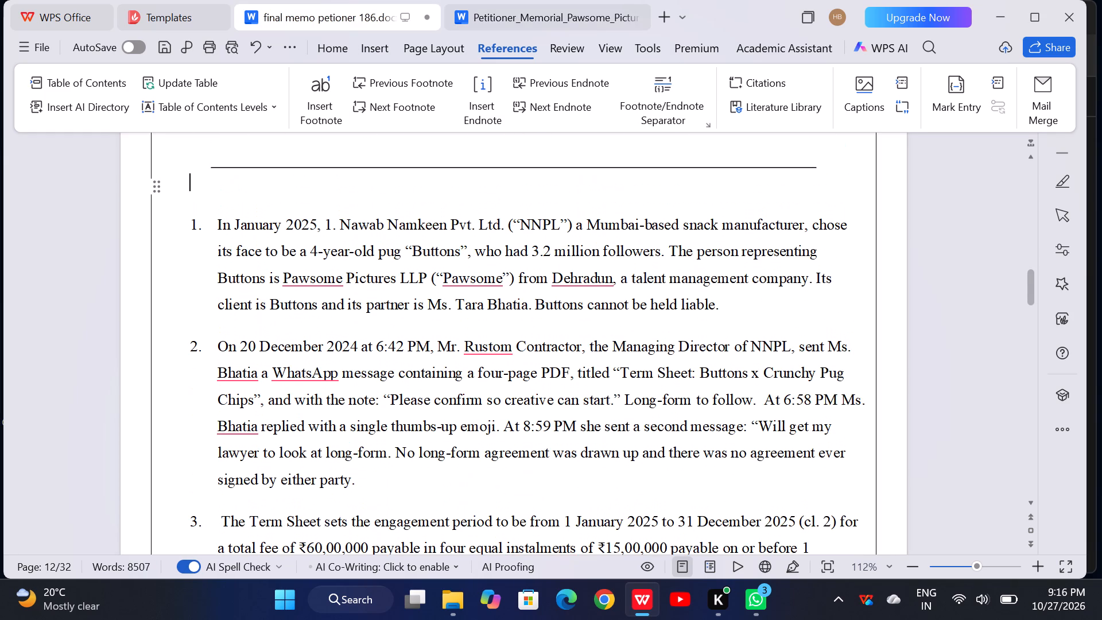
click(660, 250)
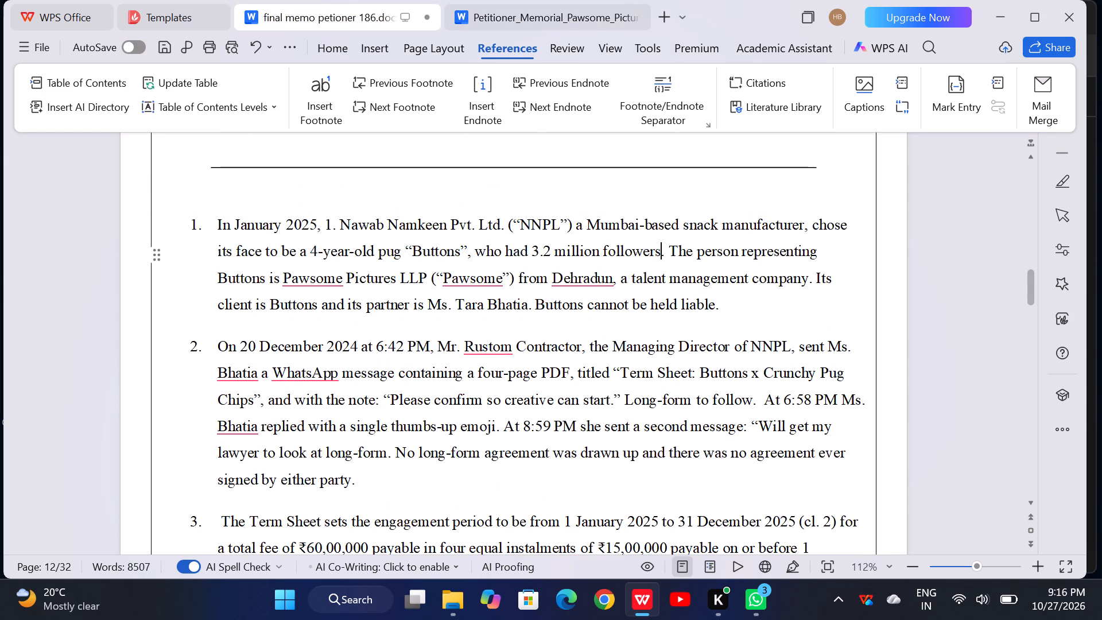
key(Right)
click(319, 119)
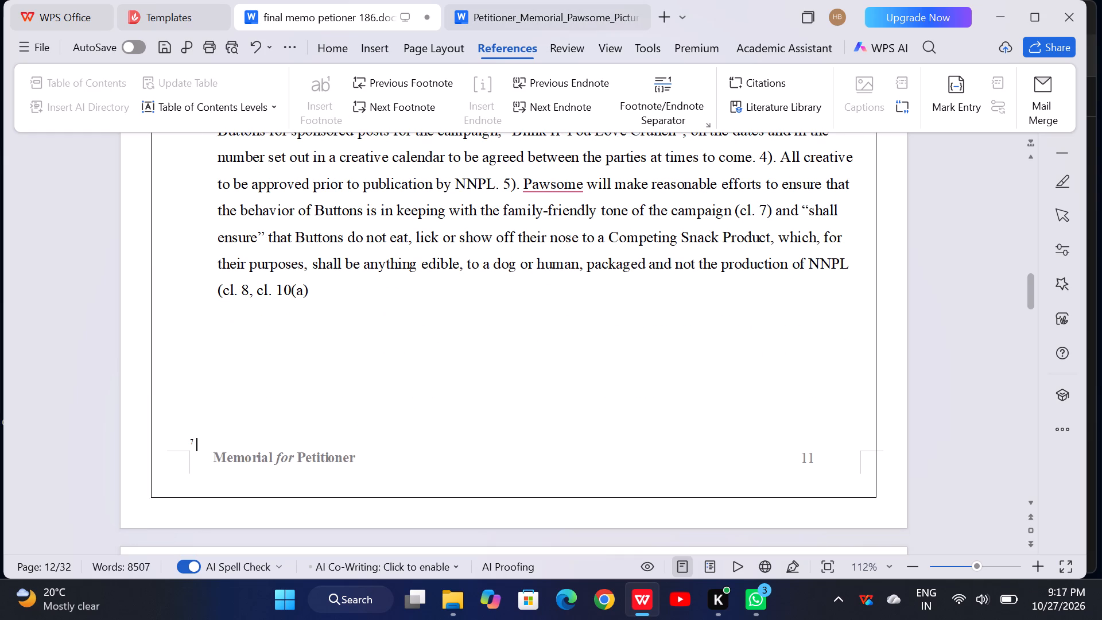
Copy footnote 7's text, “Prop. ¶ 1.”, from the source memorial into the final memo's empty footnote 7.
click(566, 0)
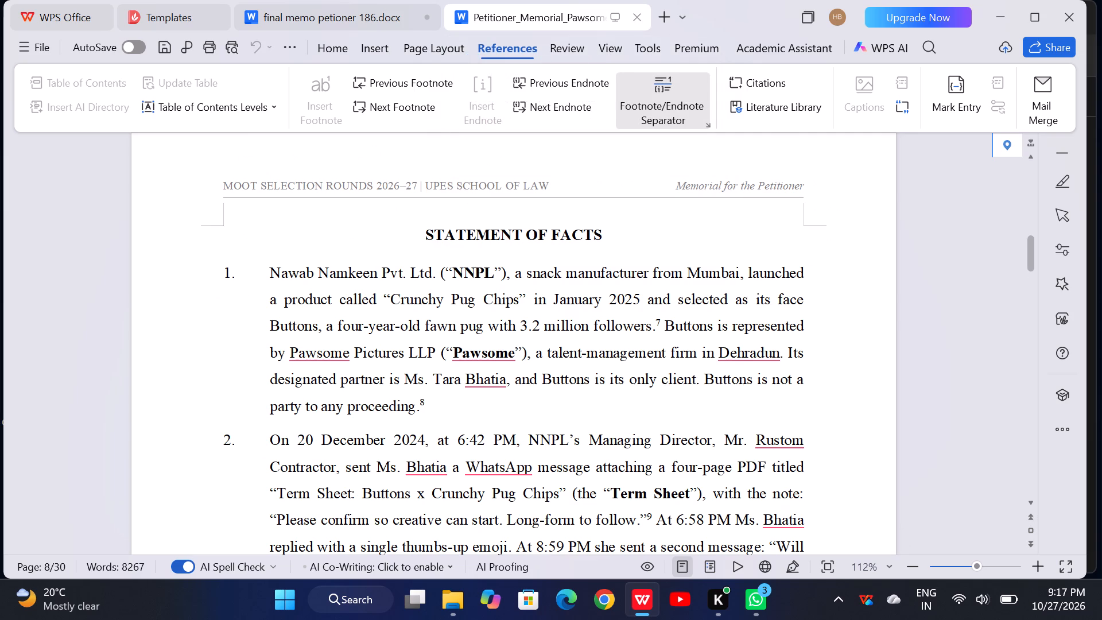
scroll(426, 389, down, 5)
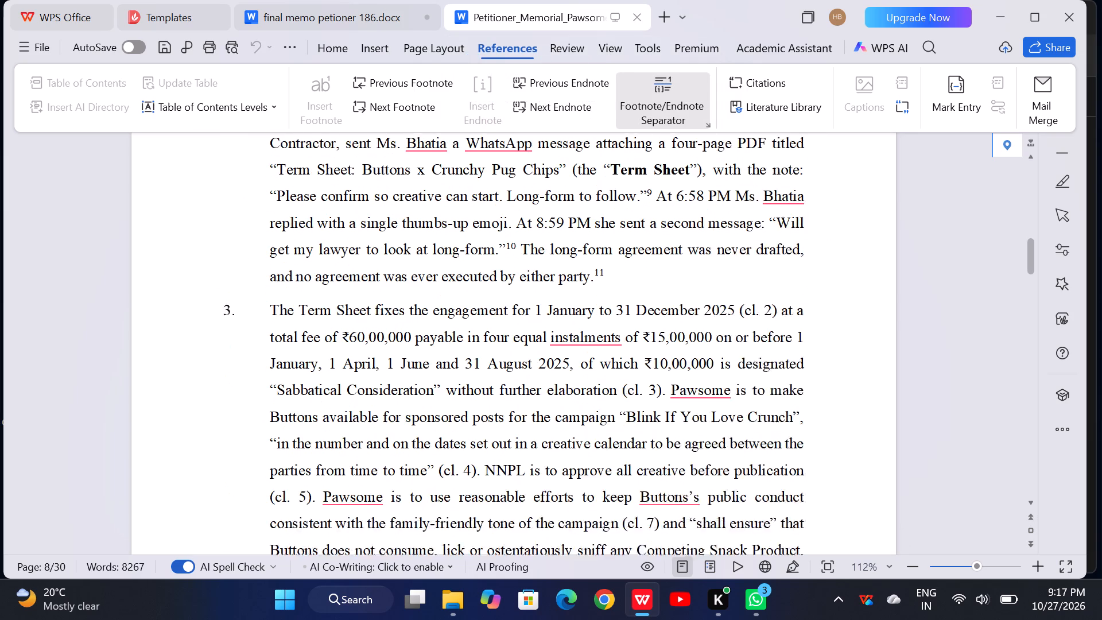
scroll(426, 389, down, 4)
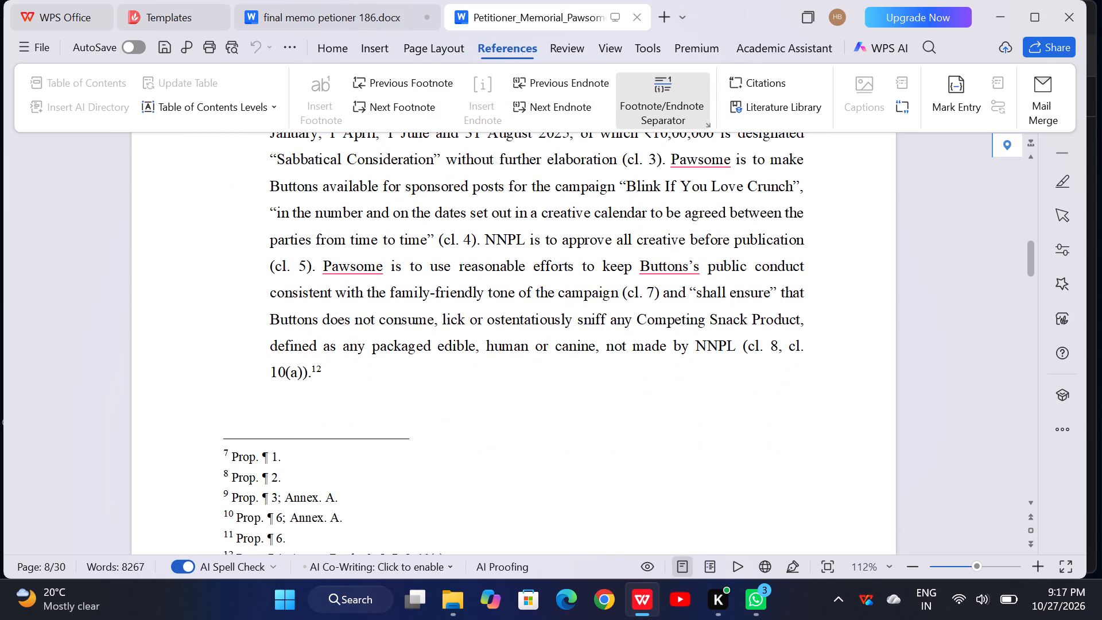
drag(231, 455, 289, 451)
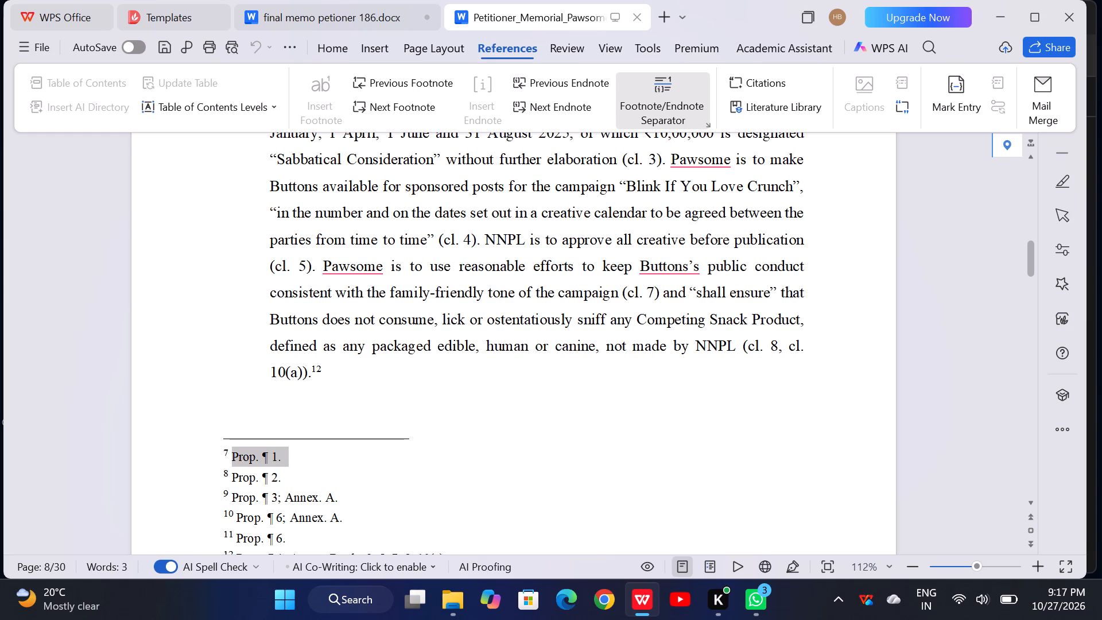
key(ctrl+c)
click(318, 0)
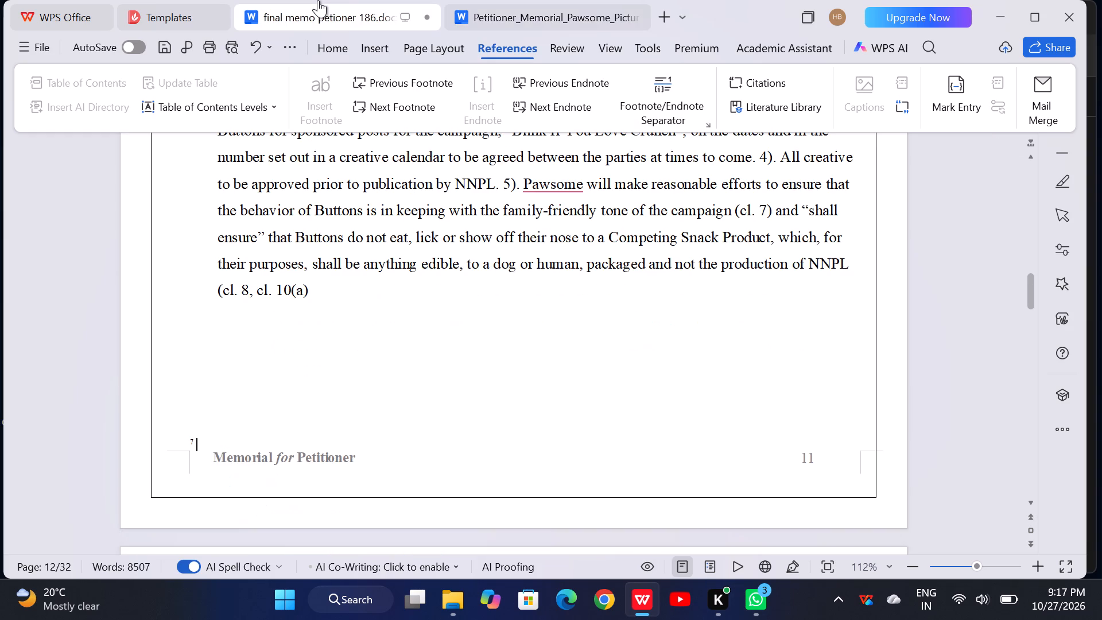
key(ctrl+v)
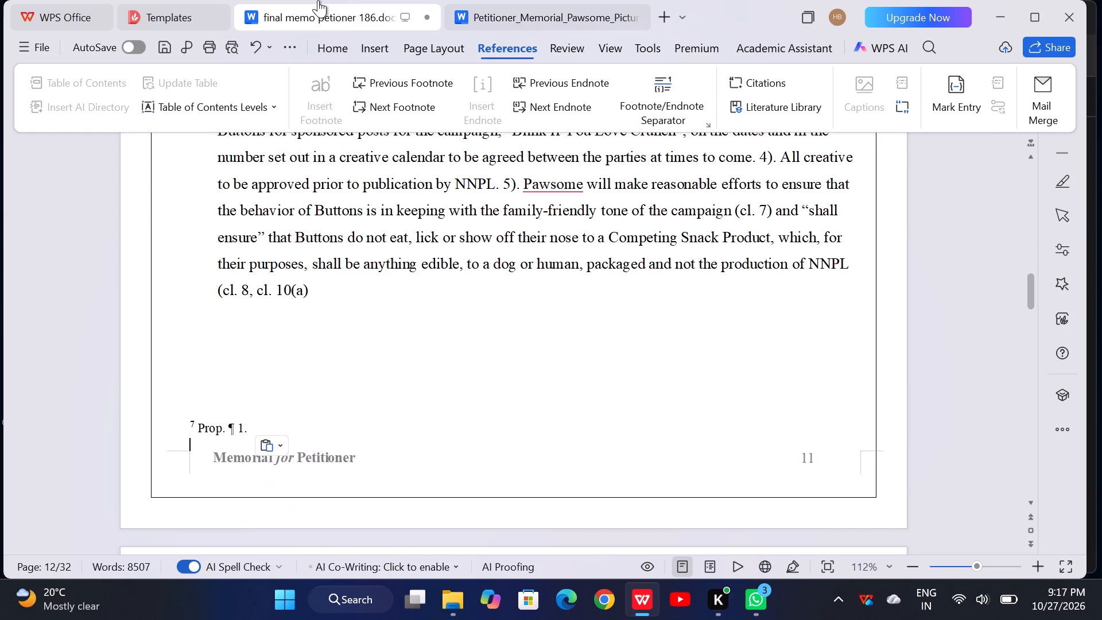
Insert a footnote after “Buttons cannot be held liable.” in the final memo's Statement of Facts paragraph 1, matching the source memorial's footnote 8 marker.
scroll(355, 207, up, 2)
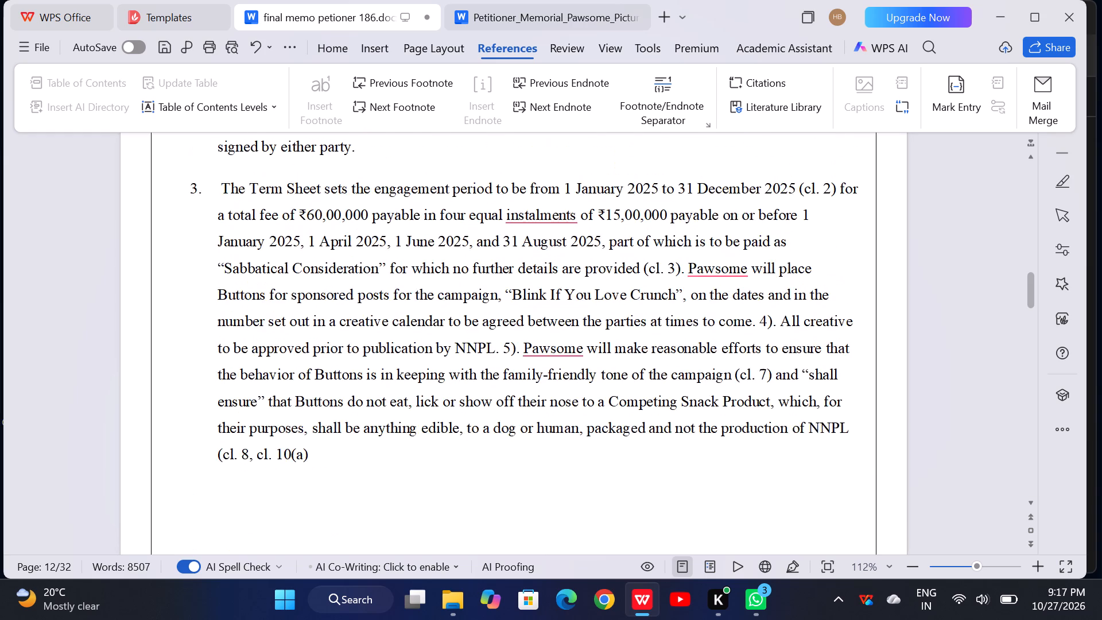
scroll(355, 207, up, 5)
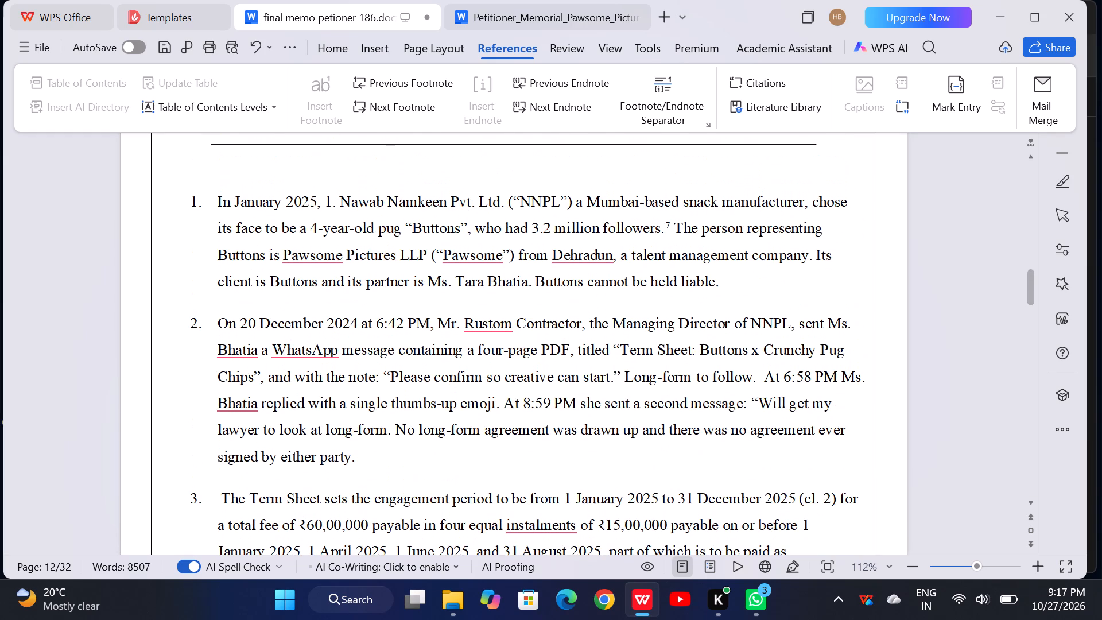
click(497, 2)
scroll(528, 257, up, 3)
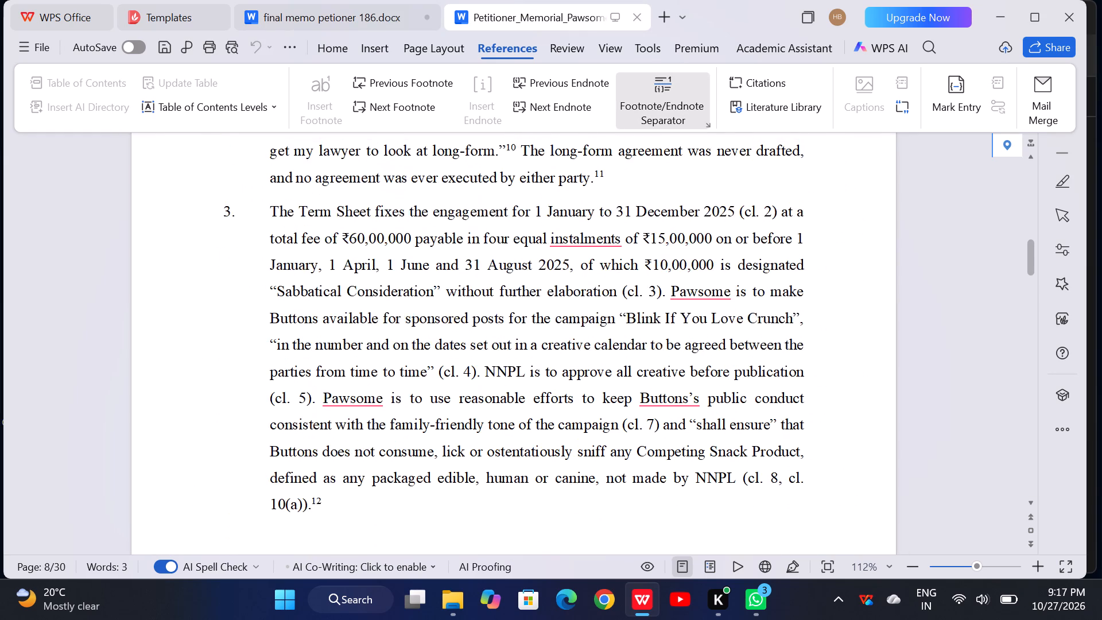
scroll(528, 257, up, 5)
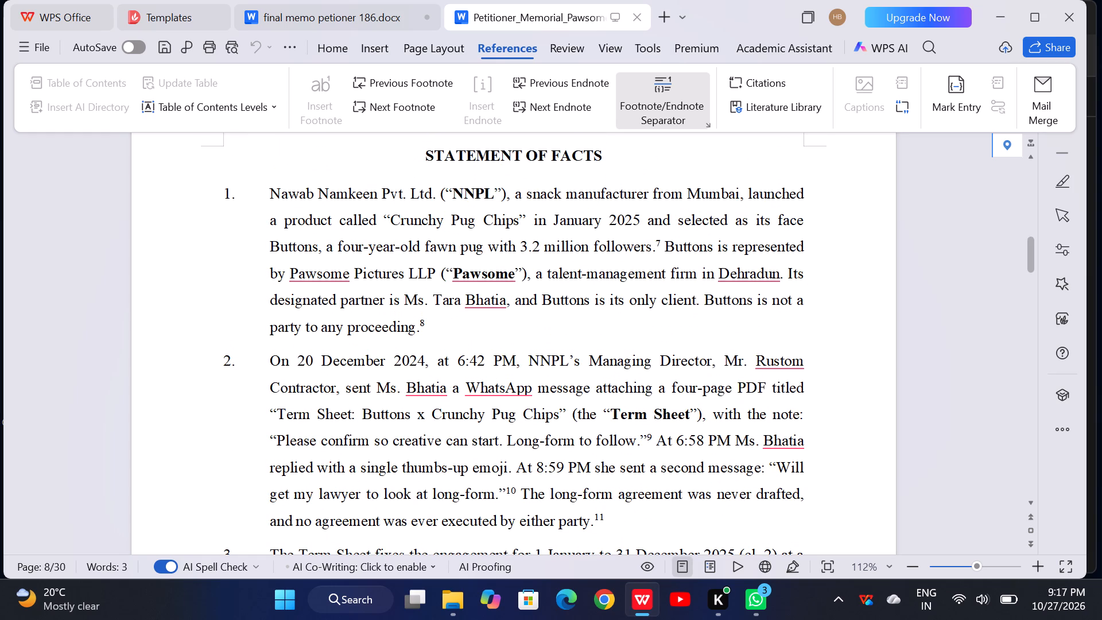
click(359, 26)
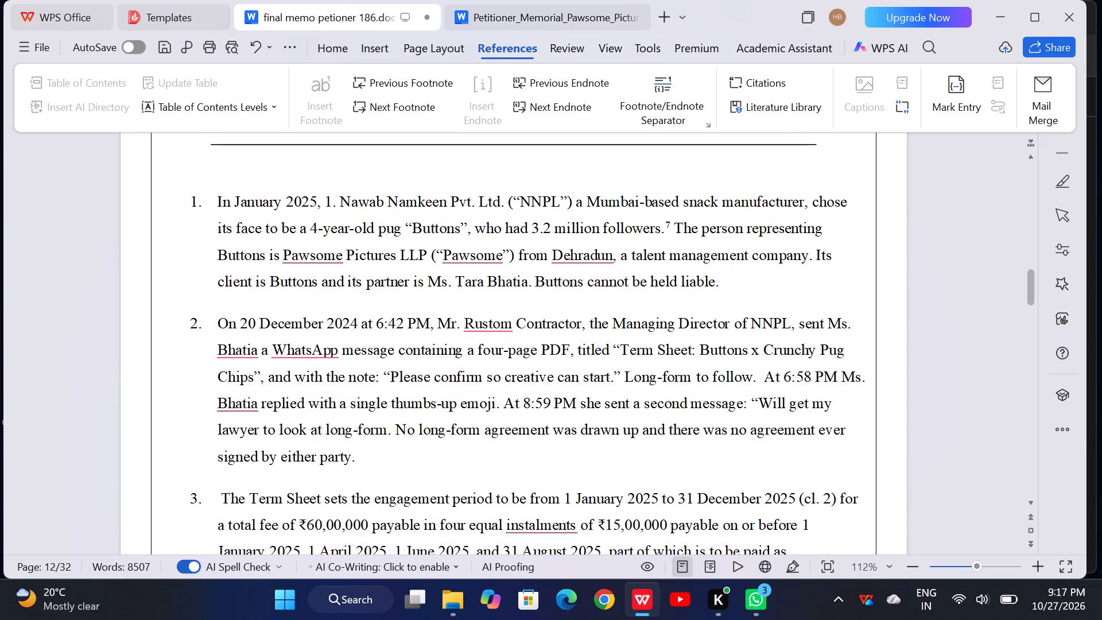
double_click(724, 286)
click(724, 286)
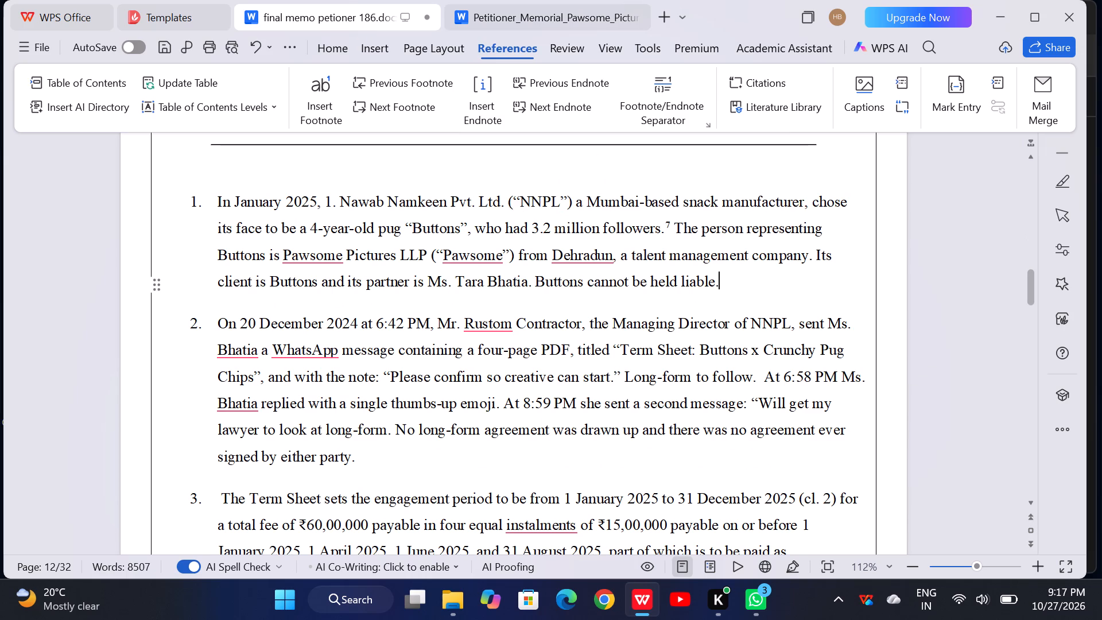
click(494, 5)
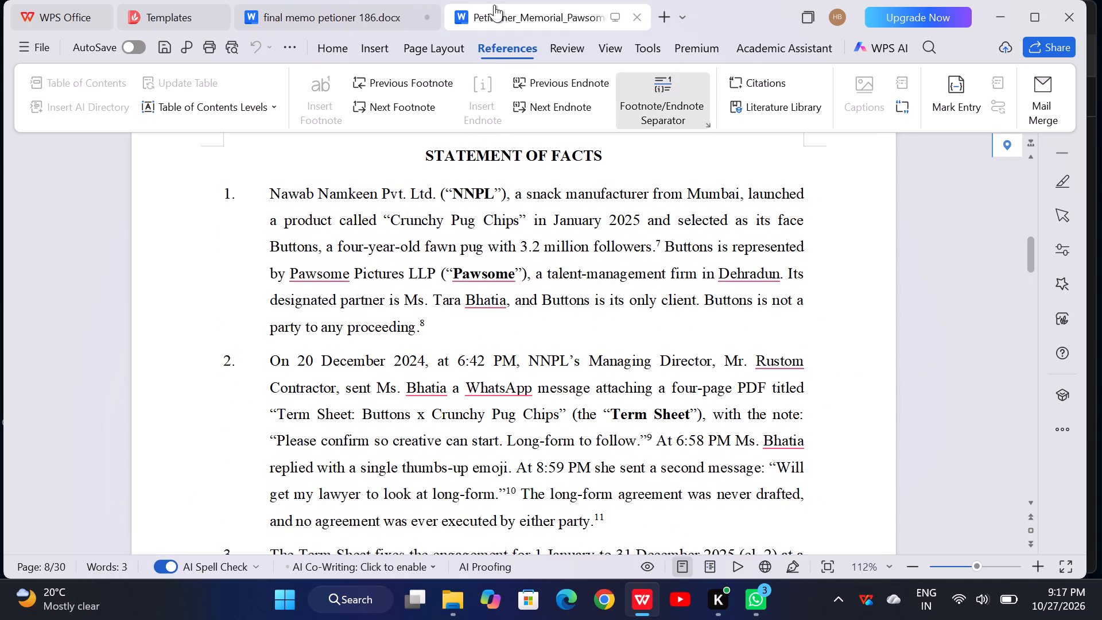
click(311, 0)
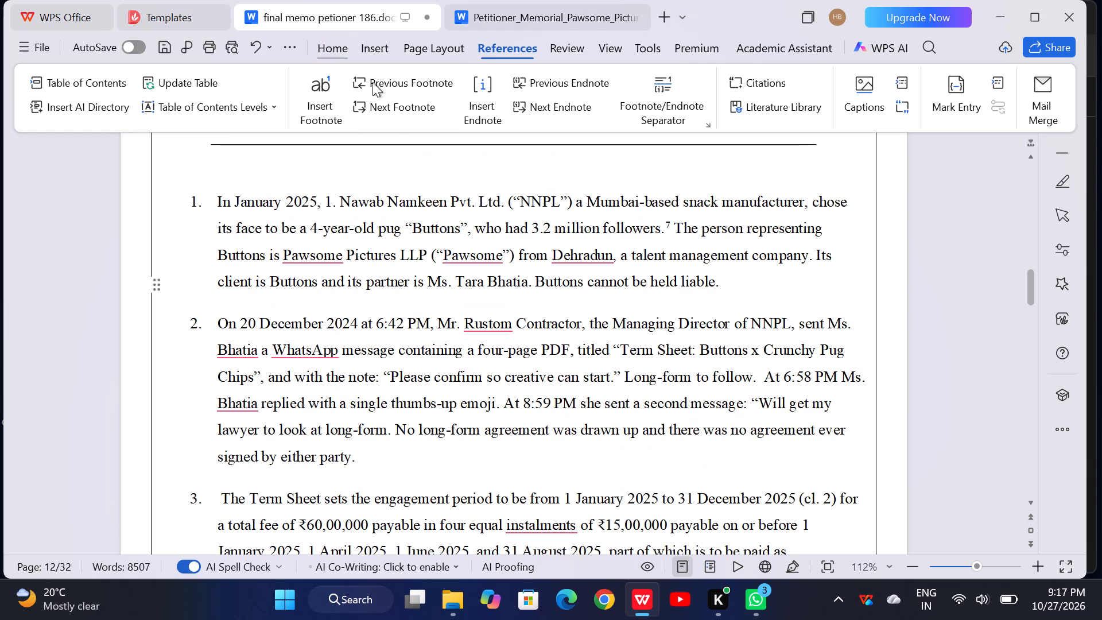
click(319, 112)
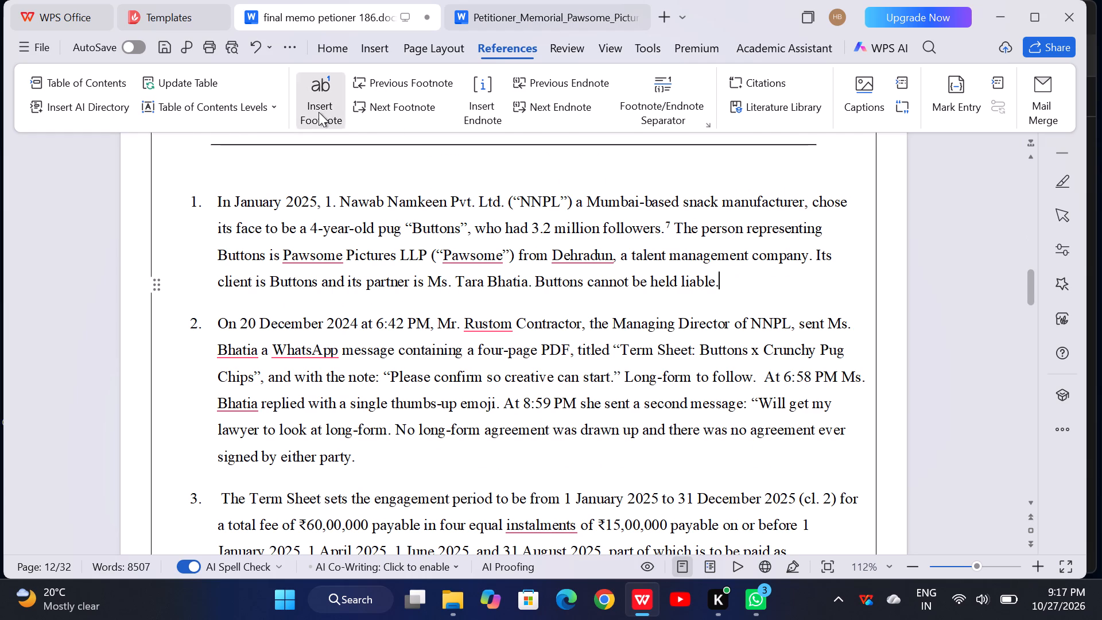
Fill the final memo's empty footnote 8 with “Prop. ¶ 2.”, reusing the copied footnote 7 text and checking the source memorial.
scroll(347, 332, down, 2)
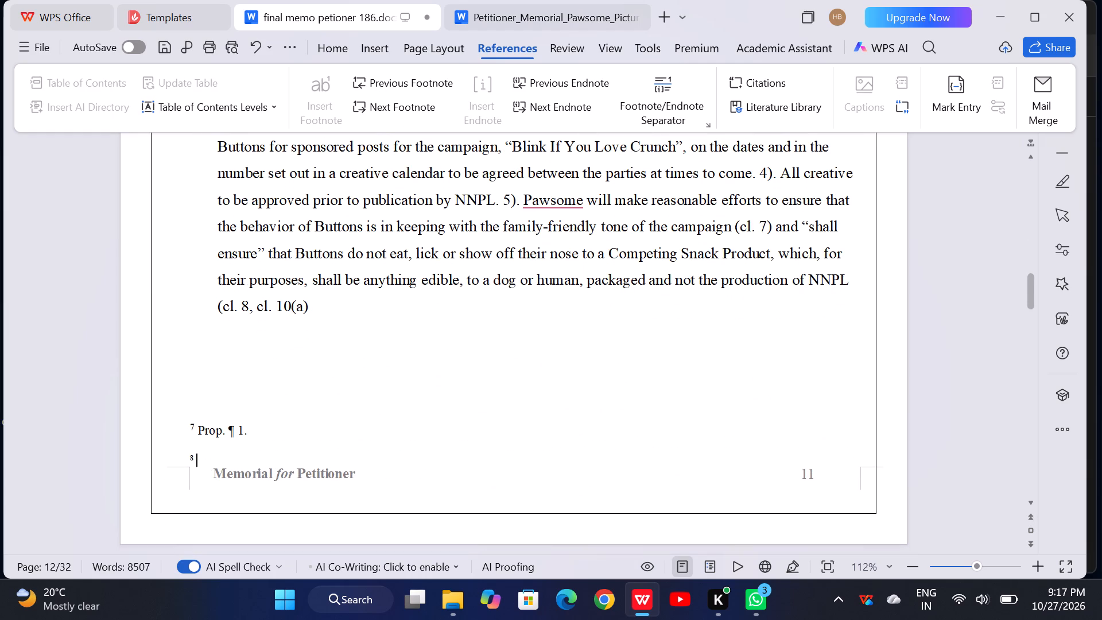
key(ctrl+v)
click(253, 445)
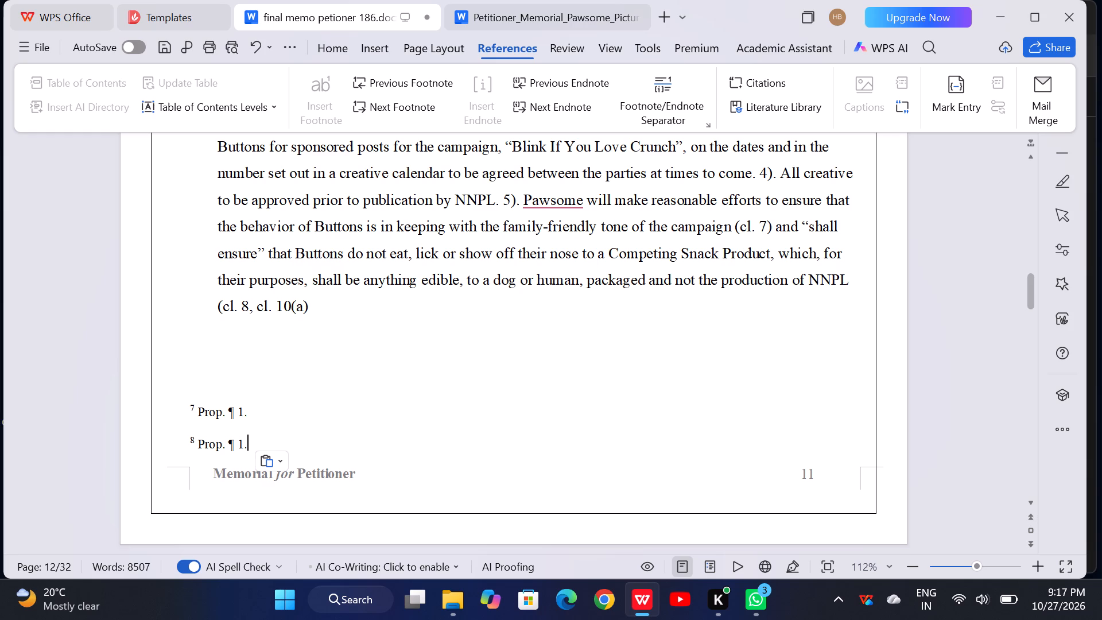
key(BackSpace)
key(BackSpace)
click(521, 0)
scroll(405, 383, down, 2)
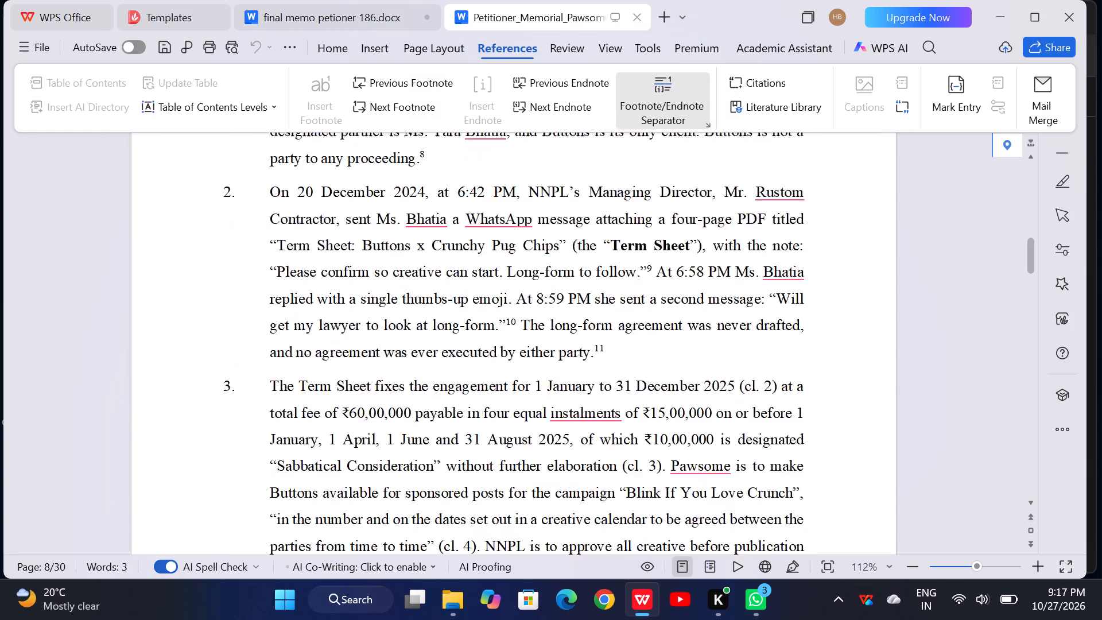
scroll(405, 383, down, 5)
click(346, 29)
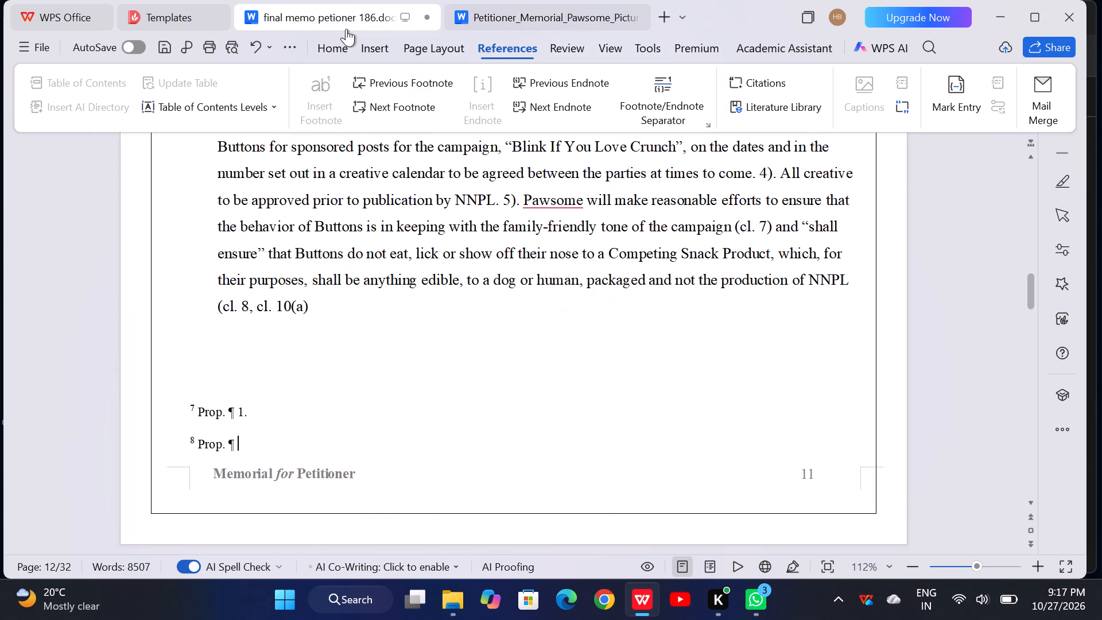
key(2)
key(period)
In the final memo's paragraph 2, remove the extra space after “Long-form to follow.” and insert a footnote there, matching the source's footnote 9 marker.
scroll(346, 29, up, 4)
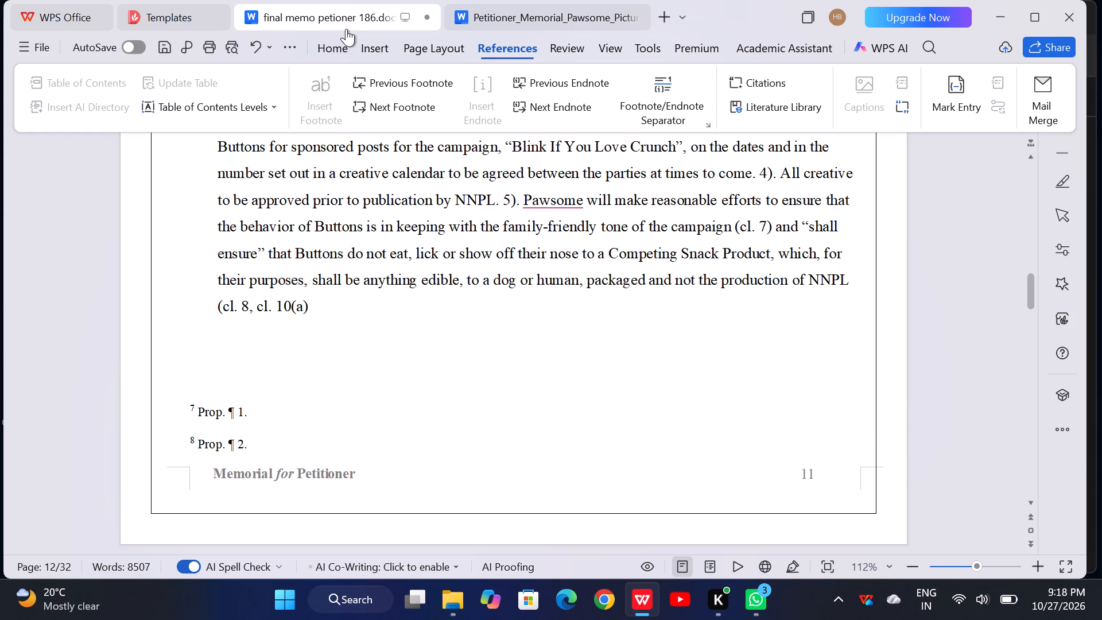
scroll(311, 309, up, 6)
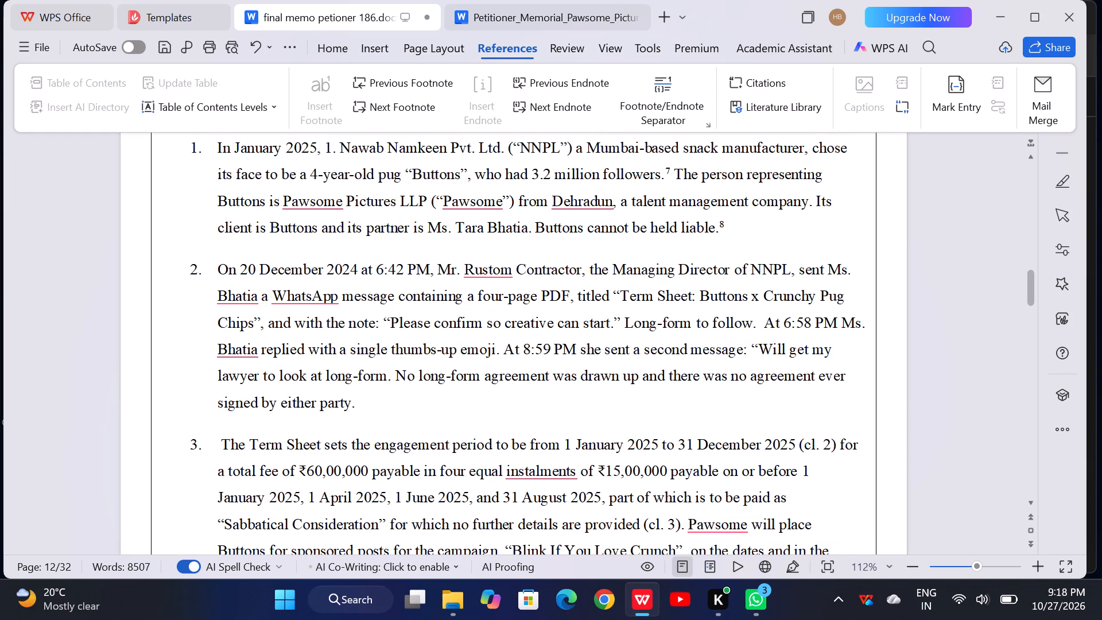
click(568, 0)
scroll(471, 253, up, 2)
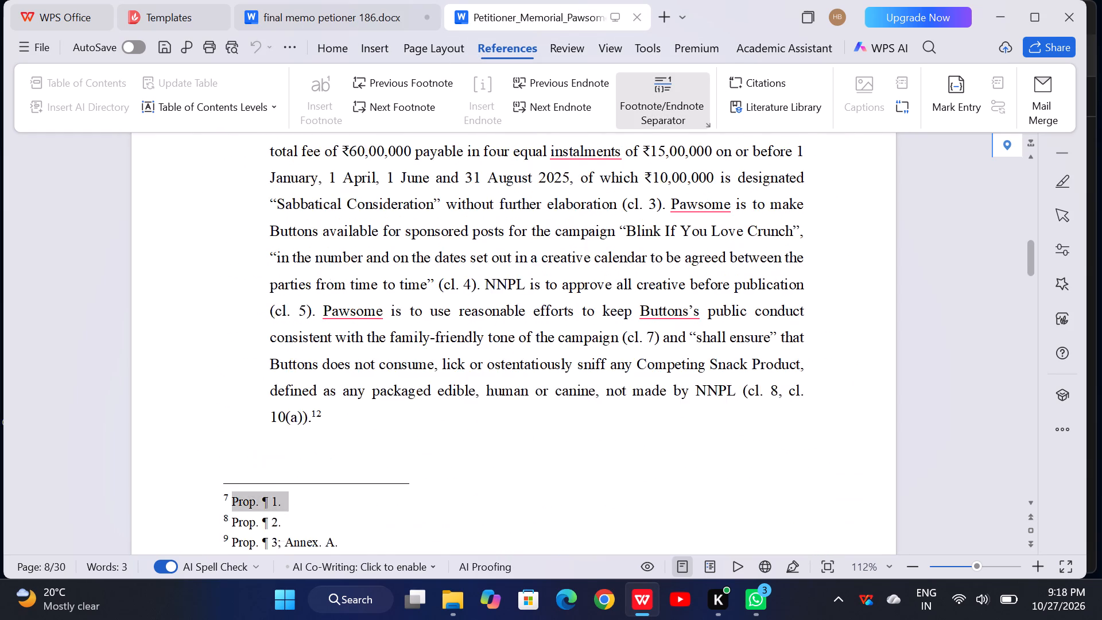
scroll(471, 253, up, 8)
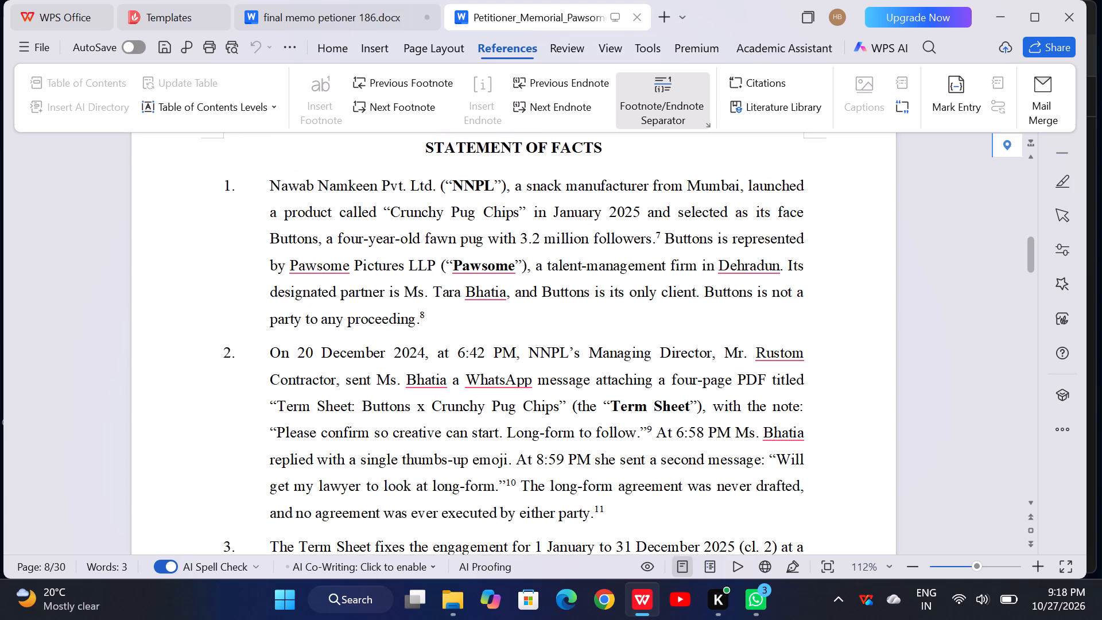
scroll(471, 253, down, 1)
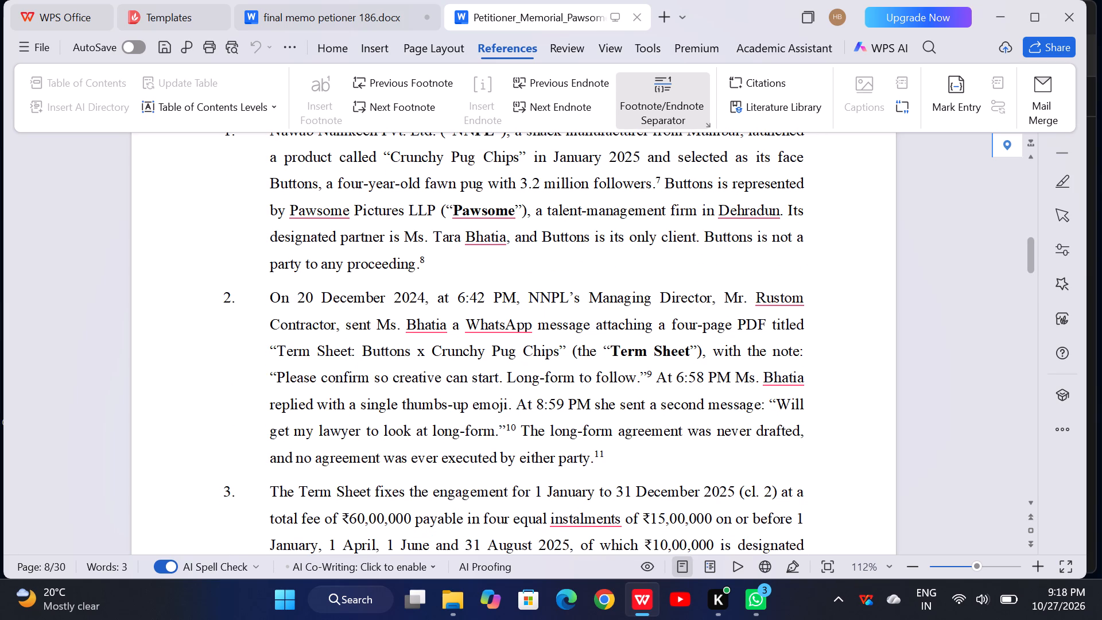
scroll(471, 253, down, 1)
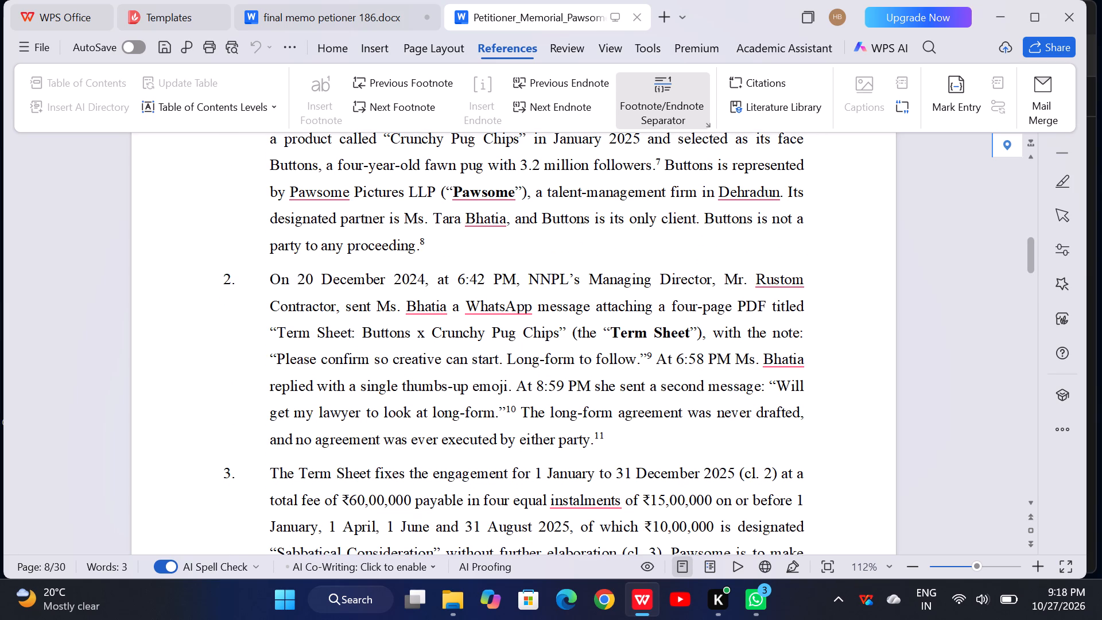
scroll(471, 253, down, 1)
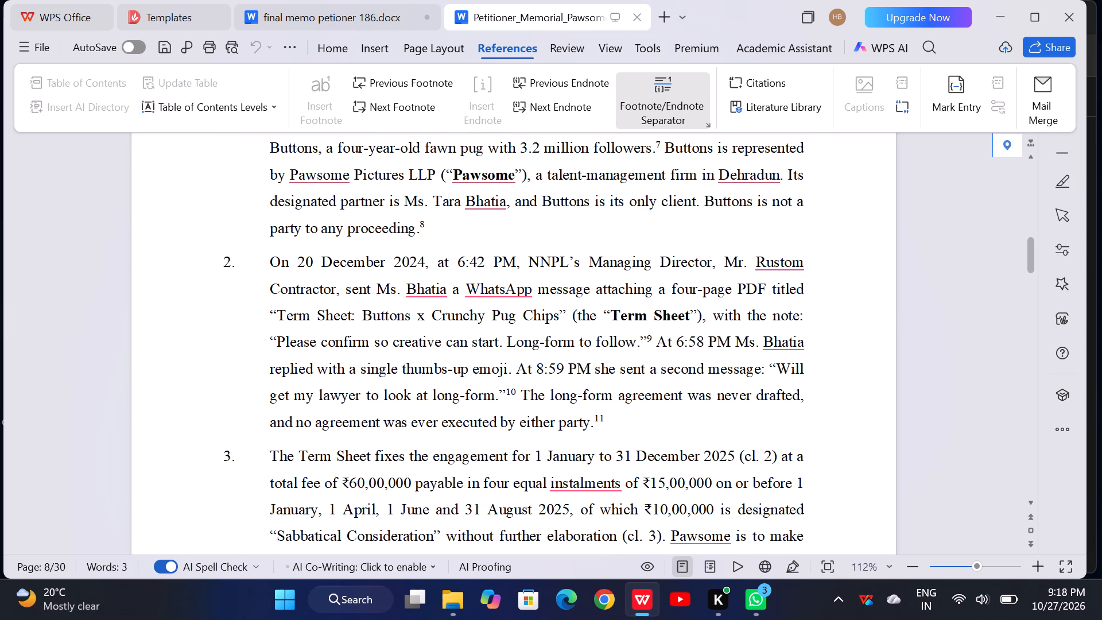
scroll(471, 253, down, 1)
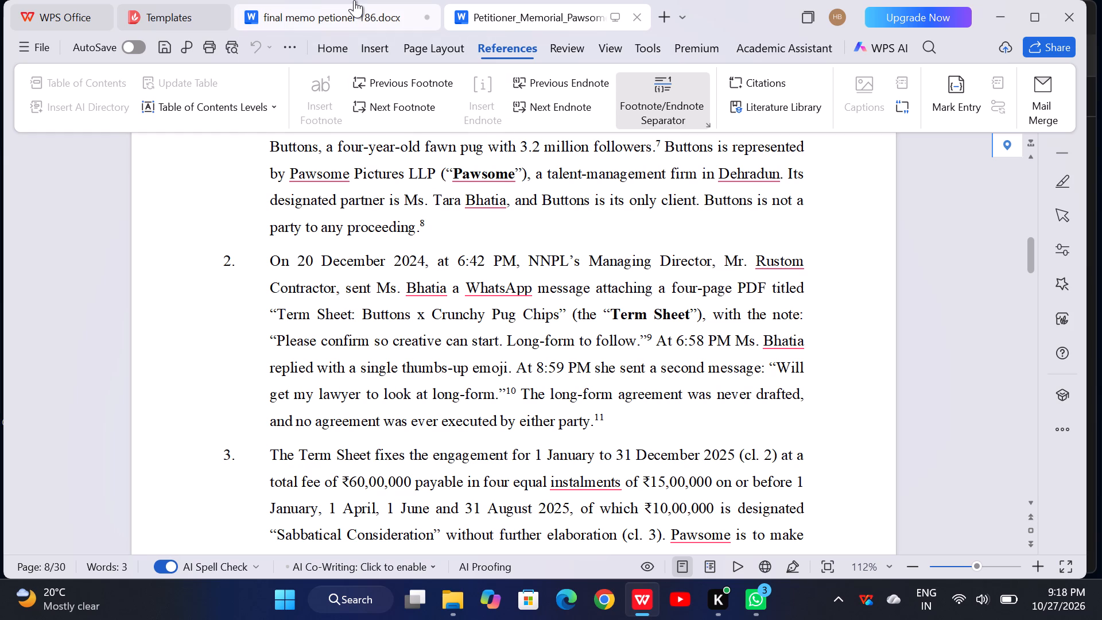
click(354, 0)
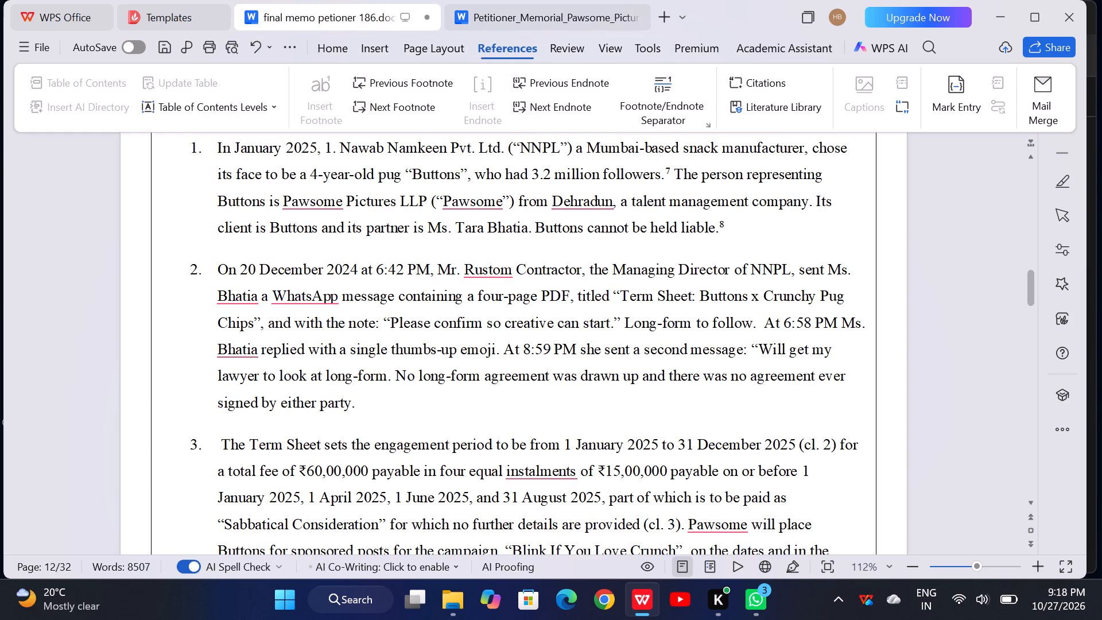
click(761, 322)
key(BackSpace)
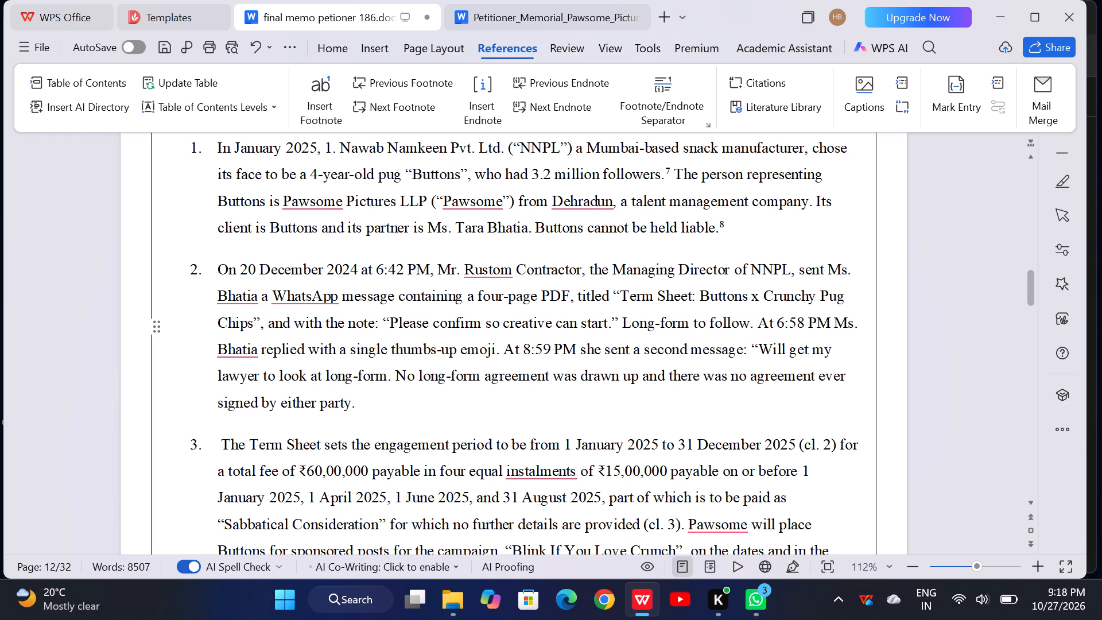
click(327, 103)
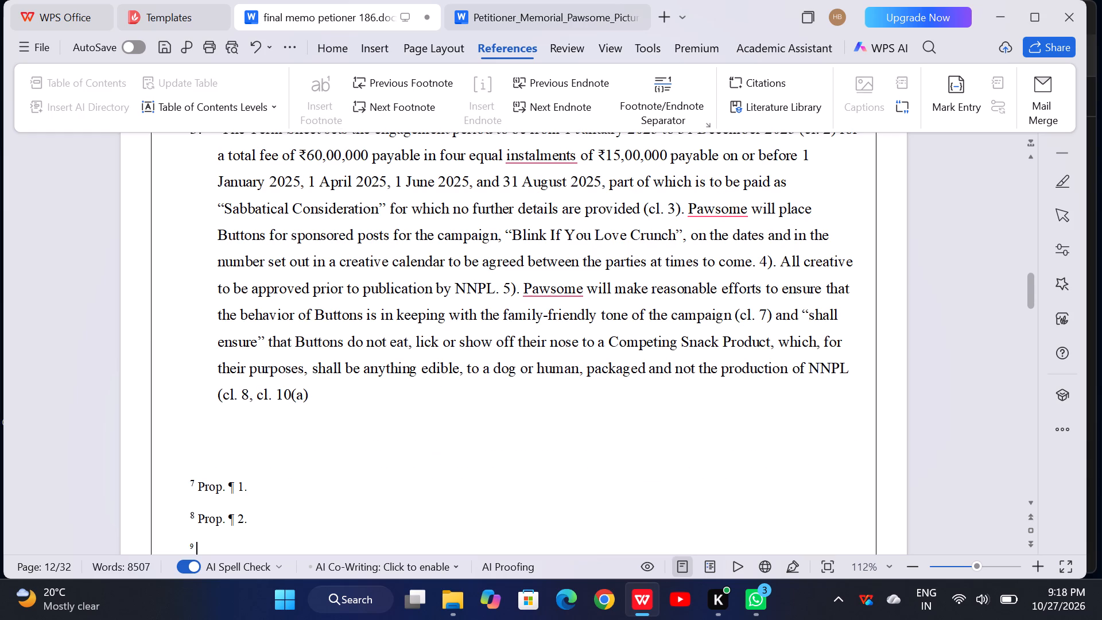
Fill the final memo's empty footnote 9 with “Prop. ¶ 3.” by pasting the copied footnote text and changing its paragraph number.
key(ctrl+v)
scroll(276, 404, down, 1)
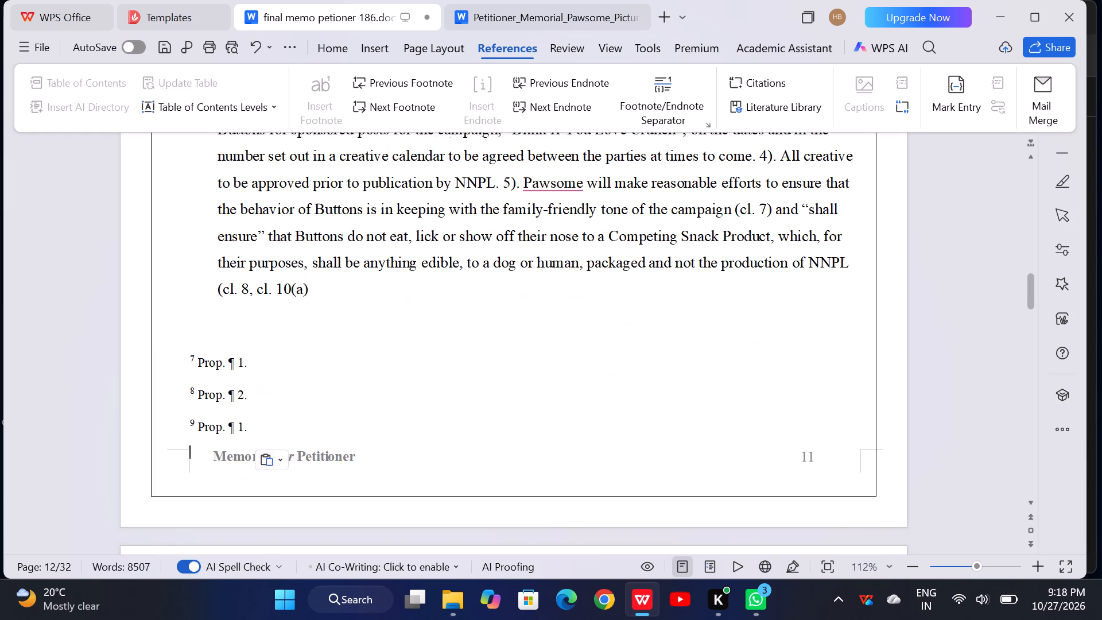
scroll(276, 404, down, 1)
click(253, 417)
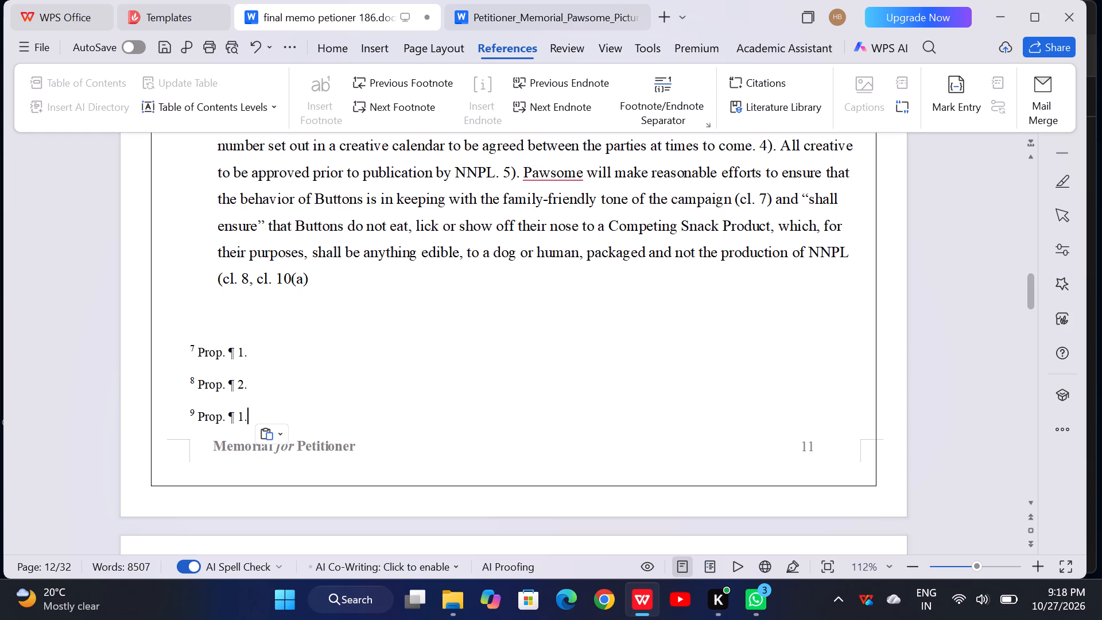
key(Left)
key(Left)
key(Right)
key(BackSpace)
key(3)
Complete the final memo's footnote 9 as “Prop. ¶ 3; Annex. A.” with text copied from the source memorial, removing the duplicated 3.
click(478, 24)
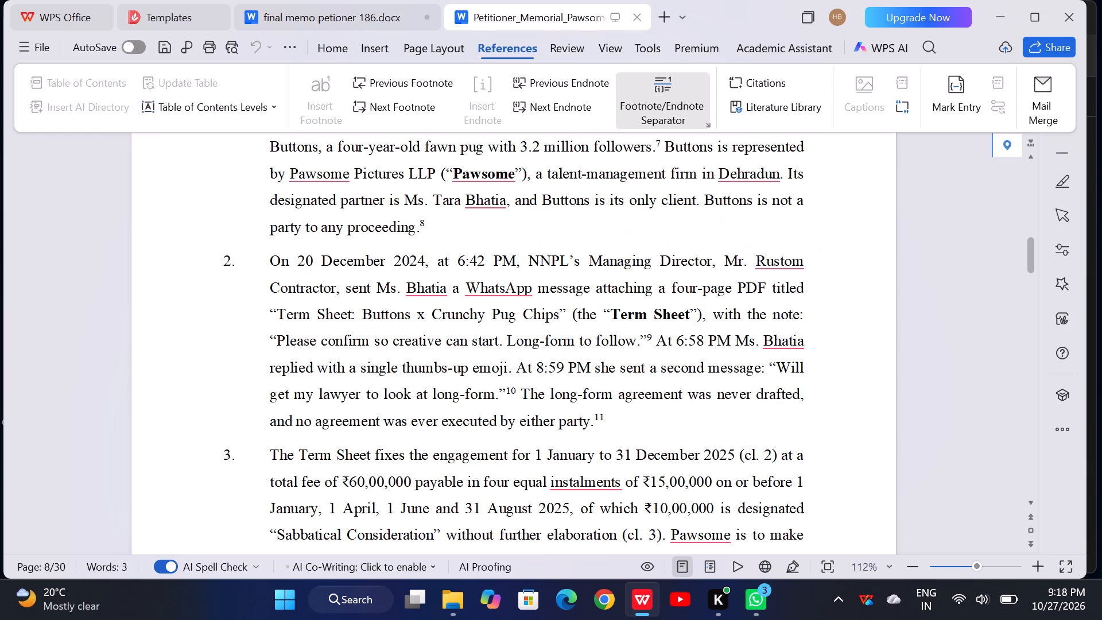
scroll(439, 302, down, 8)
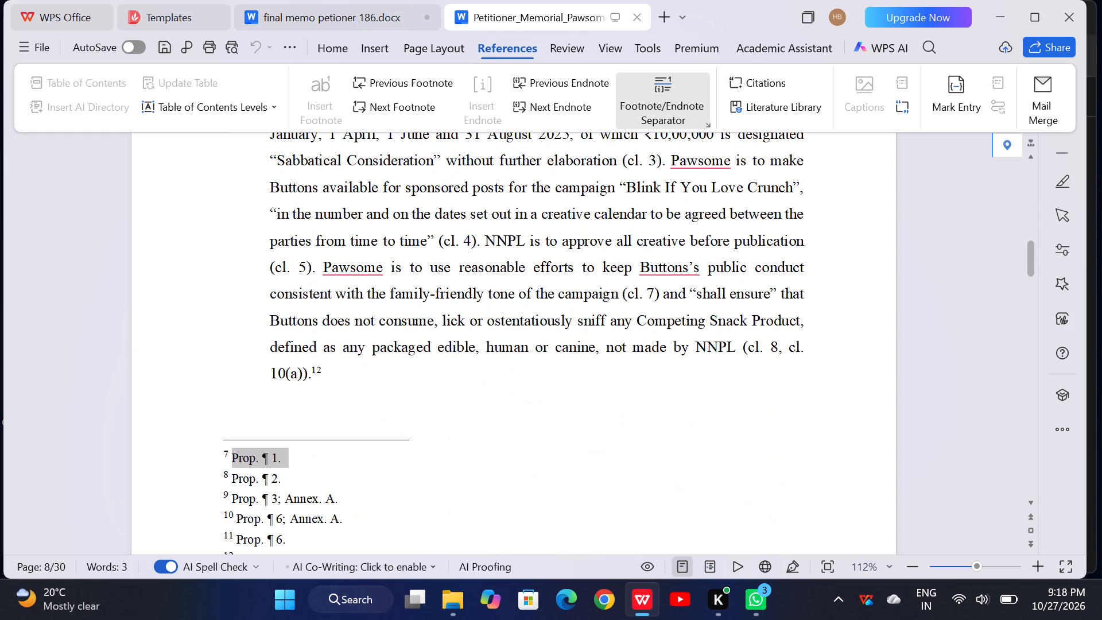
scroll(439, 302, down, 1)
drag(273, 498, 357, 496)
key(ctrl+c)
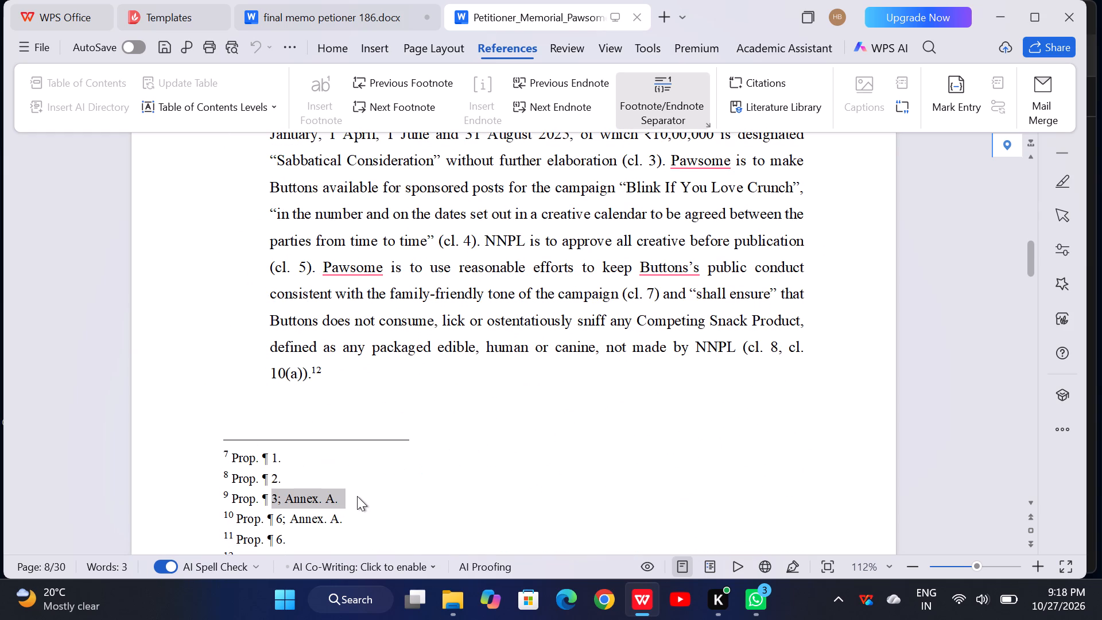
click(348, 0)
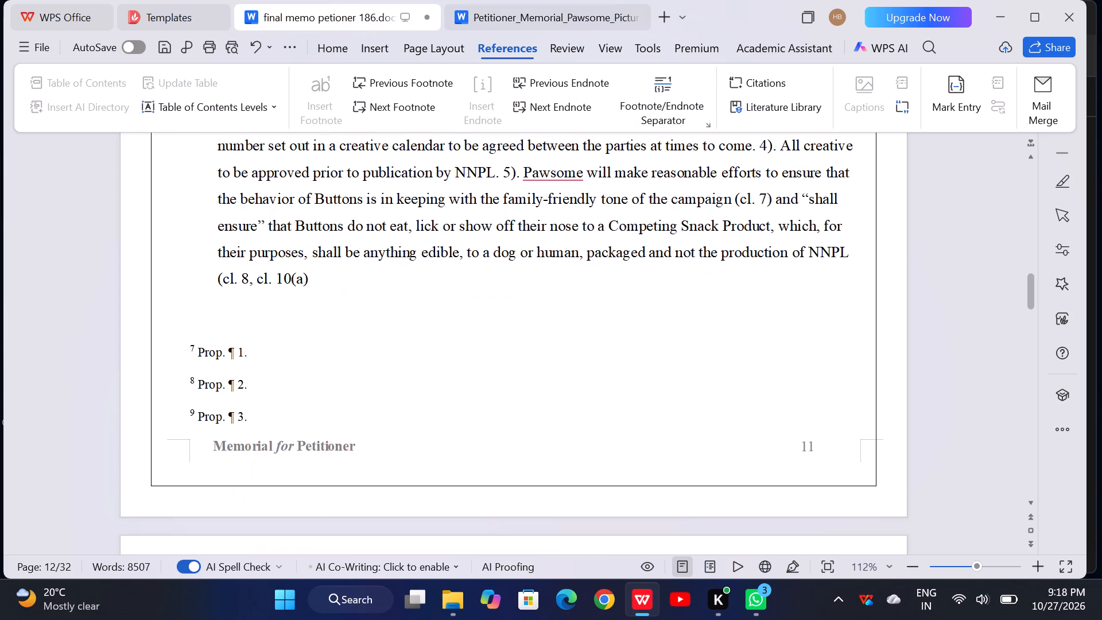
key(ctrl+v)
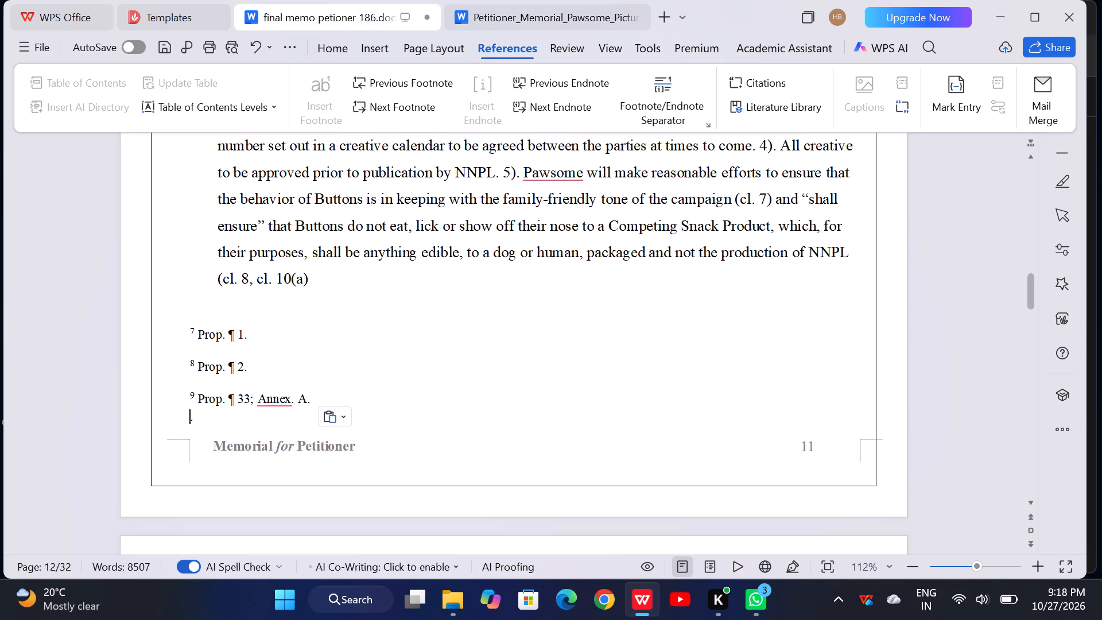
click(253, 400)
key(Left)
key(BackSpace)
click(302, 399)
Find the source memorial's footnote 10 marker and place the cursor after “lawyer to look at long-form.” in the final memo's paragraph 2.
scroll(391, 343, up, 1)
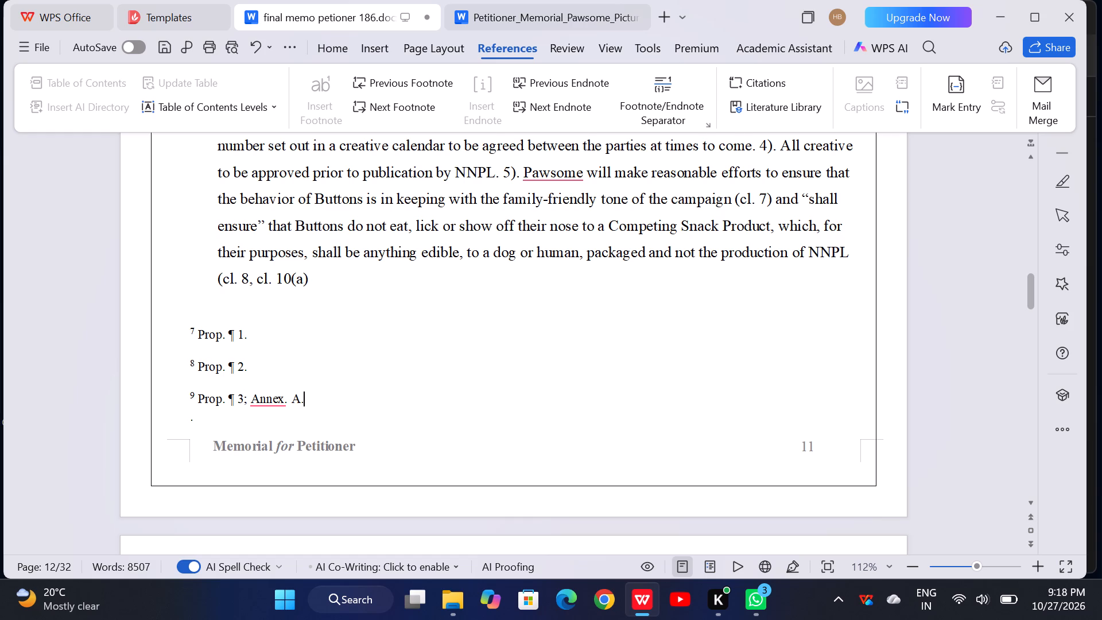
scroll(391, 343, up, 1)
click(512, 0)
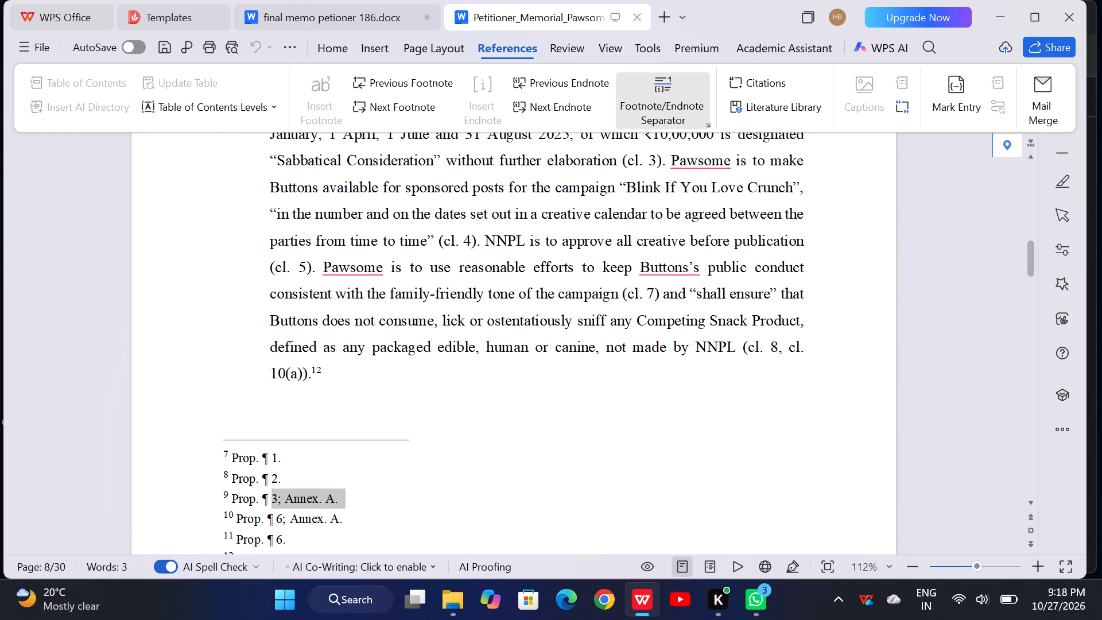
scroll(391, 410, up, 2)
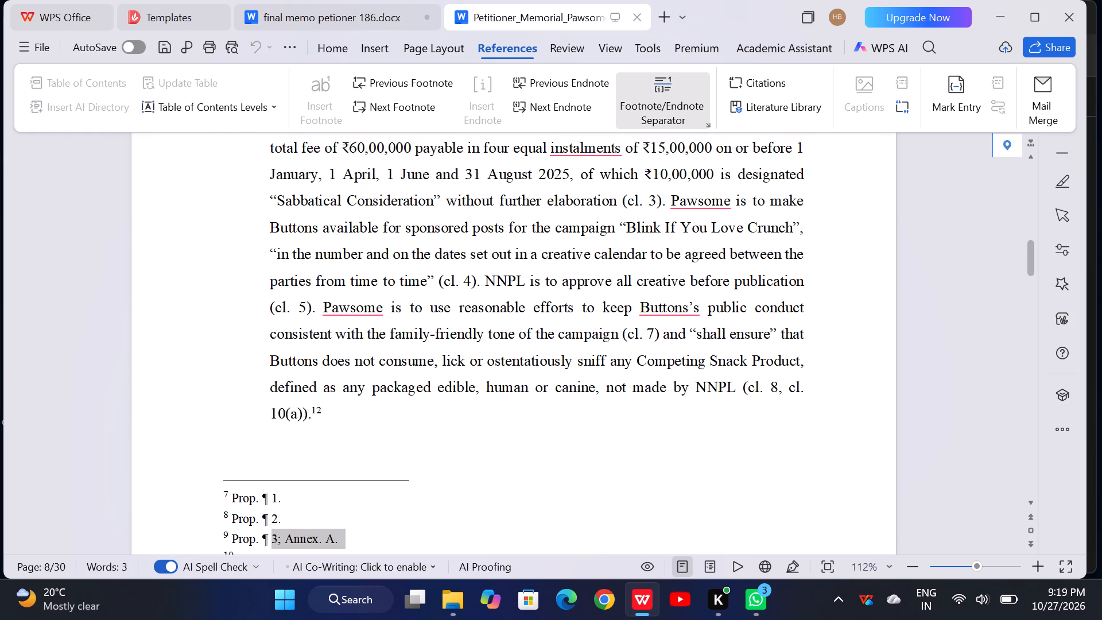
scroll(391, 410, up, 4)
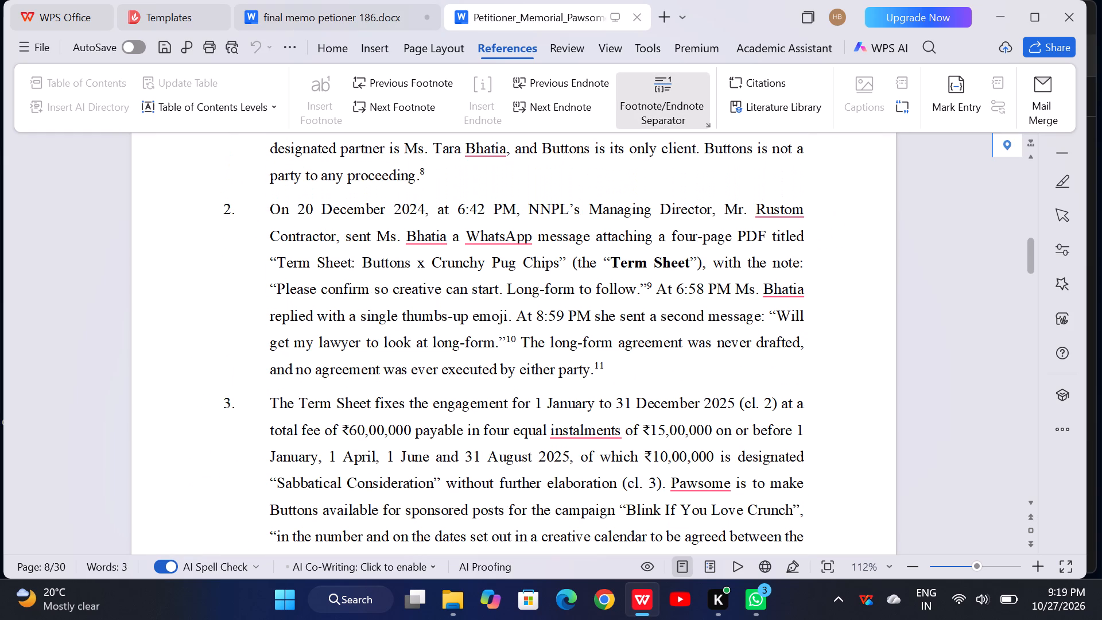
click(346, 14)
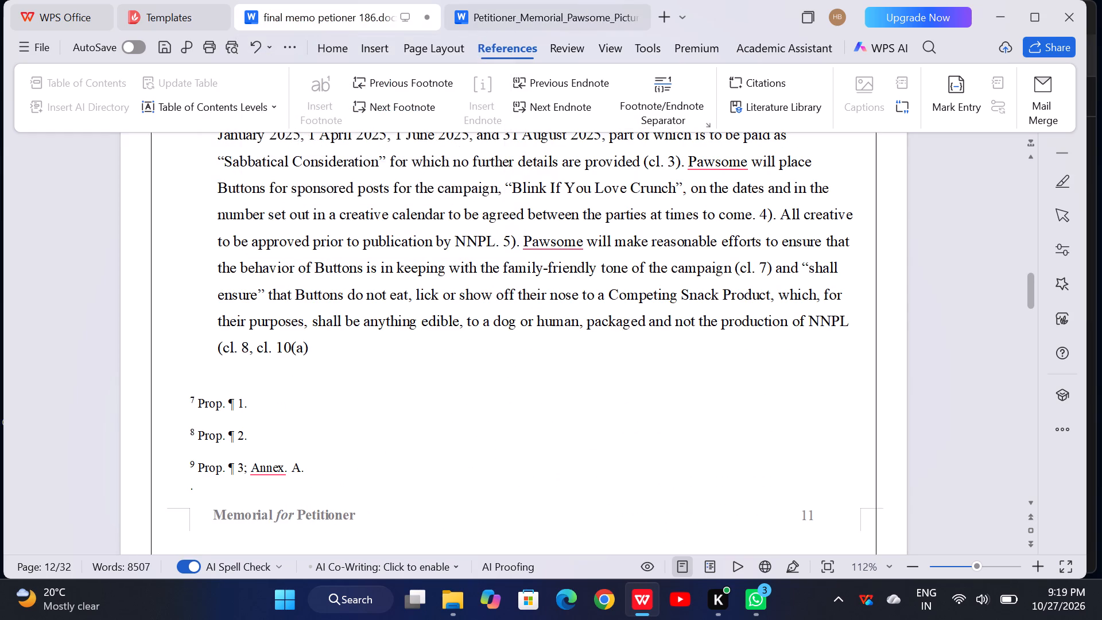
scroll(424, 359, up, 4)
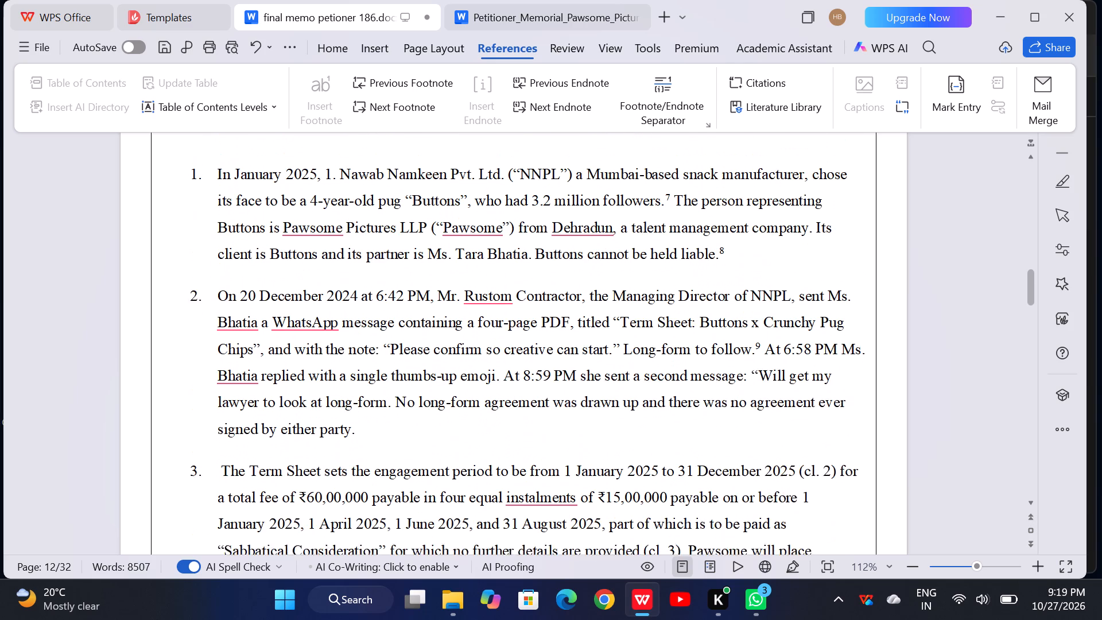
scroll(424, 359, up, 2)
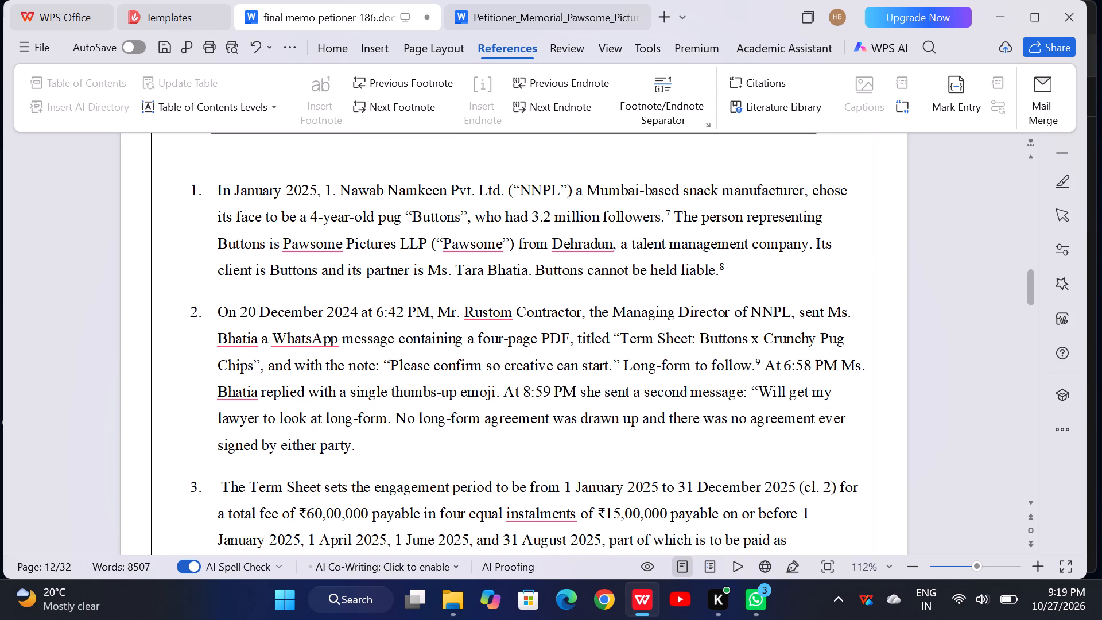
click(528, 0)
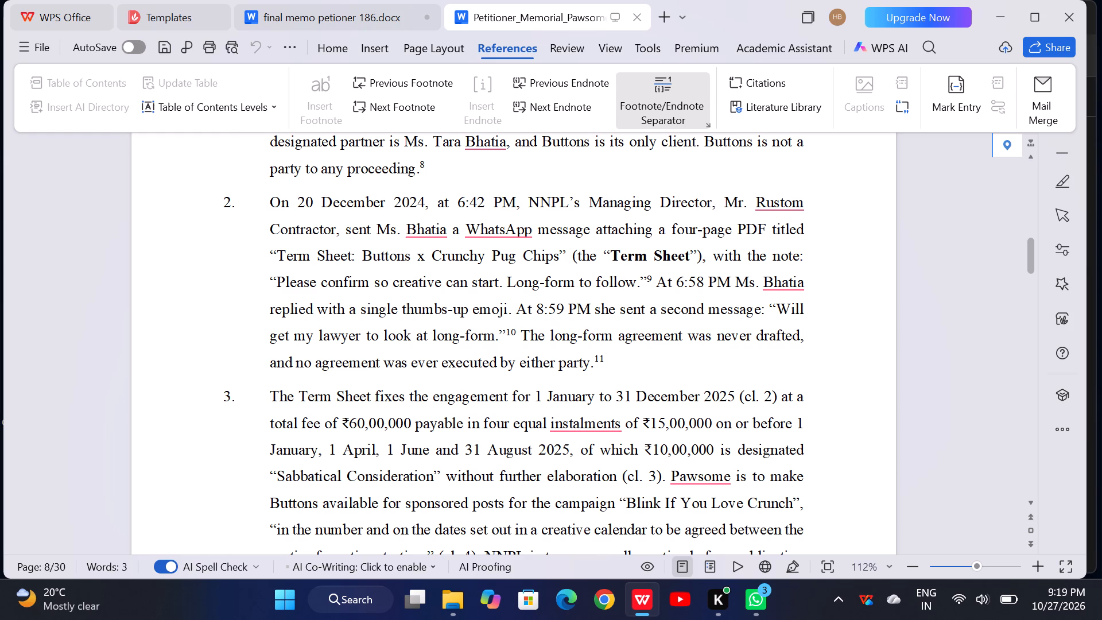
click(331, 0)
scroll(456, 350, down, 1)
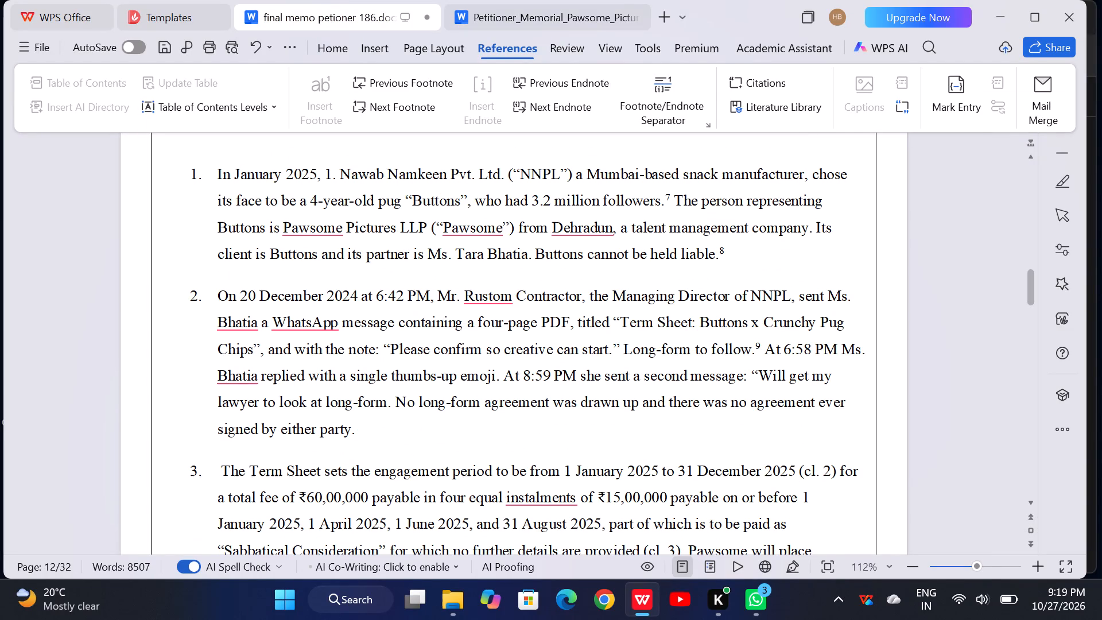
click(393, 396)
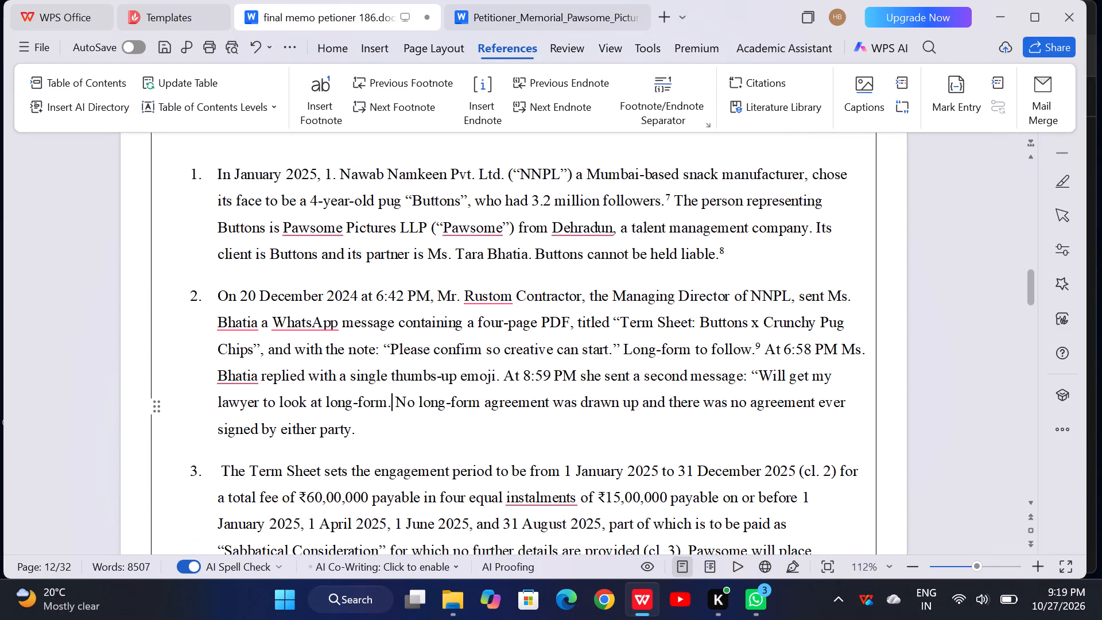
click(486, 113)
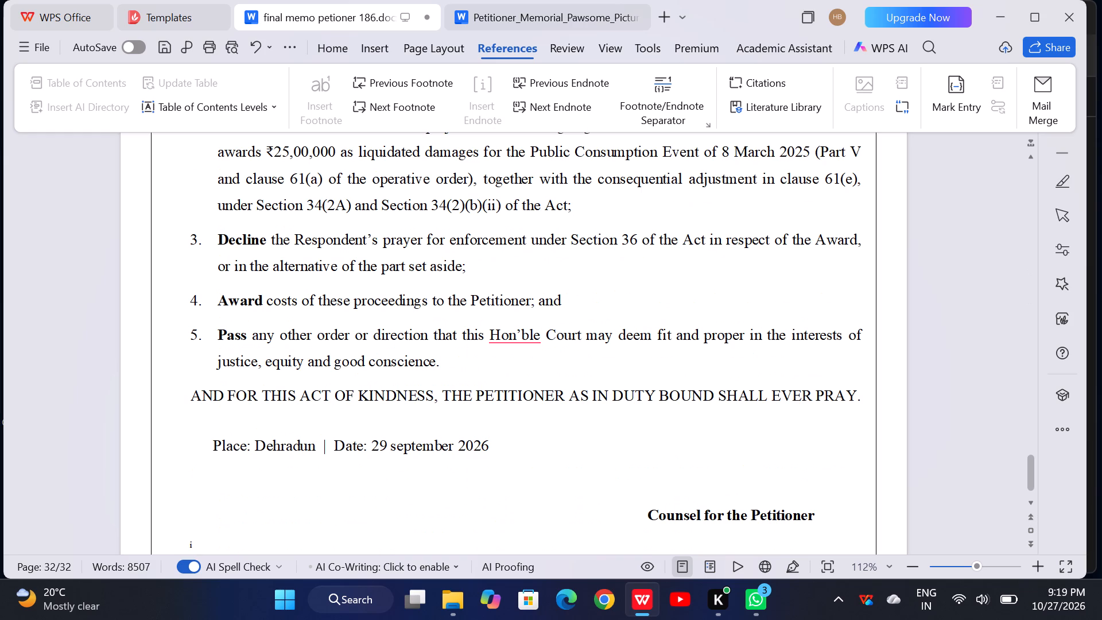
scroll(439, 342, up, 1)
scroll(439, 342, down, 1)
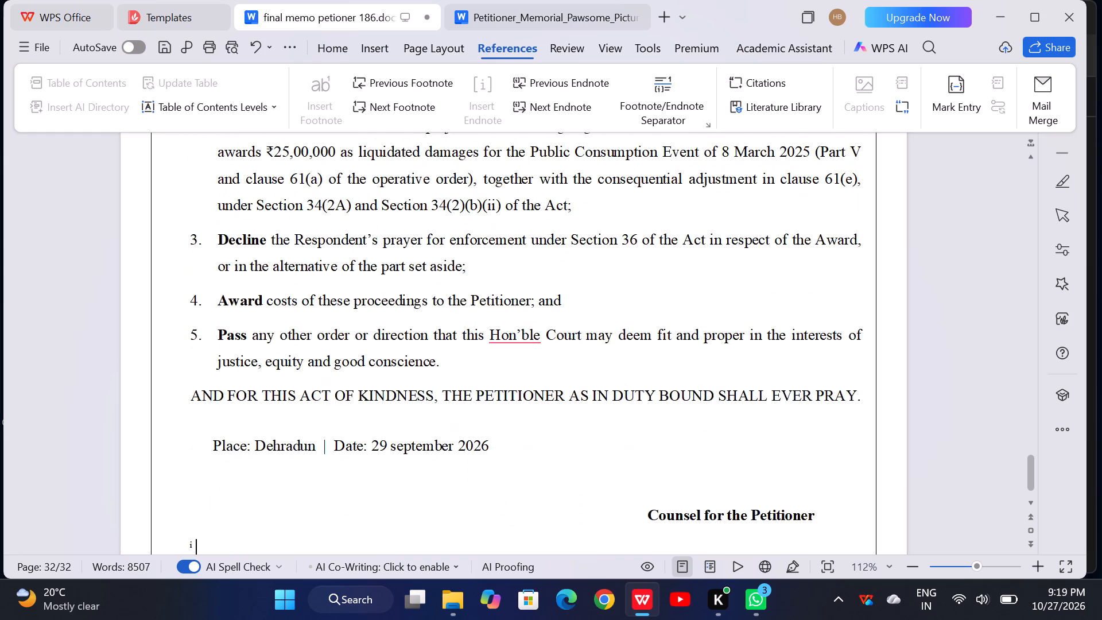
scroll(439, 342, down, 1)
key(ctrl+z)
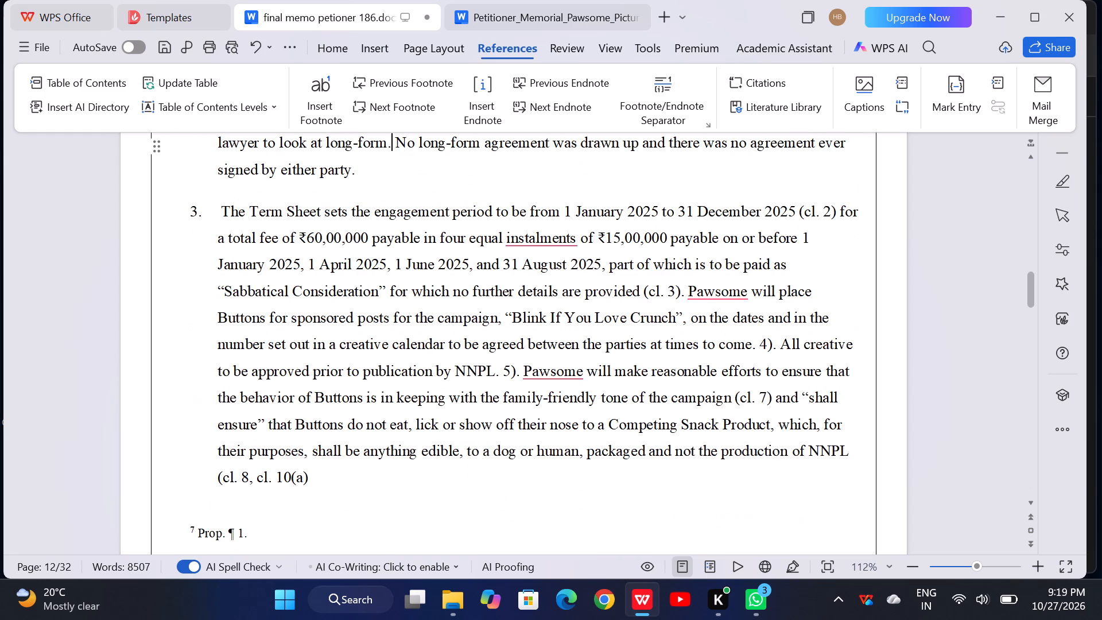
Insert a footnote after “lawyer to look at long-form.” in the final memo's paragraph 2.
scroll(439, 342, up, 1)
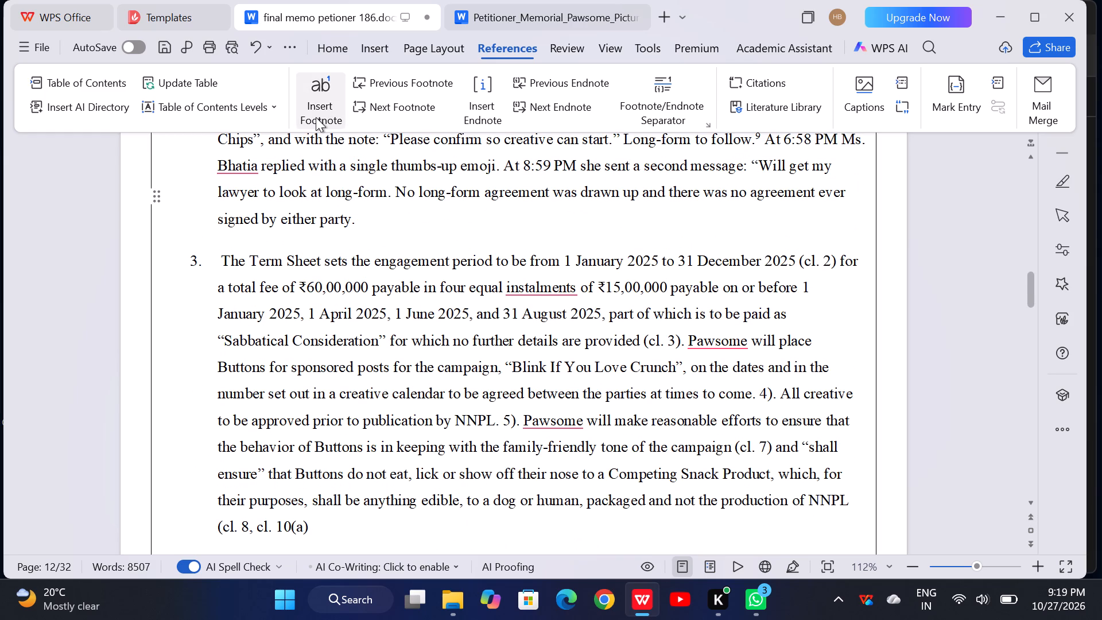
click(316, 117)
scroll(331, 319, down, 1)
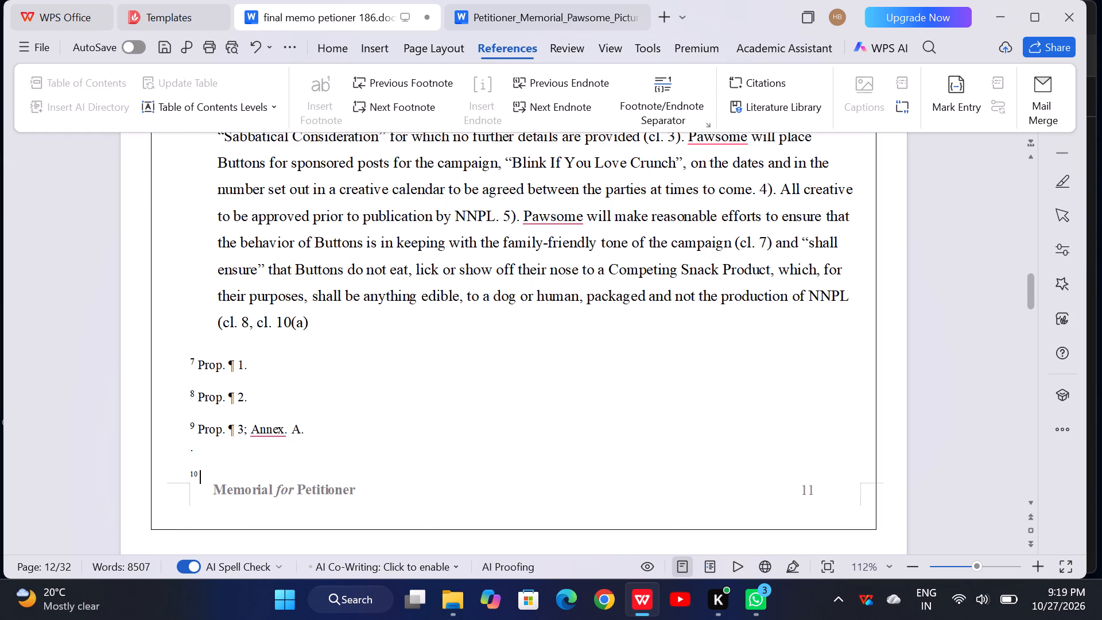
Delete the stray full stop and its line below footnote 9, and remove the extra spacing between footnotes 7 to 10.
scroll(331, 319, down, 1)
click(213, 435)
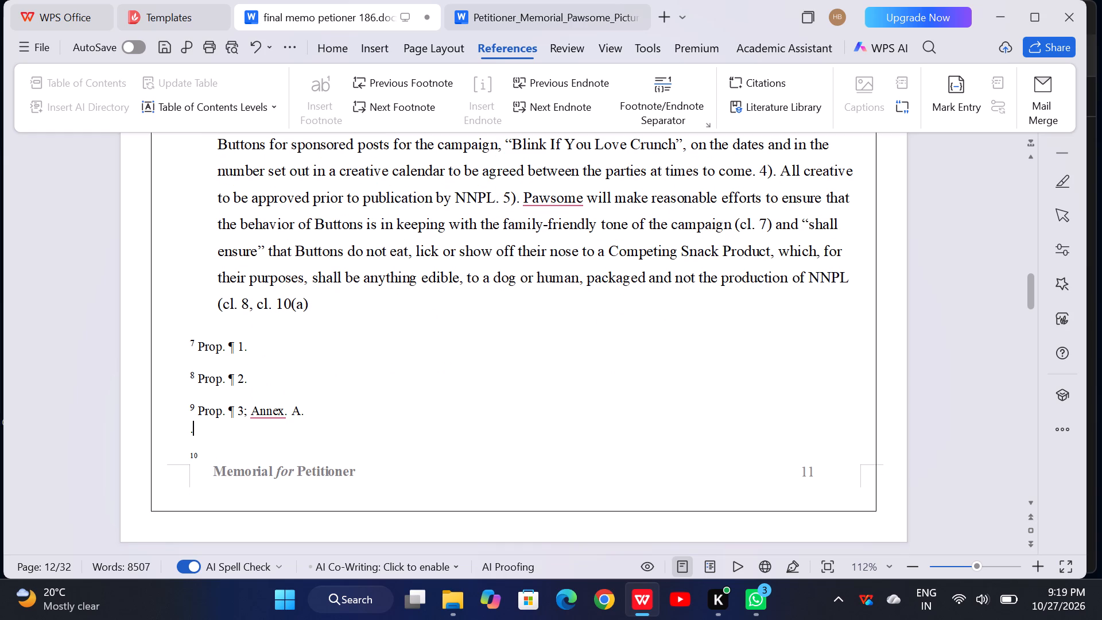
key(BackSpace)
key(BackSpace)
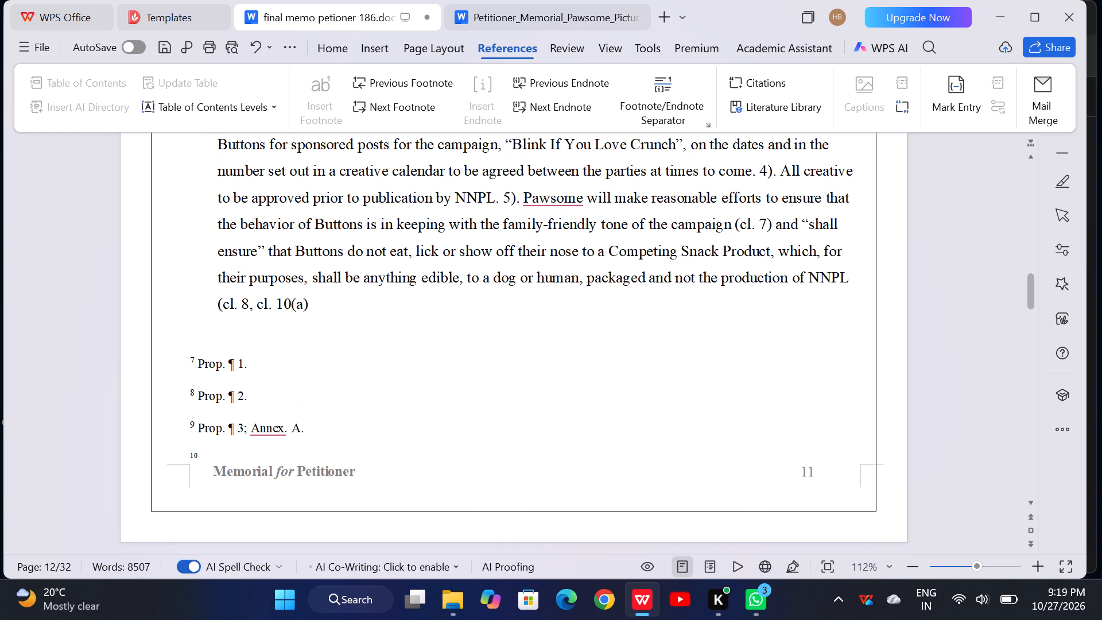
click(187, 445)
key(BackSpace)
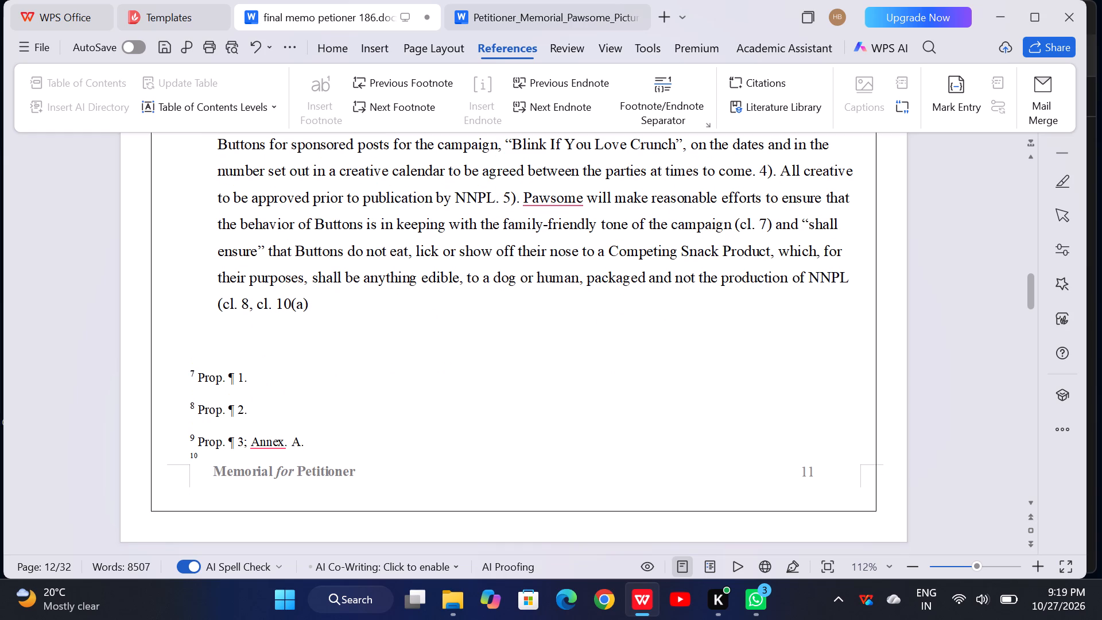
click(188, 423)
key(BackSpace)
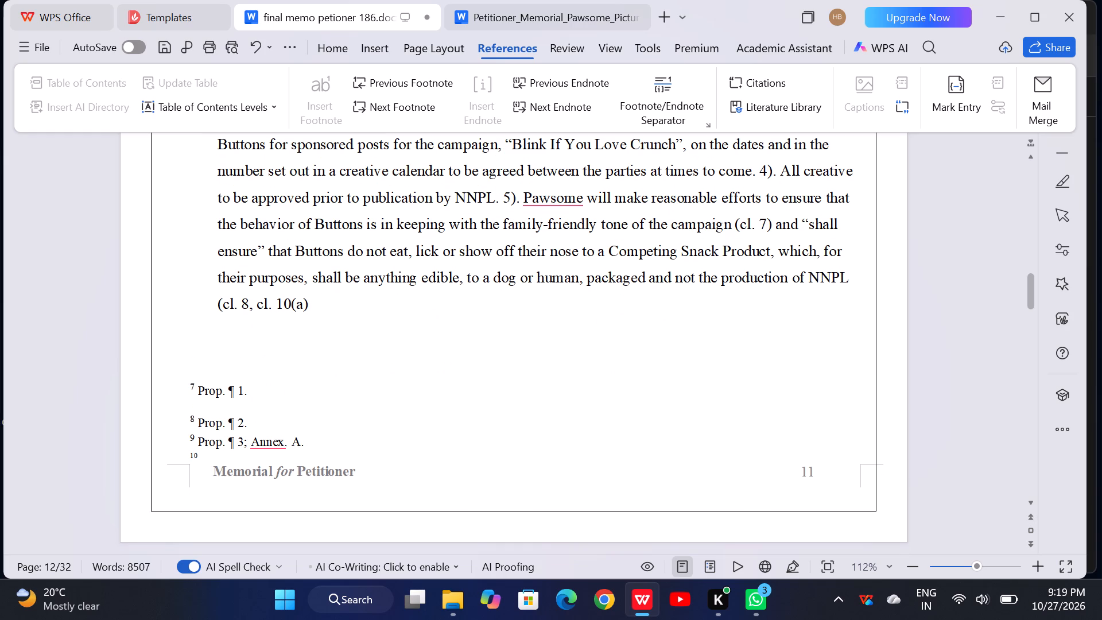
click(191, 409)
key(BackSpace)
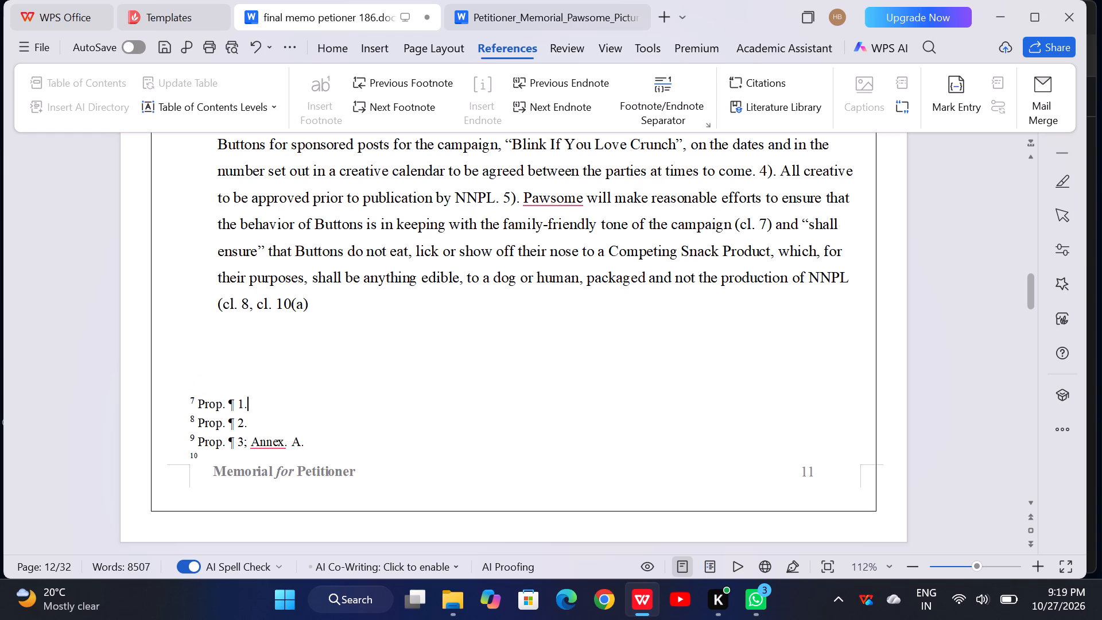
Fill the final memo's empty footnote 10 with “Prop. ¶ 6; Annex. A.” copied from the source memorial's footnote 10.
click(210, 452)
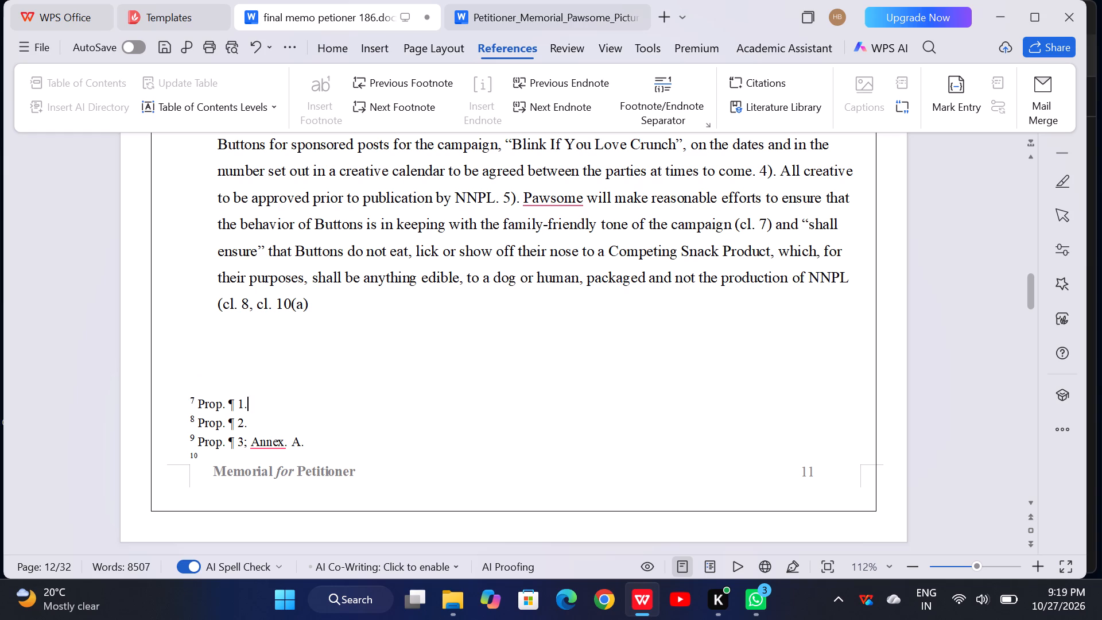
click(208, 454)
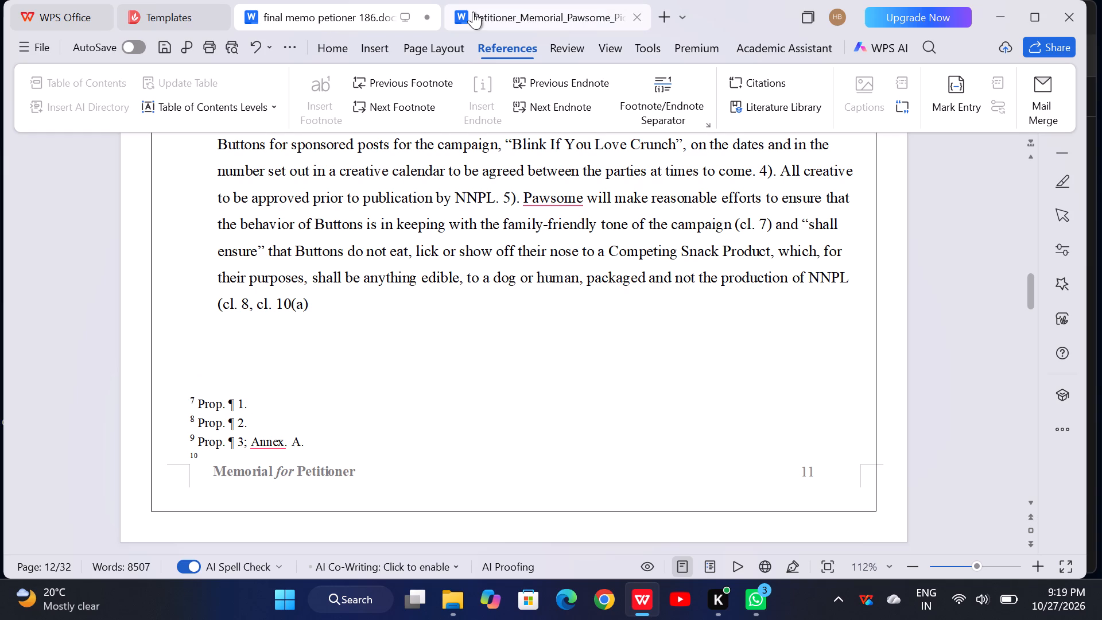
click(473, 11)
scroll(350, 360, down, 4)
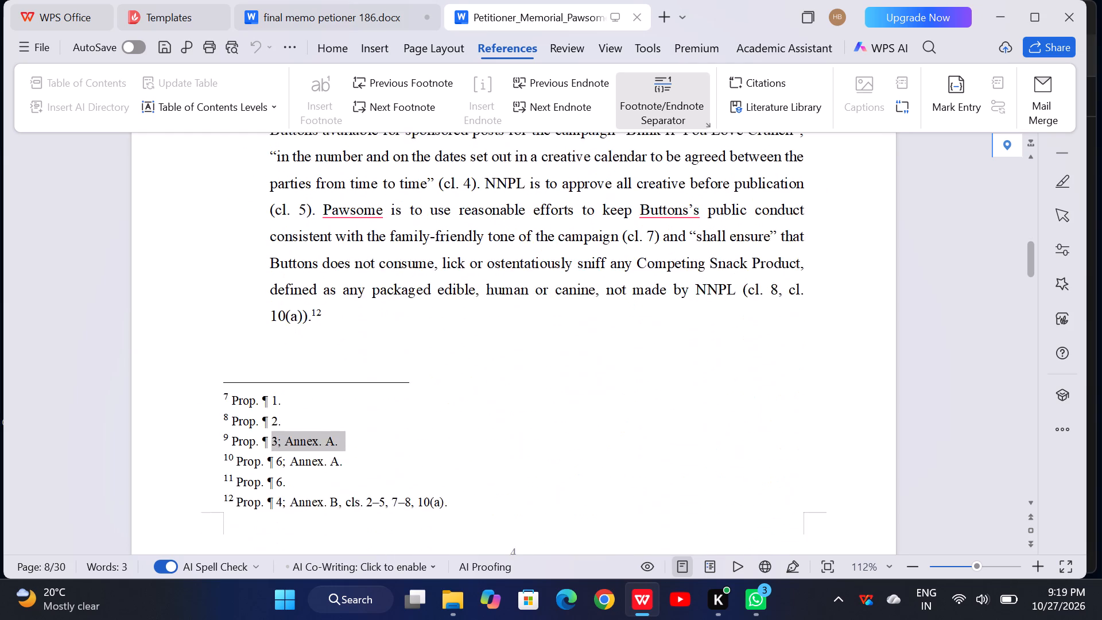
scroll(350, 360, down, 2)
drag(343, 401, 326, 402)
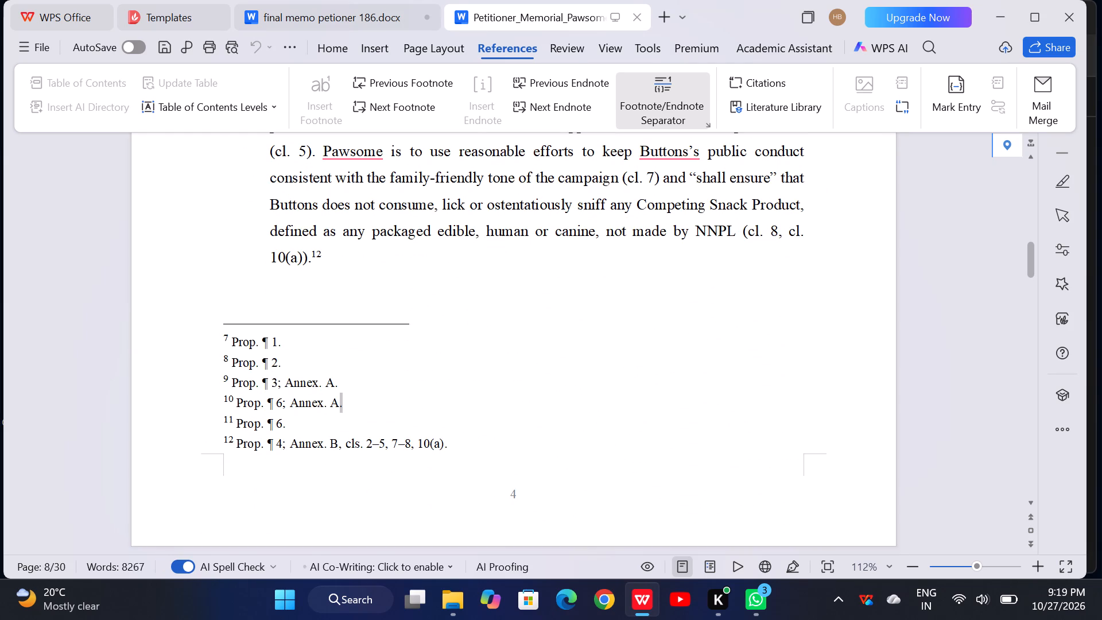
drag(326, 402, 235, 403)
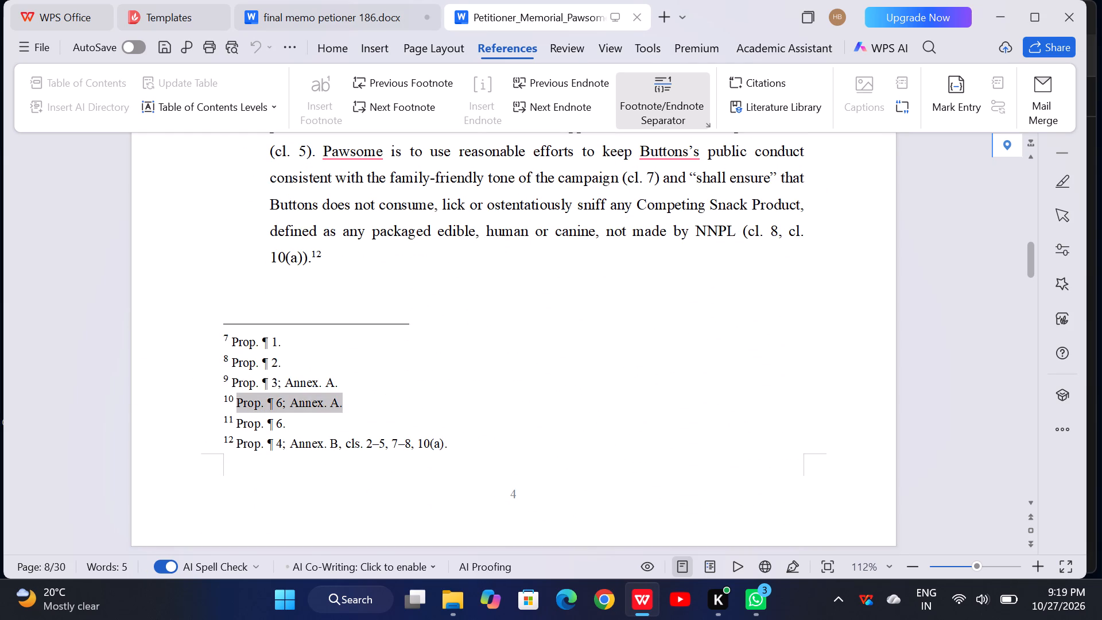
key(ctrl+v)
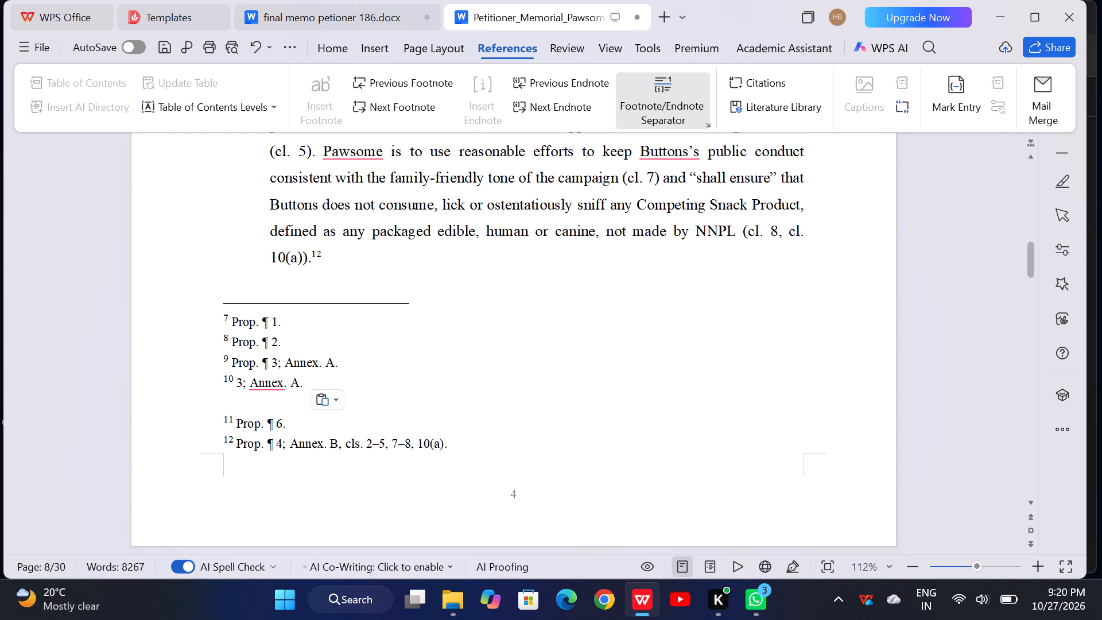
key(ctrl+z)
key(ctrl+c)
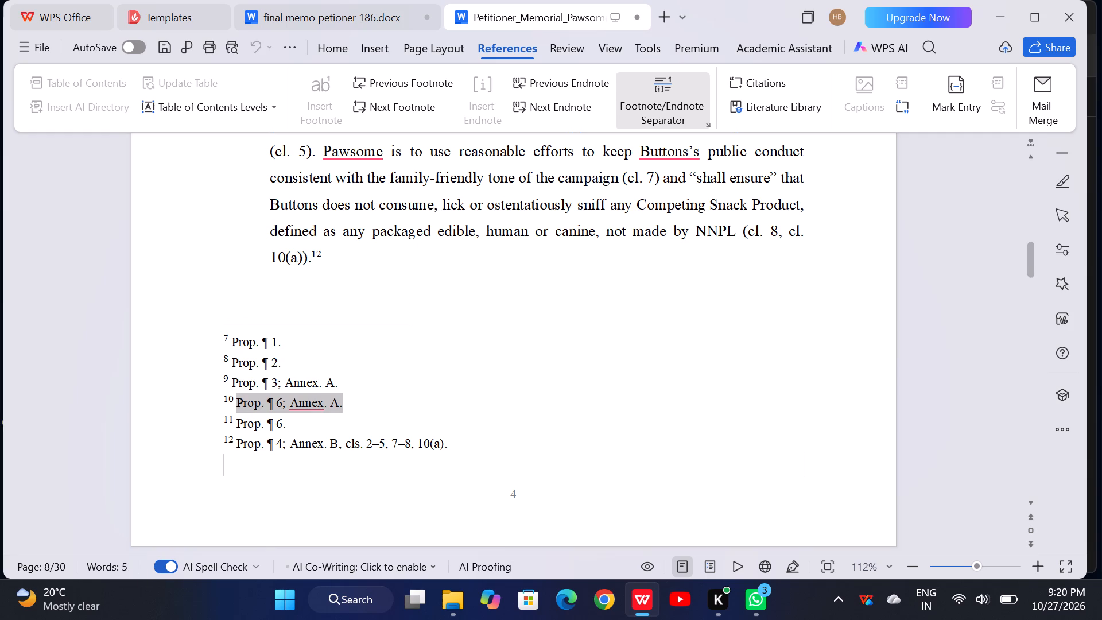
click(270, 0)
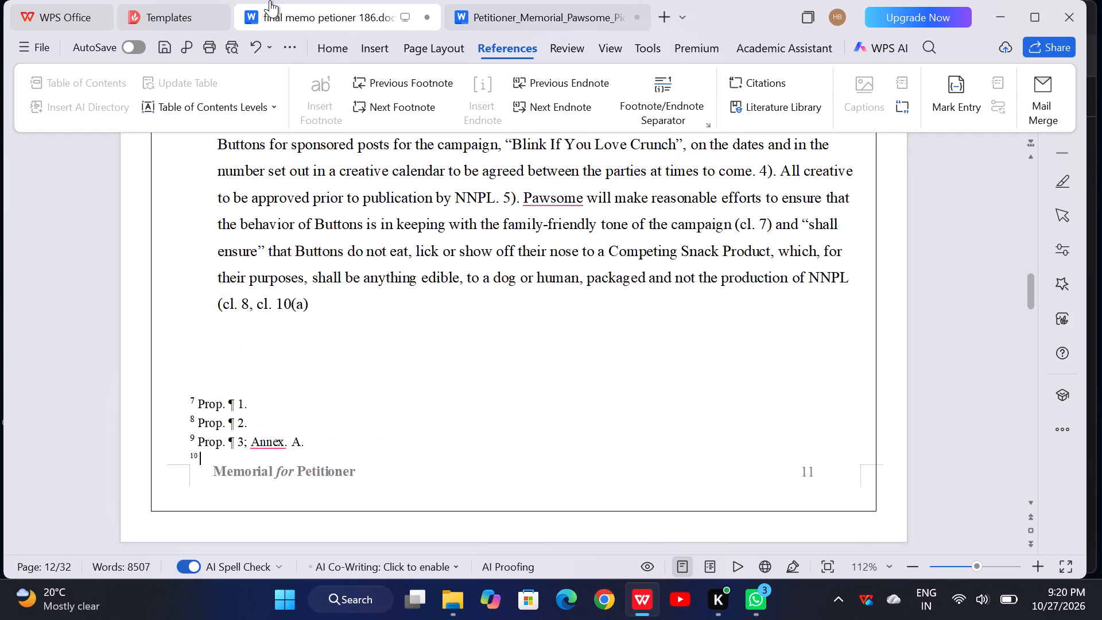
key(ctrl+v)
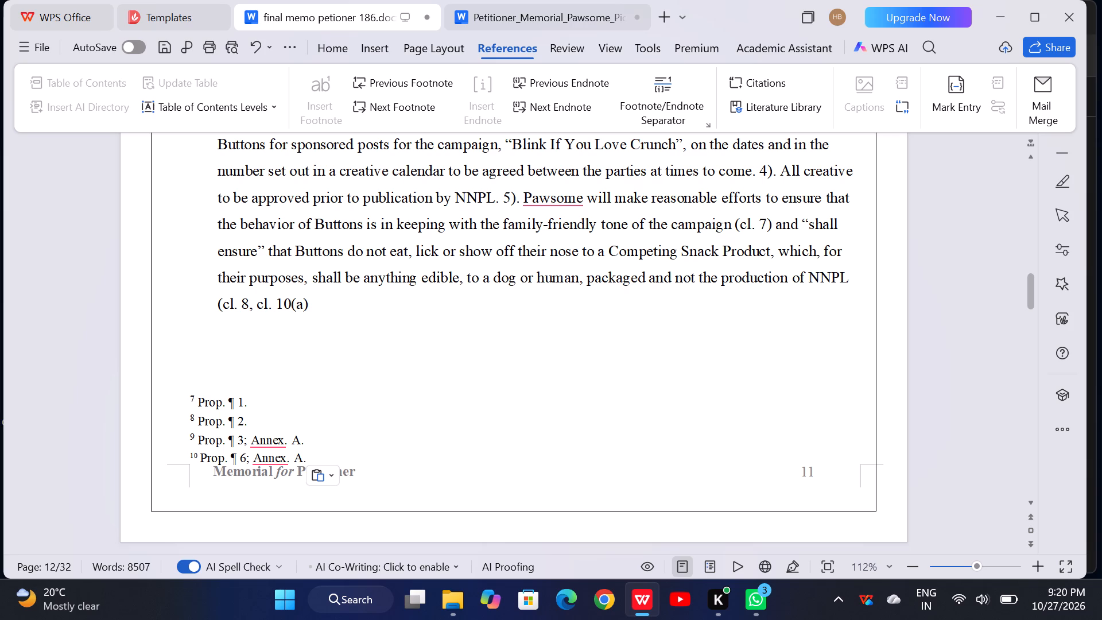
Locate the source memorial's footnote 11 marker and insert the matching footnote after “signed by either party.” in the final memo's paragraph 2.
scroll(439, 183, up, 2)
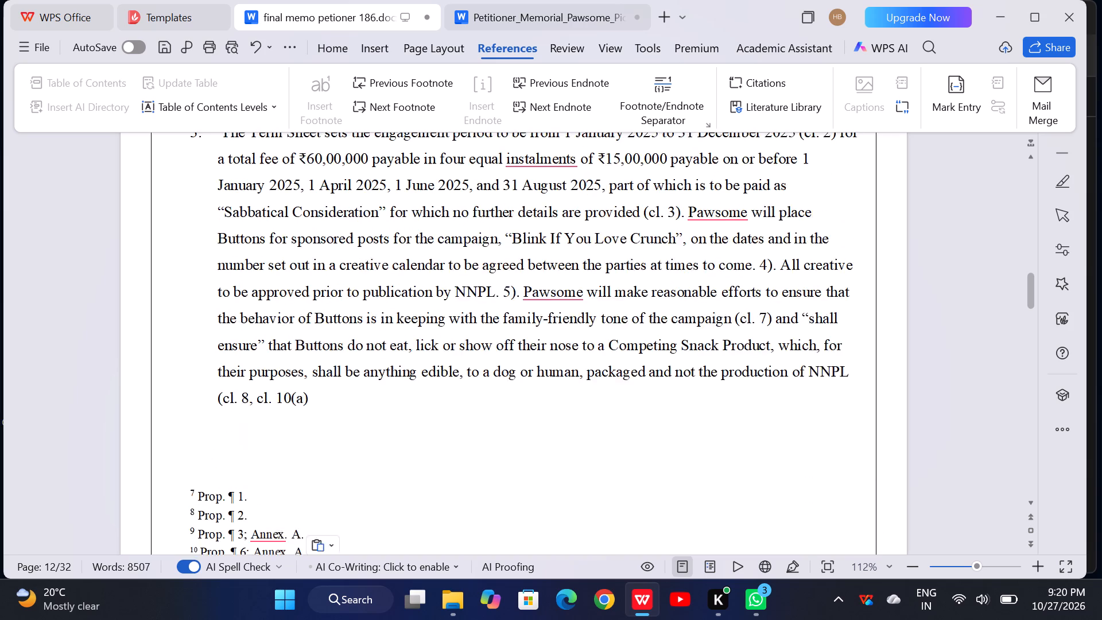
scroll(439, 183, up, 5)
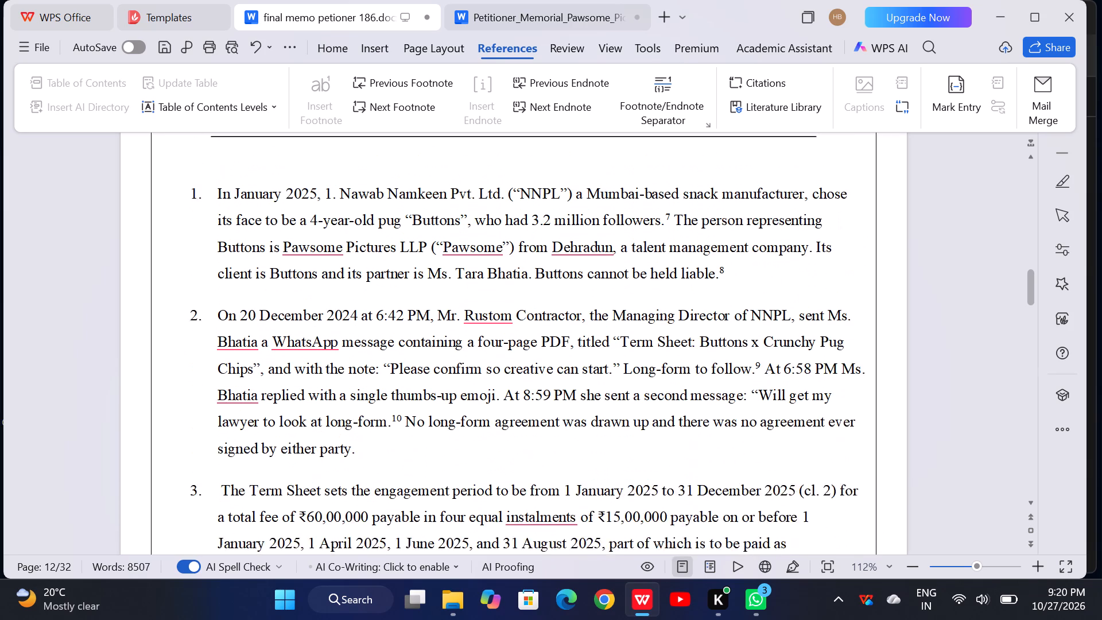
scroll(439, 183, up, 2)
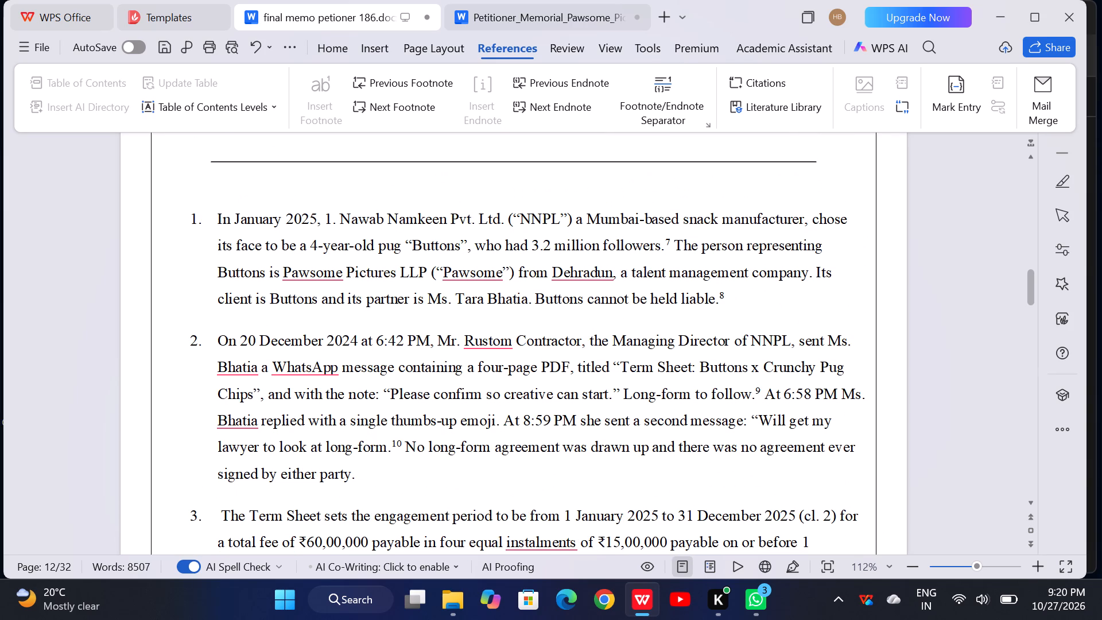
scroll(439, 183, up, 1)
scroll(439, 183, down, 1)
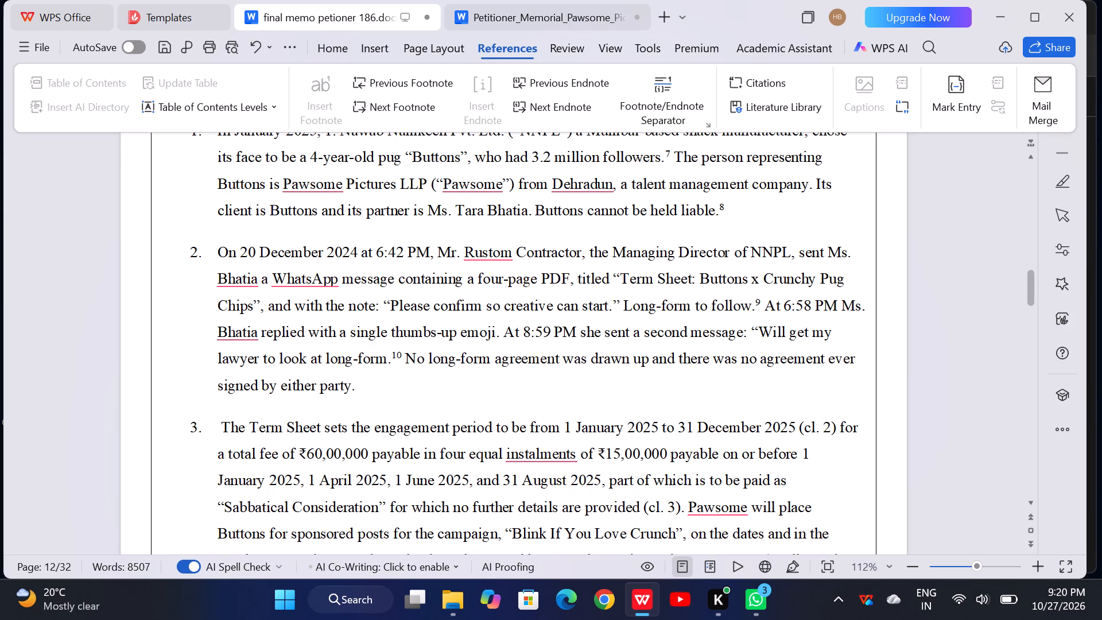
scroll(439, 183, down, 1)
click(463, 23)
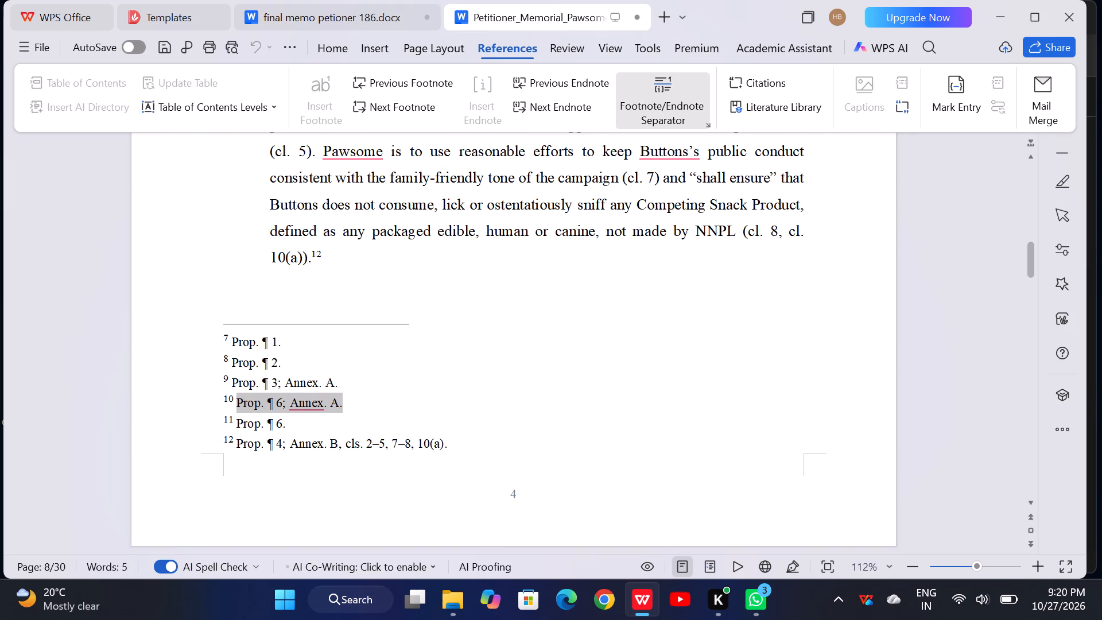
scroll(407, 235, up, 3)
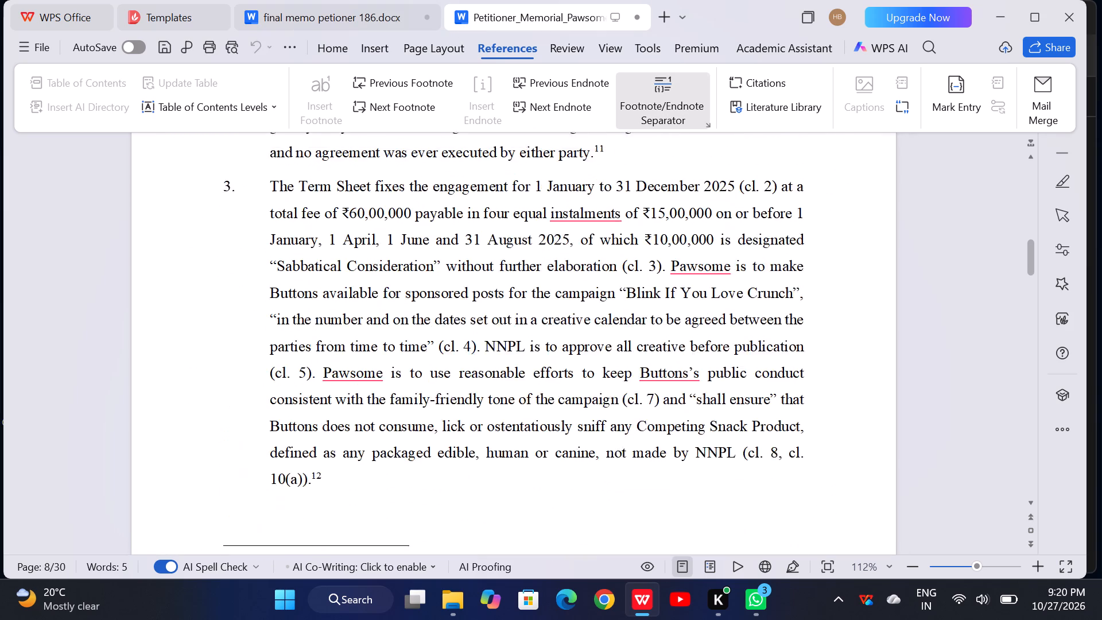
scroll(407, 235, up, 4)
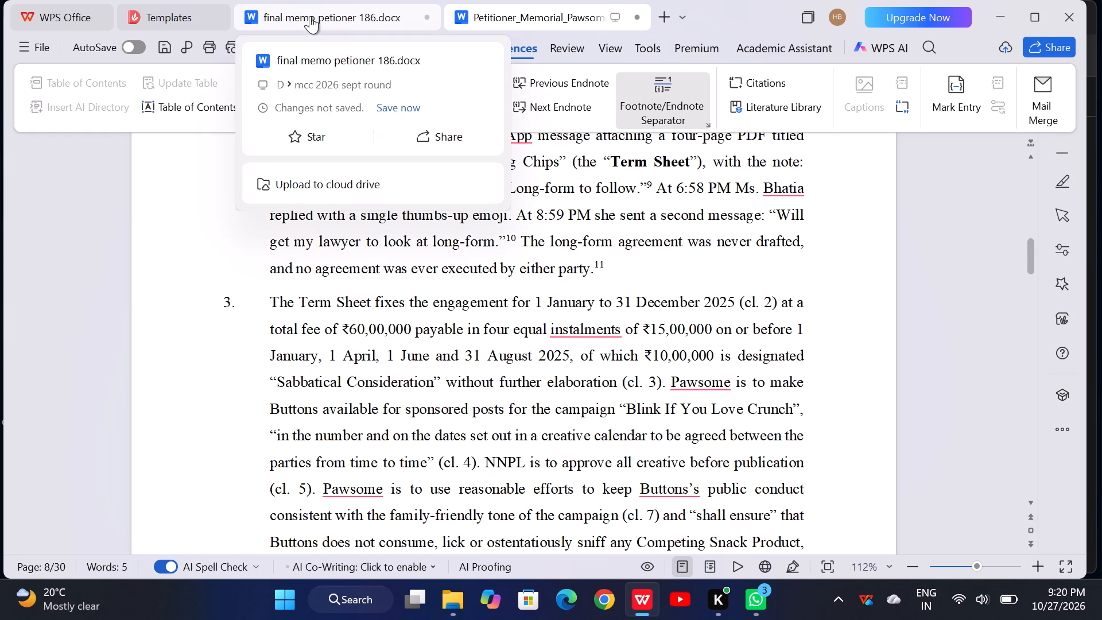
scroll(459, 319, down, 5)
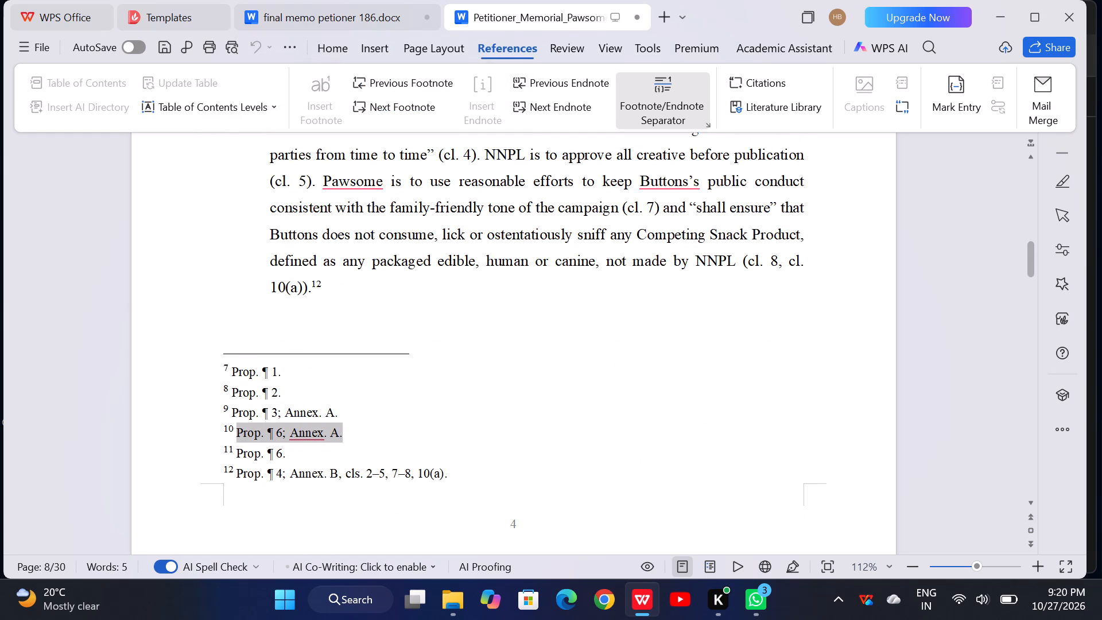
click(327, 3)
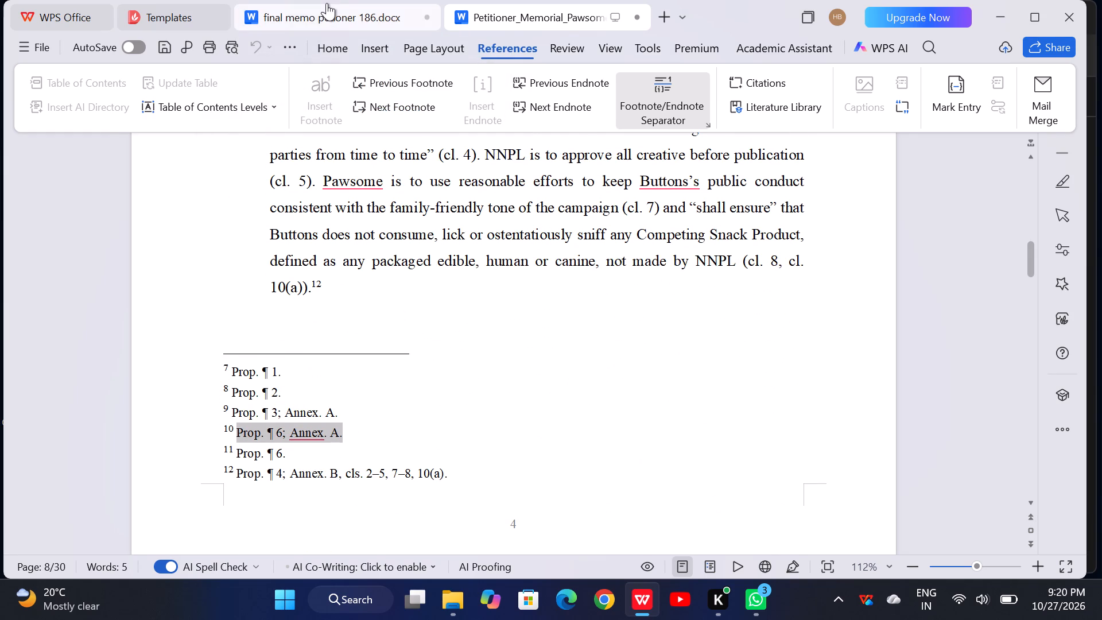
click(358, 321)
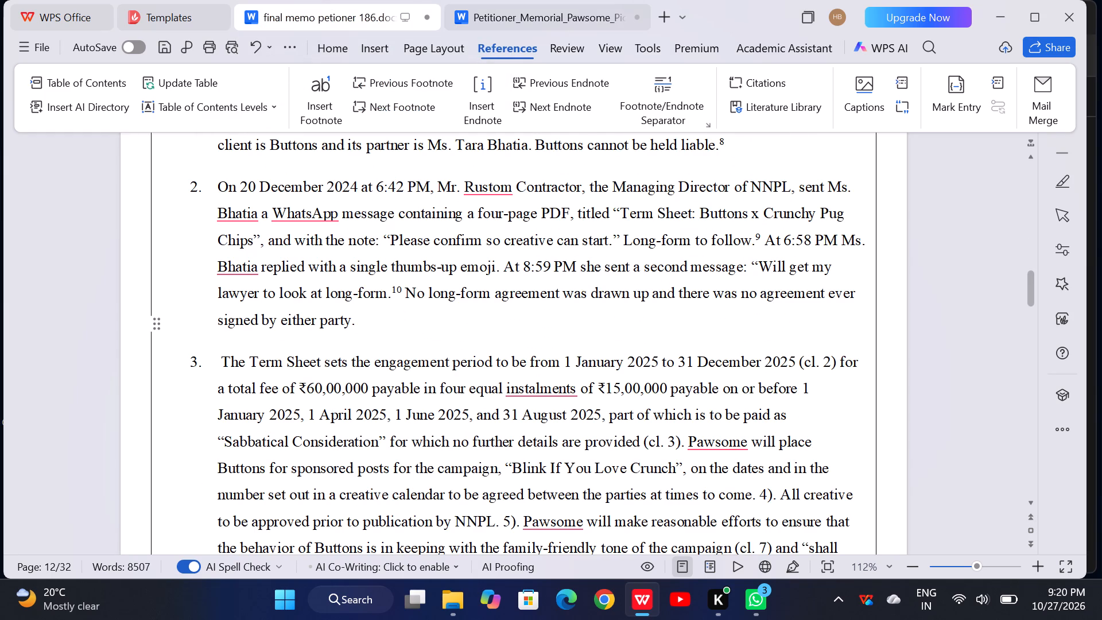
scroll(358, 321, up, 2)
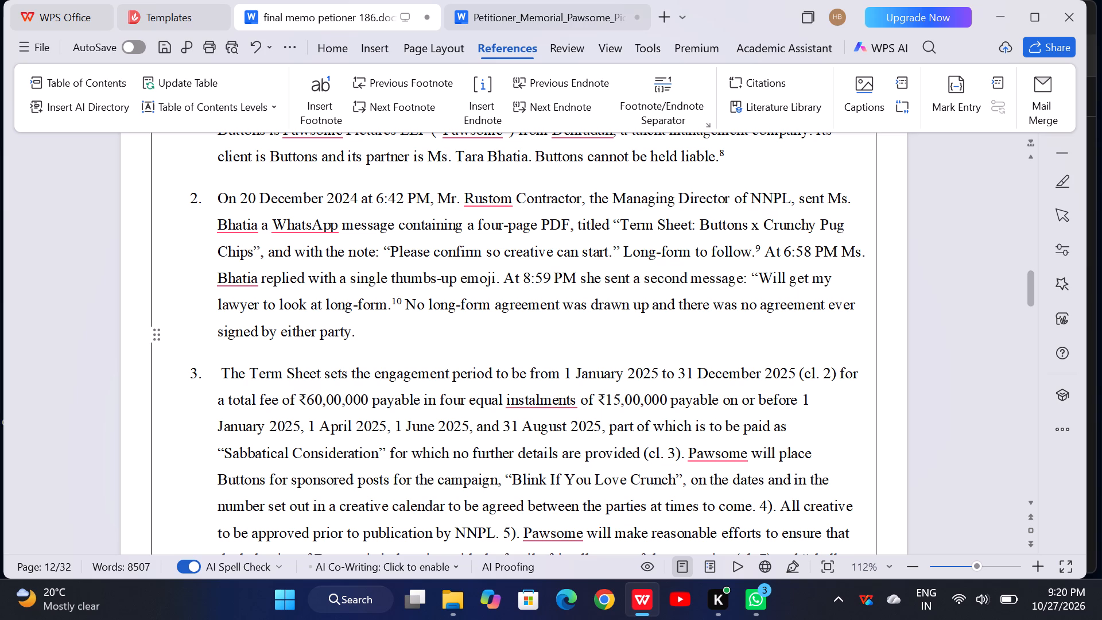
click(307, 113)
Fill the final memo's footnote 11 by pasting the copied footnote 10 text and trimming it to “Prop. ¶ 6.”.
scroll(327, 299, down, 1)
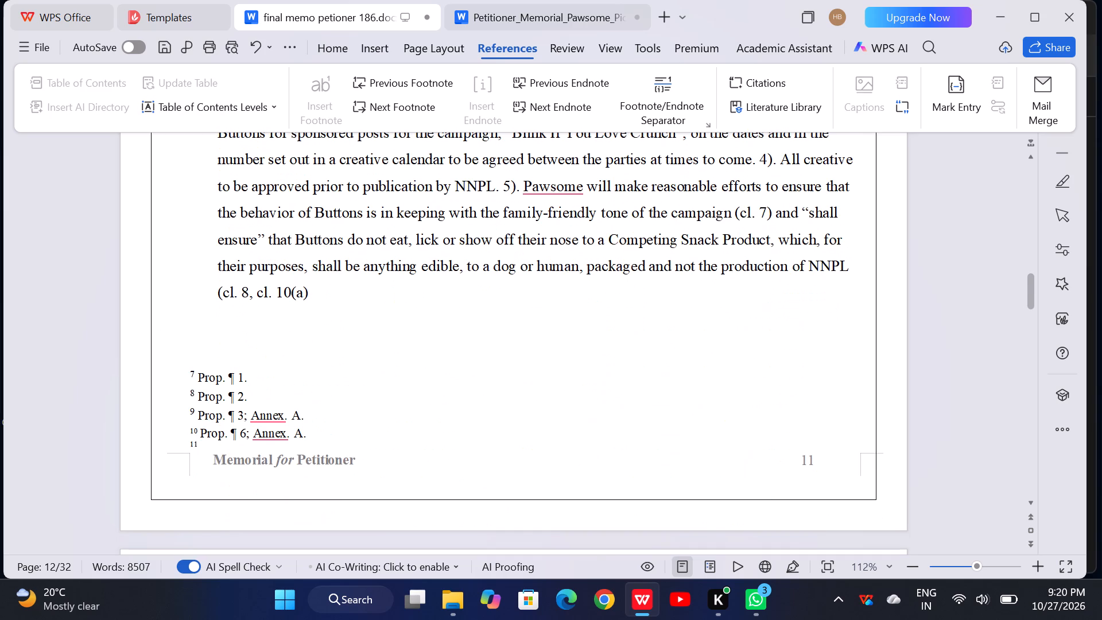
key(ctrl+v)
key(BackSpace)
key(BackSpace)
key(BackSpace)
key(BackSpace)
key(BackSpace)
key(BackSpace)
key(BackSpace)
key(BackSpace)
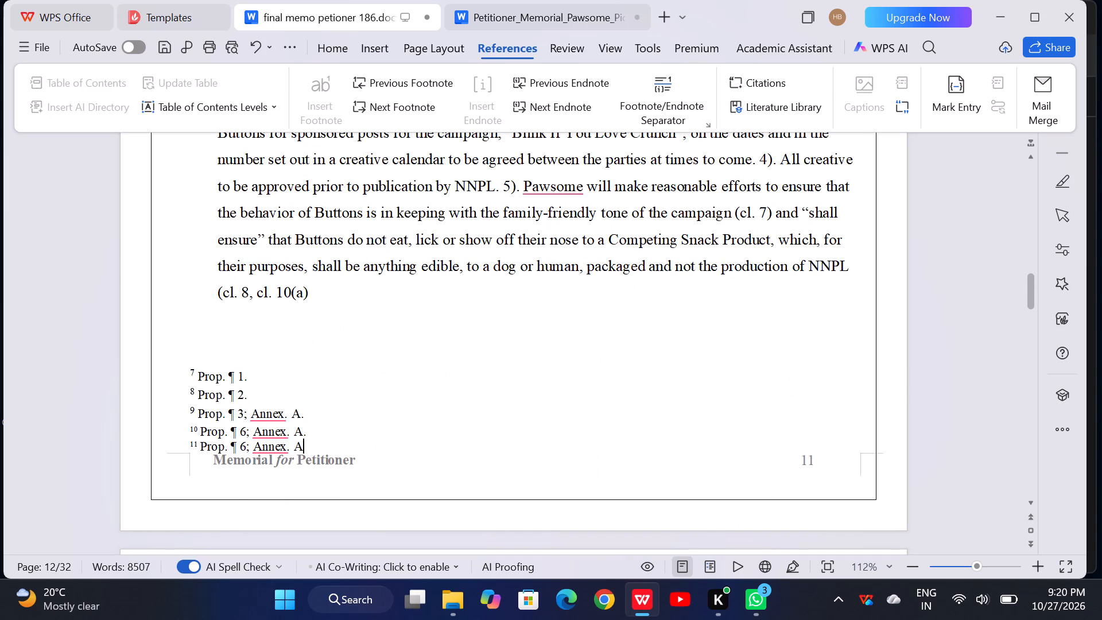
key(BackSpace)
key(BackSpace)
key(BackSpace)
key(period)
Review the source memorial's paragraph 3 and its footnotes to find where footnote 12 belongs and what it cites.
click(542, 1)
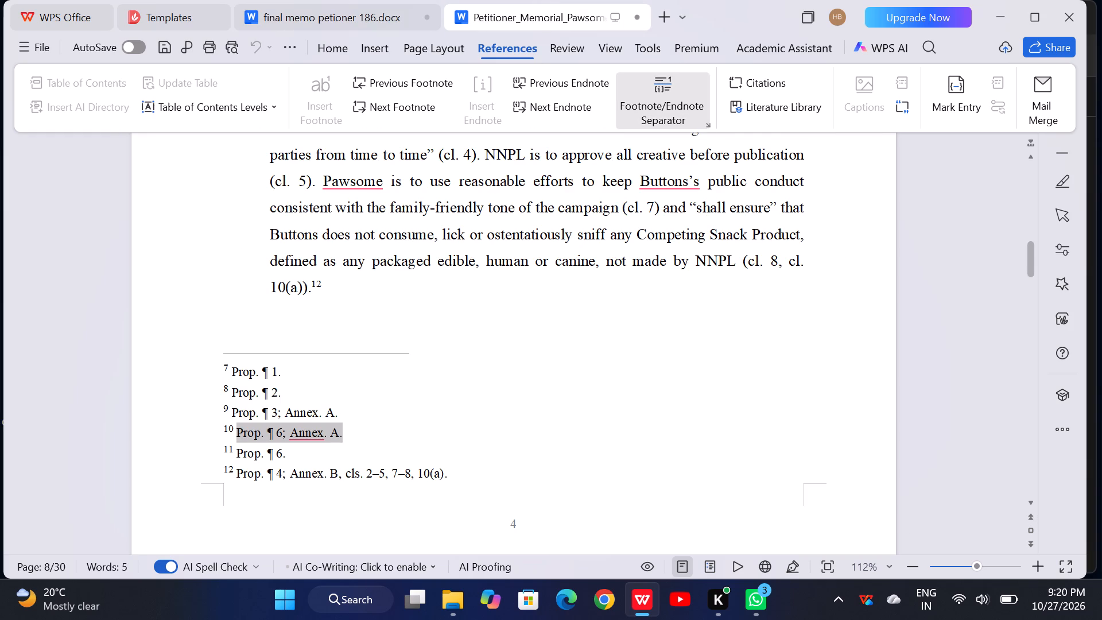
scroll(379, 344, up, 2)
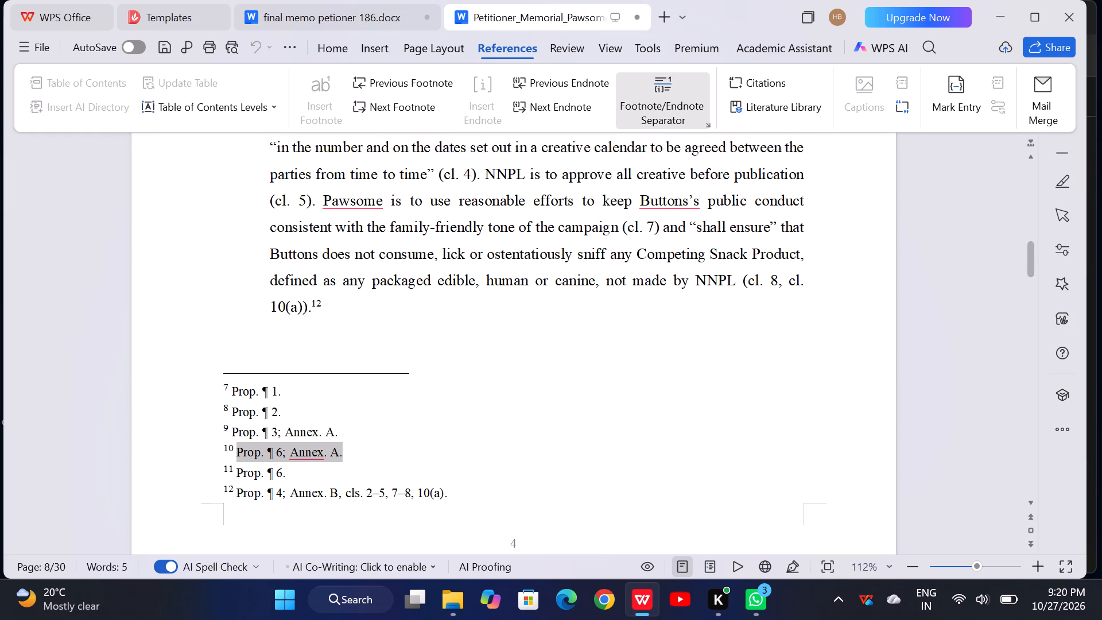
scroll(379, 344, up, 1)
scroll(379, 344, down, 5)
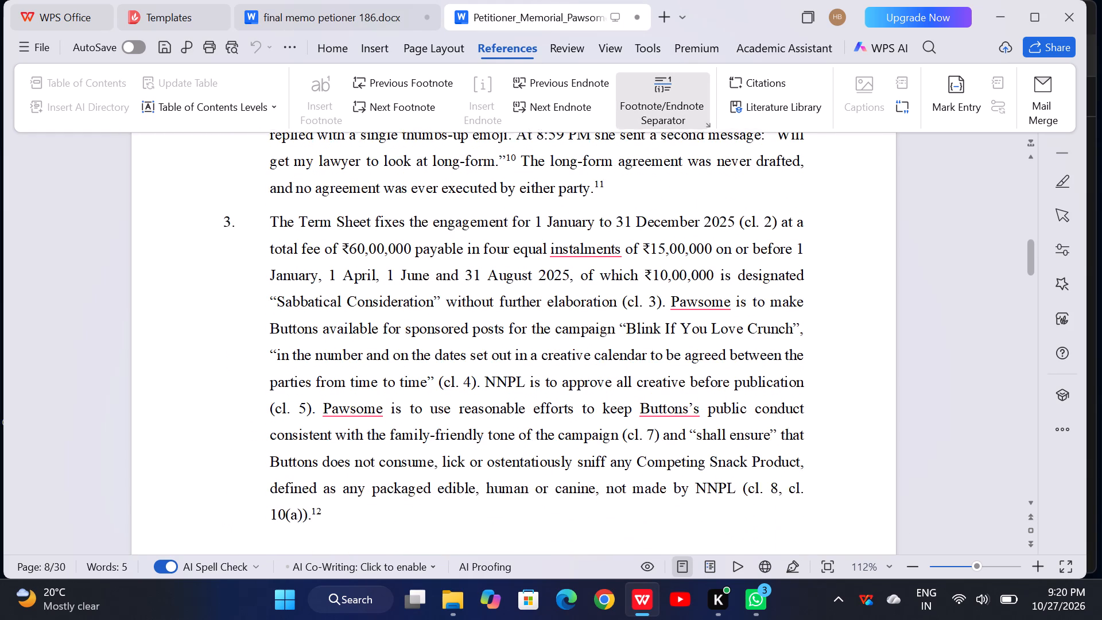
scroll(379, 344, down, 2)
scroll(379, 344, up, 1)
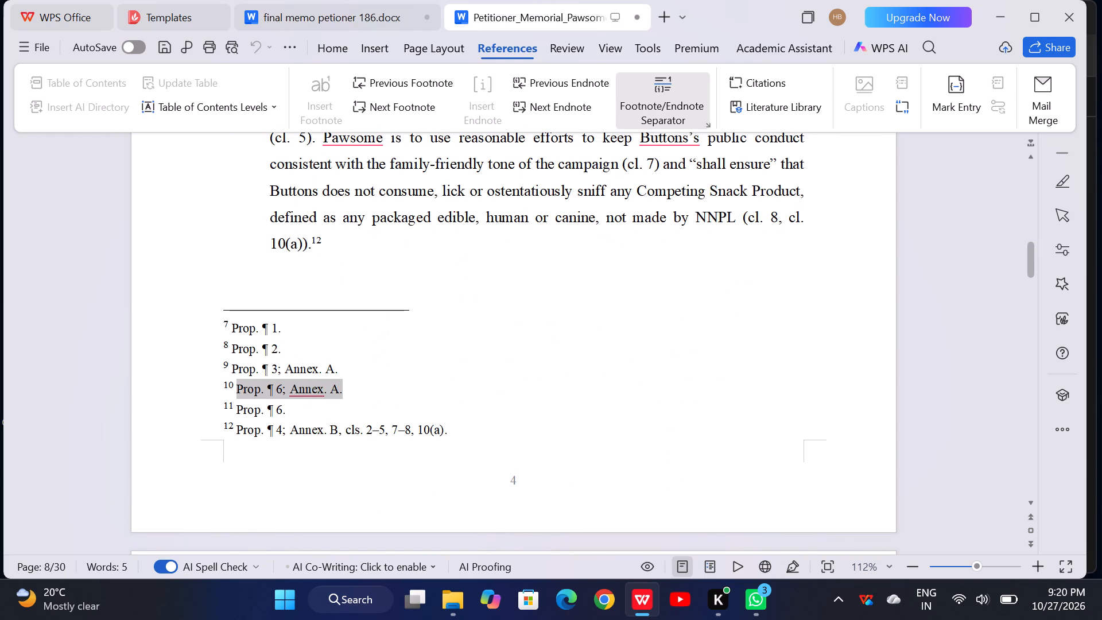
scroll(387, 258, up, 2)
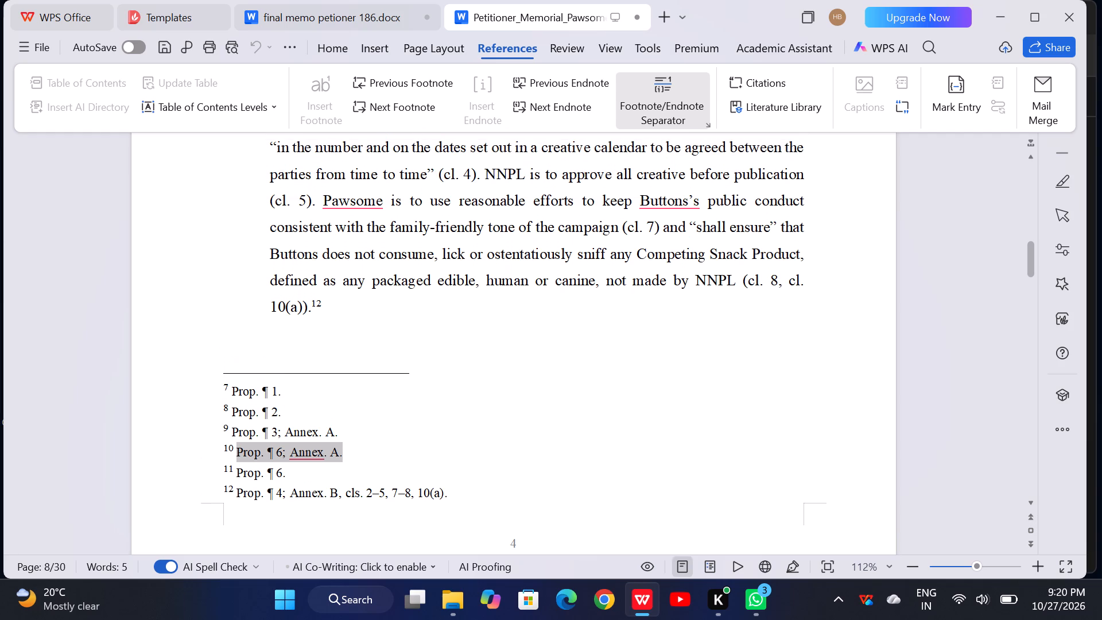
click(342, 0)
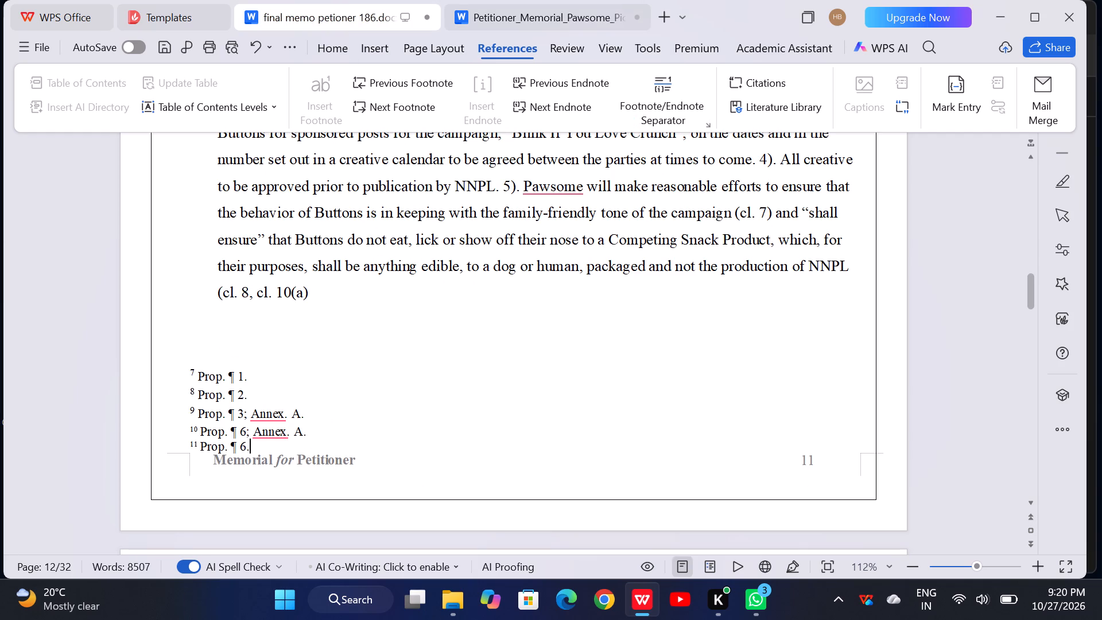
Replace the flagged word “instalments” with the suggested spelling “installments” in the final memo's paragraph 3.
scroll(378, 299, up, 2)
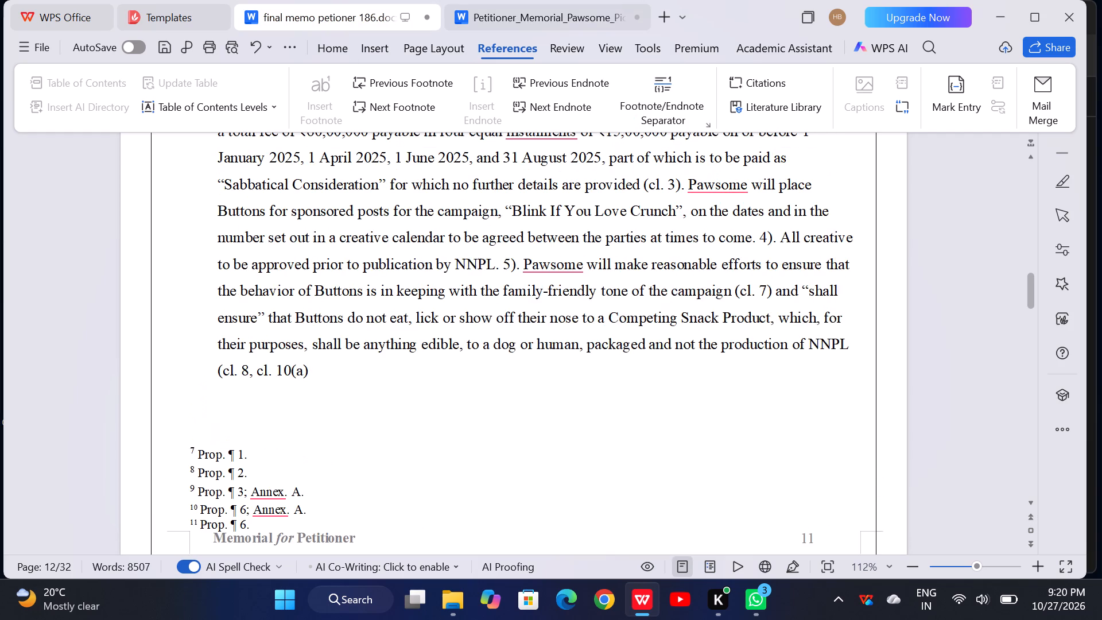
scroll(378, 299, up, 1)
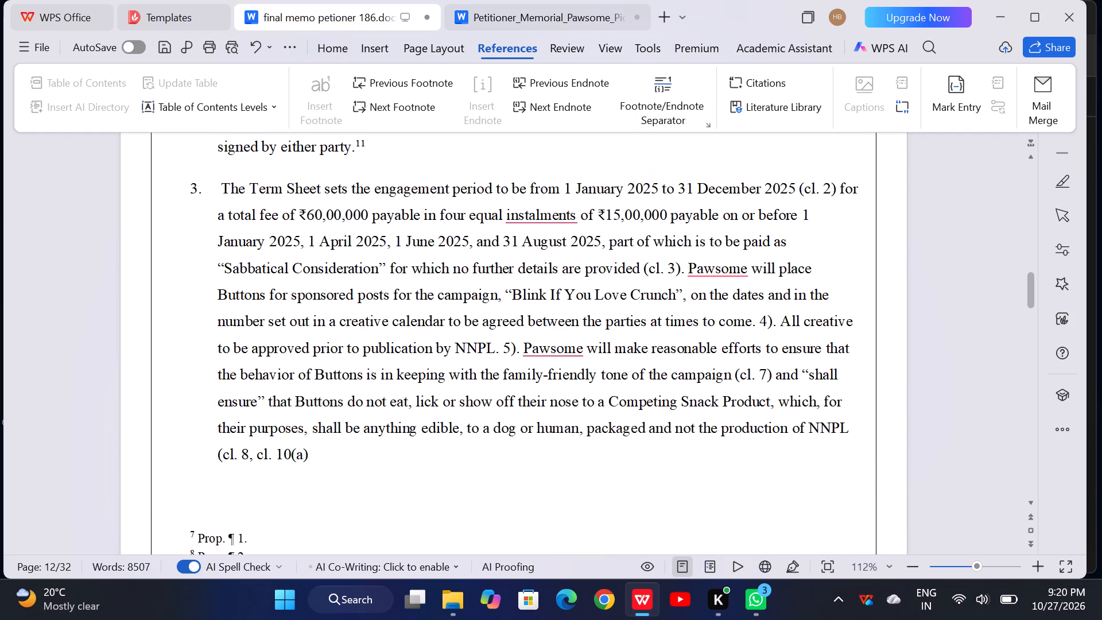
click(527, 215)
click(543, 216)
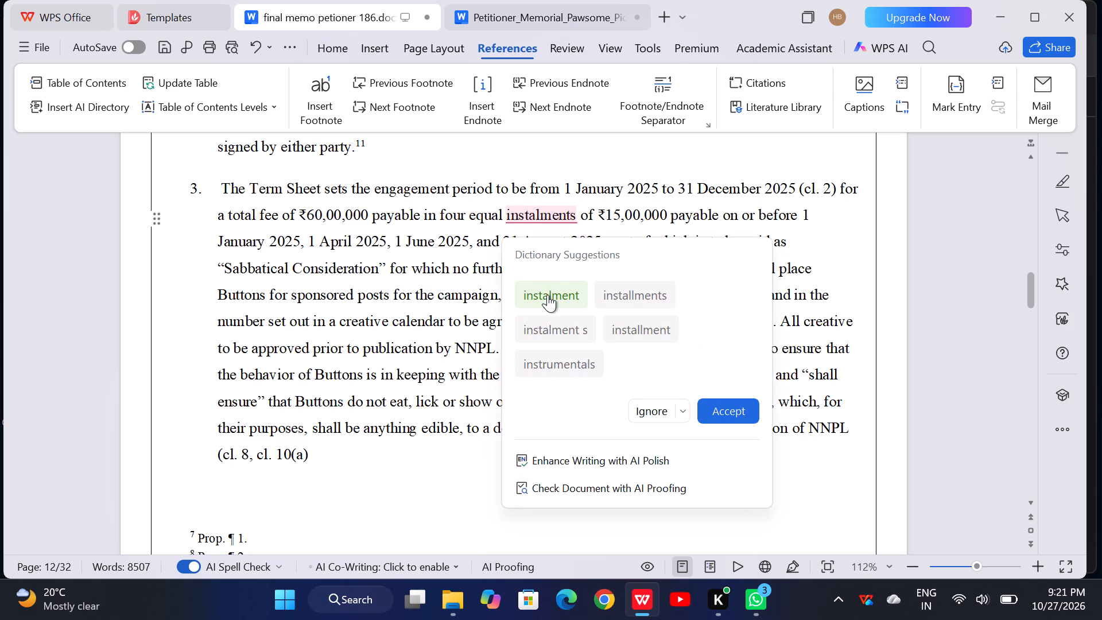
click(624, 295)
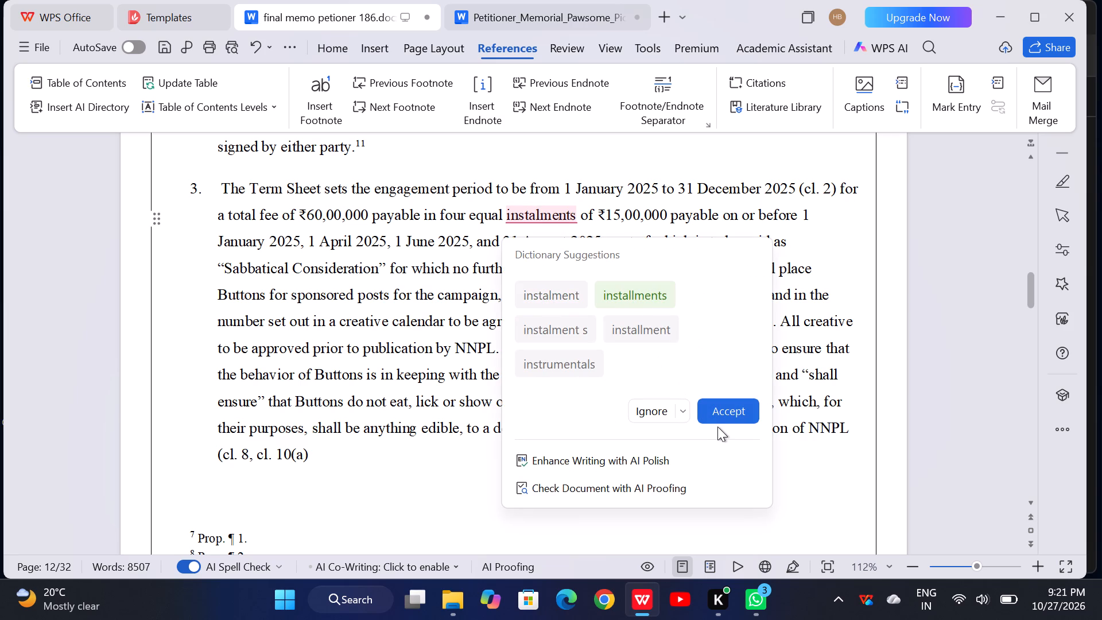
click(717, 427)
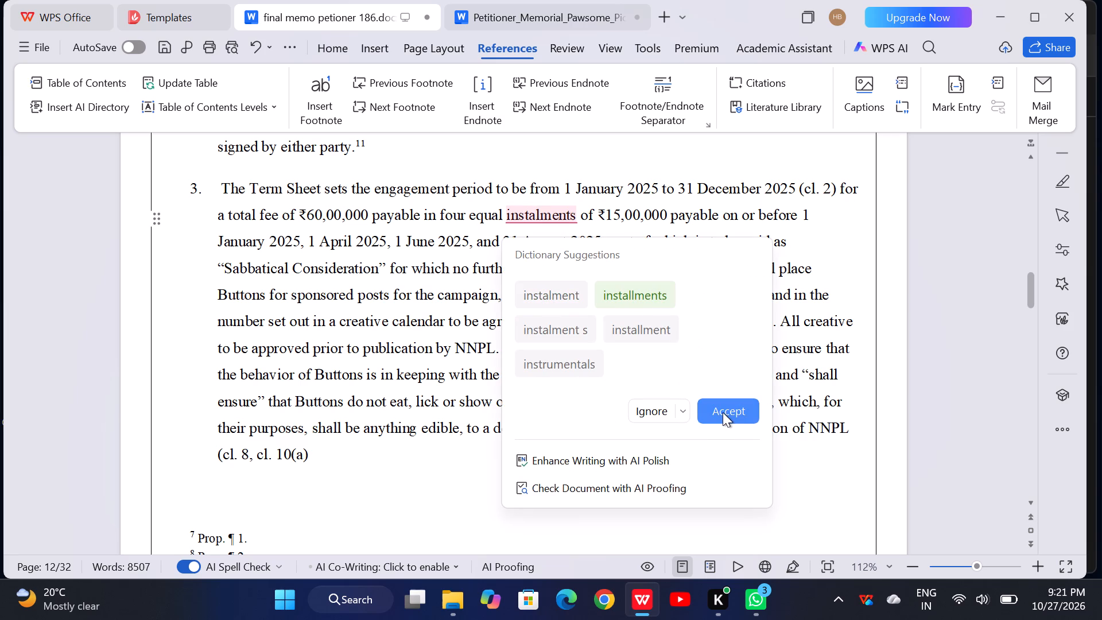
click(723, 412)
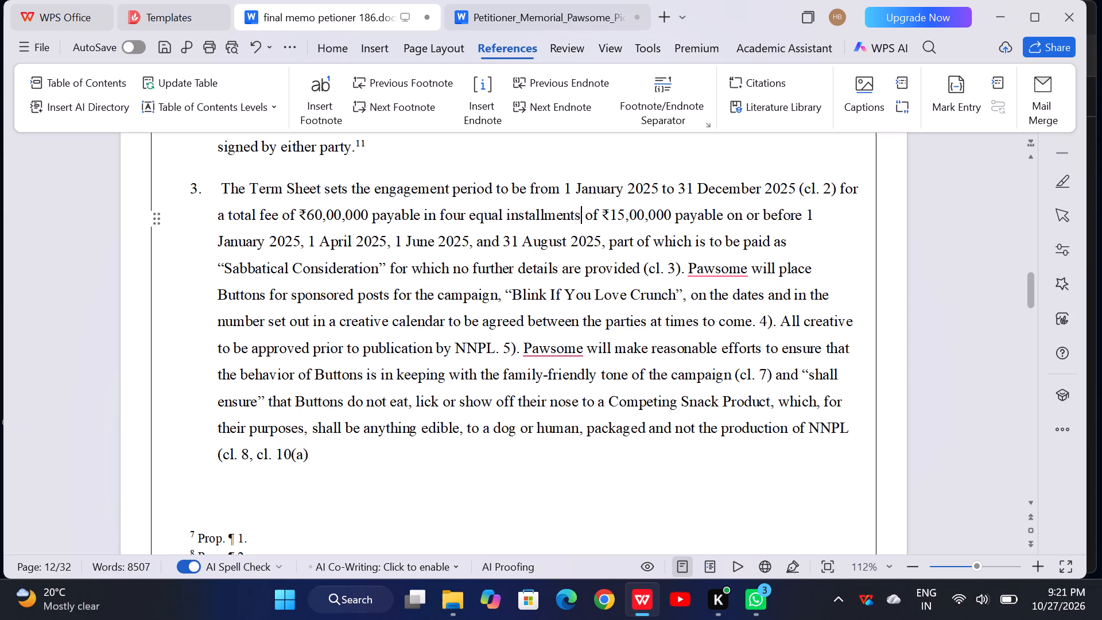
Insert footnote 12 after “(cl. 8, cl. 10(a)” in the final memo's paragraph 3, using the source's “Prop. ¶ 4; Annex. B, cls. 2–5, 7–8, 10(a).”.
click(327, 468)
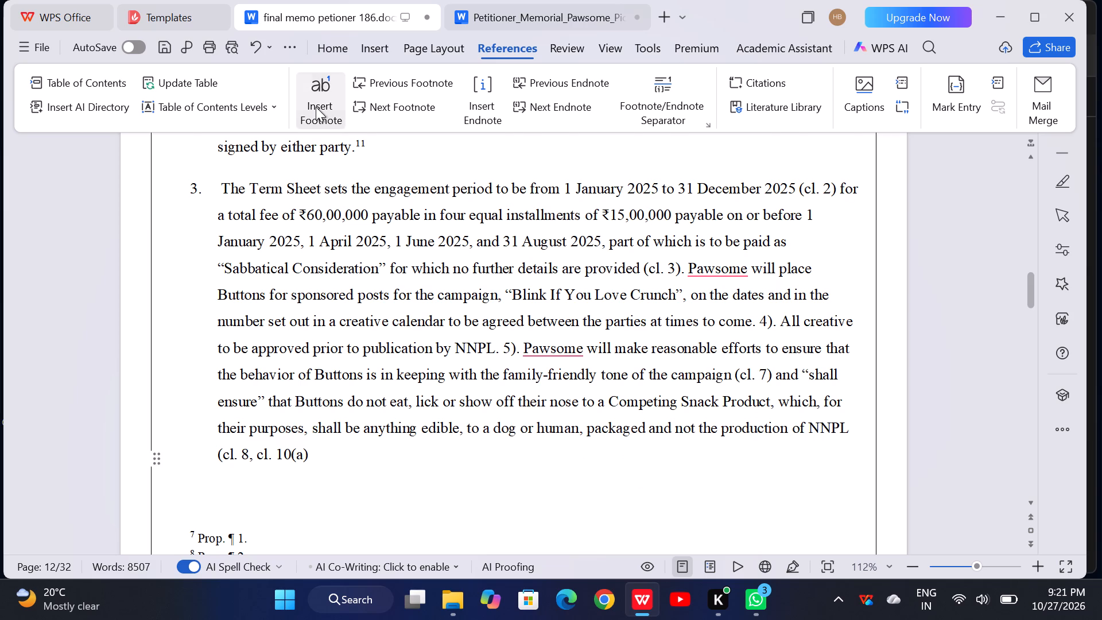
click(316, 107)
drag(316, 107, 585, 0)
click(548, 6)
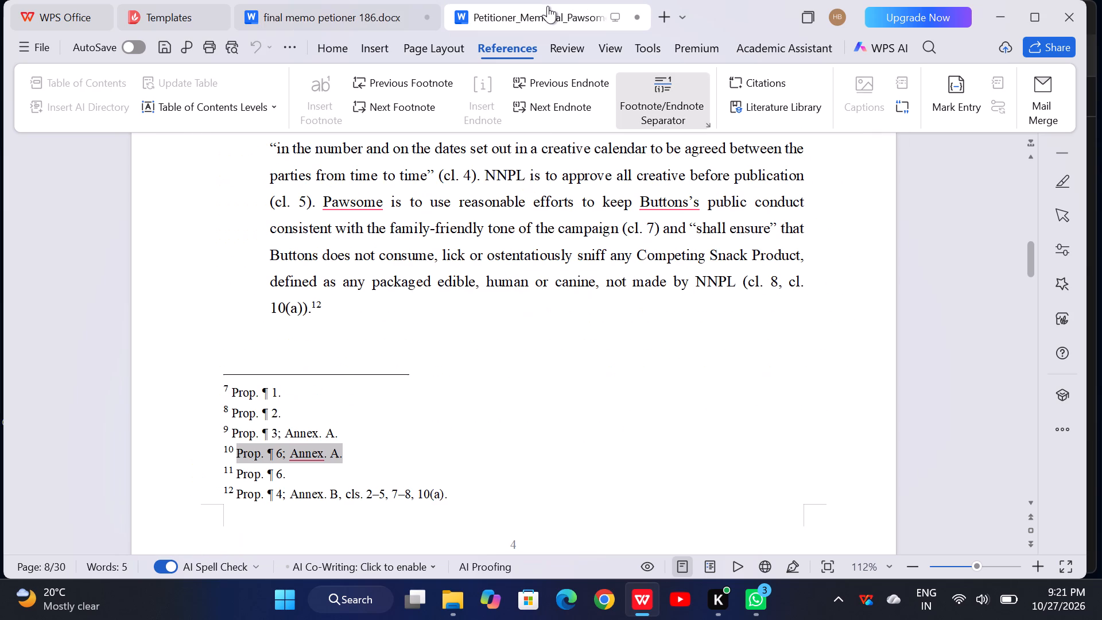
scroll(362, 347, down, 2)
drag(443, 383, 428, 382)
click(449, 382)
drag(449, 382, 288, 381)
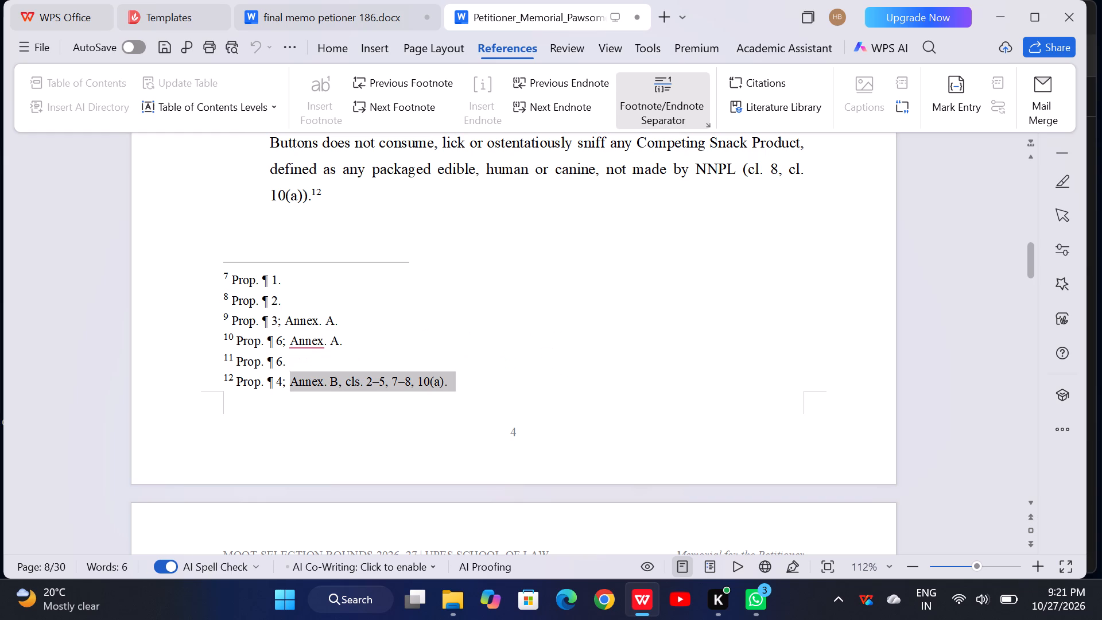
drag(288, 381, 244, 380)
key(ctrl+c)
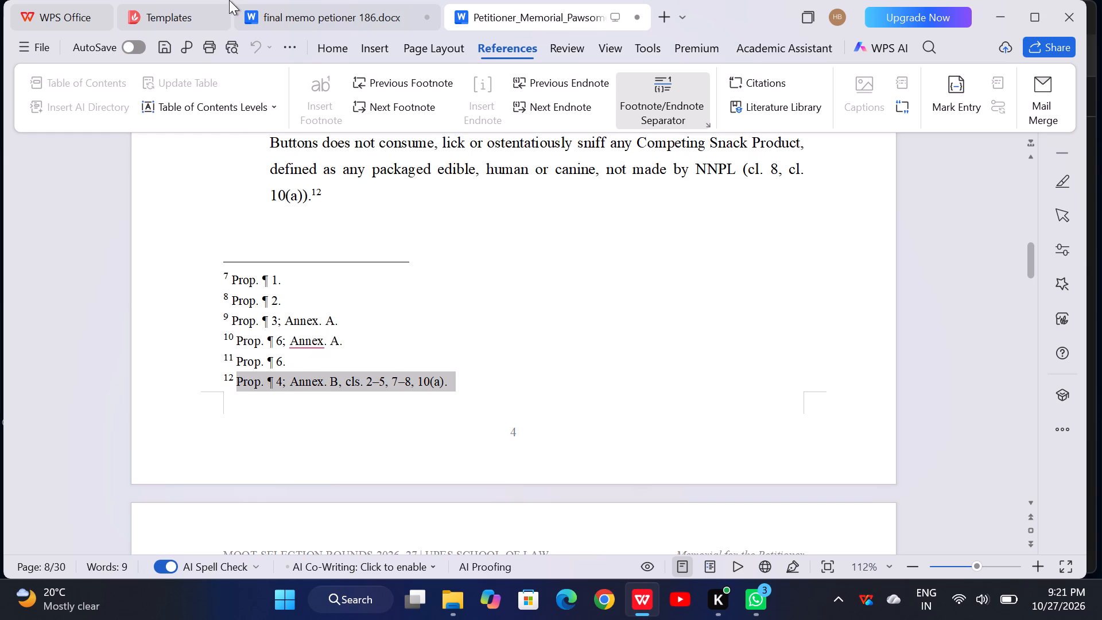
click(311, 0)
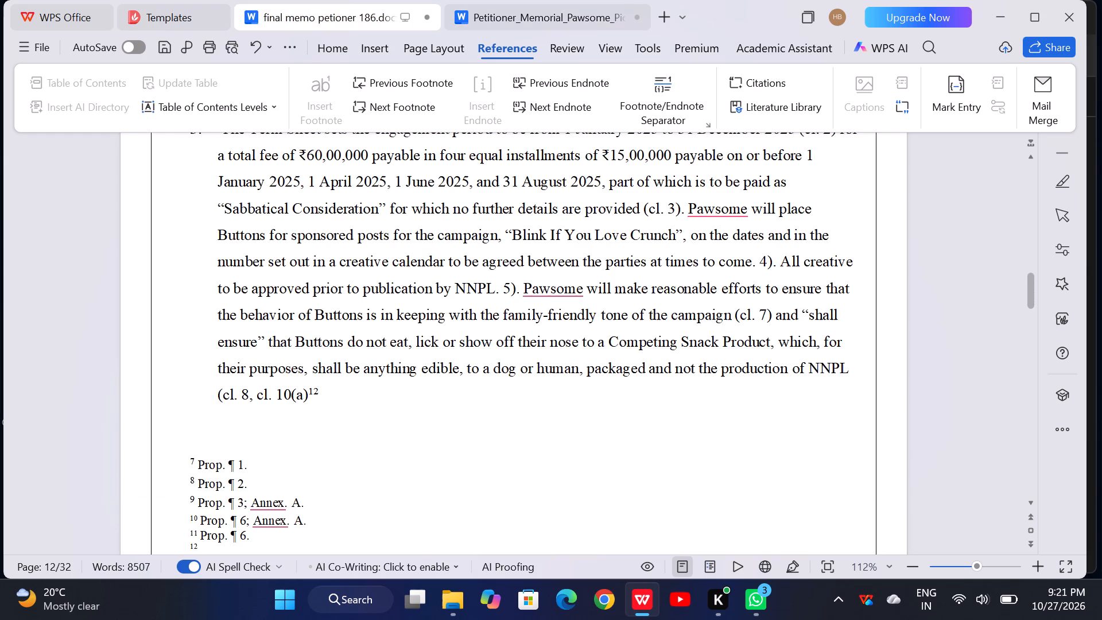
key(ctrl+v)
Delete two blank lines above paragraph 4 in the final memo's Statement of Facts.
scroll(372, 336, down, 2)
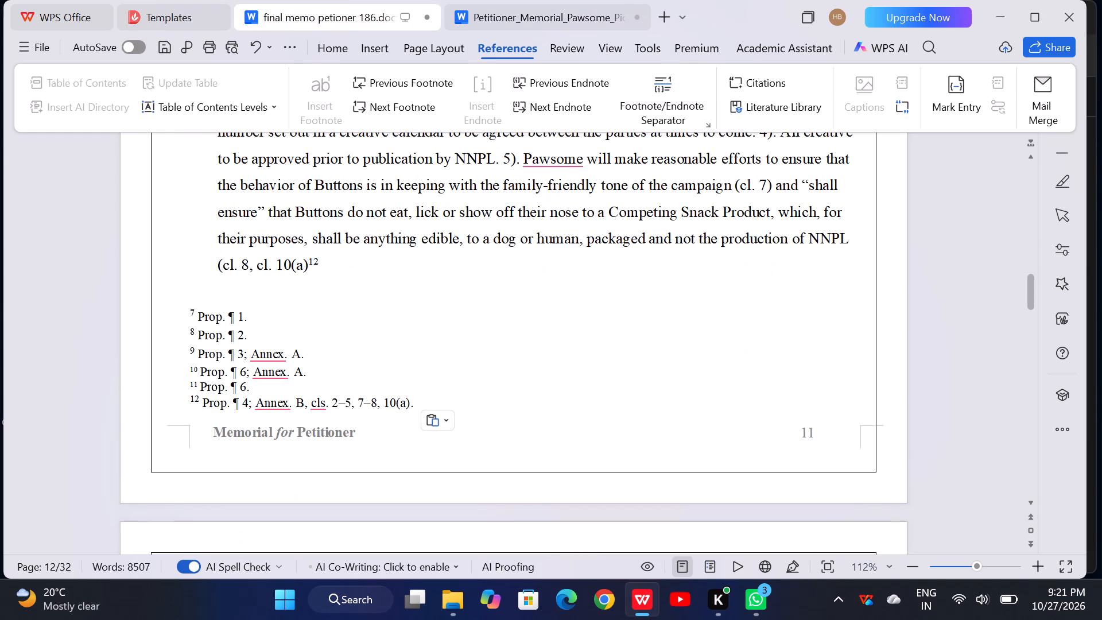
scroll(201, 427, down, 1)
scroll(201, 427, up, 1)
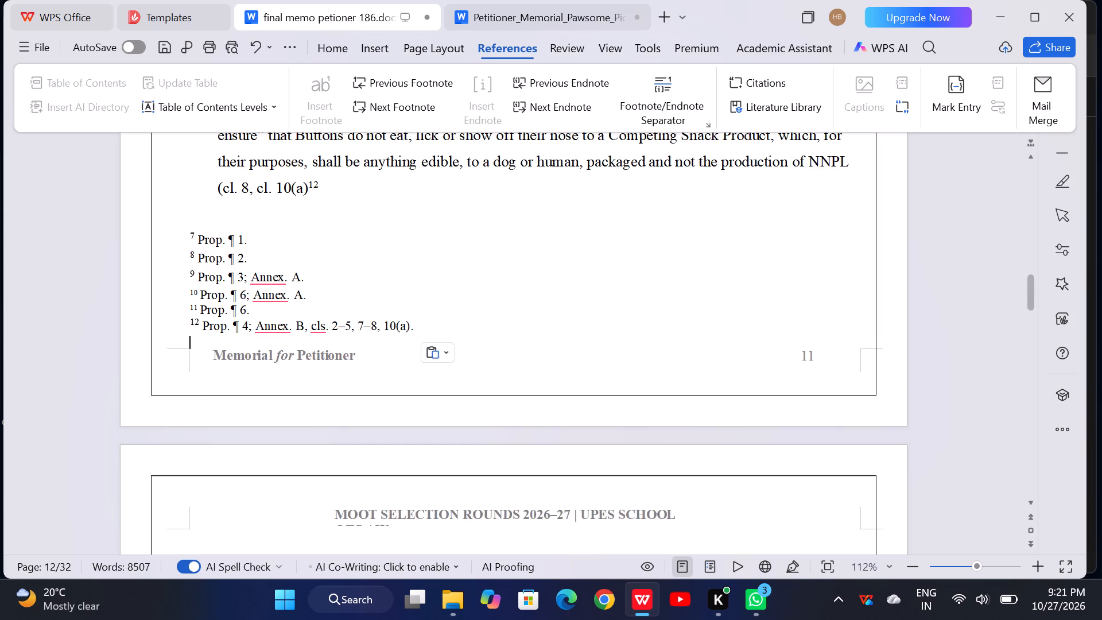
scroll(201, 427, up, 6)
scroll(201, 427, down, 3)
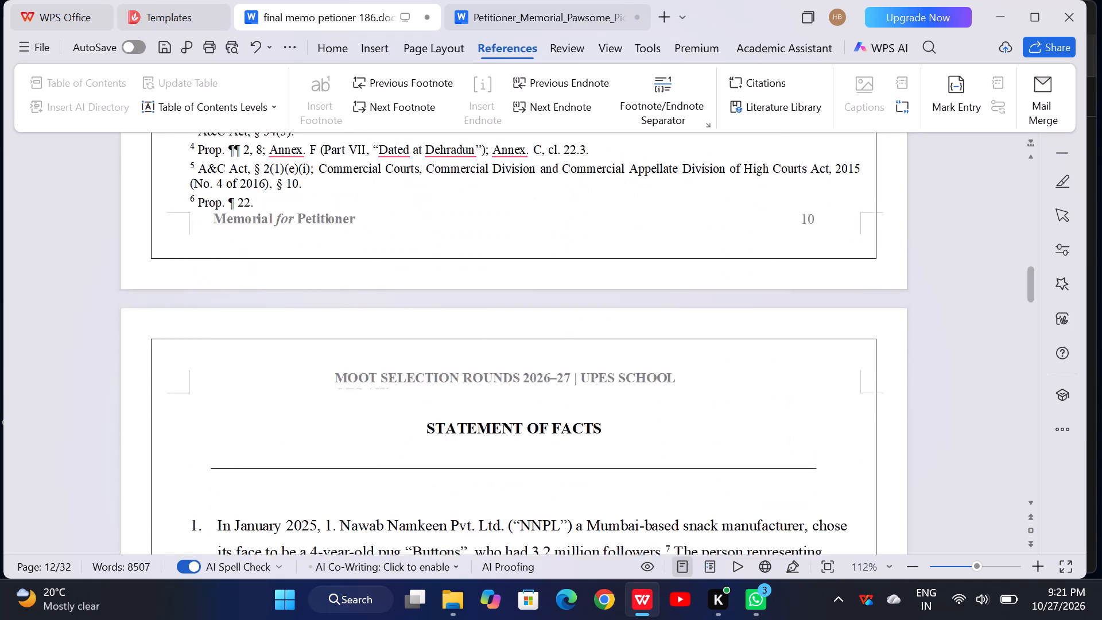
scroll(201, 427, down, 9)
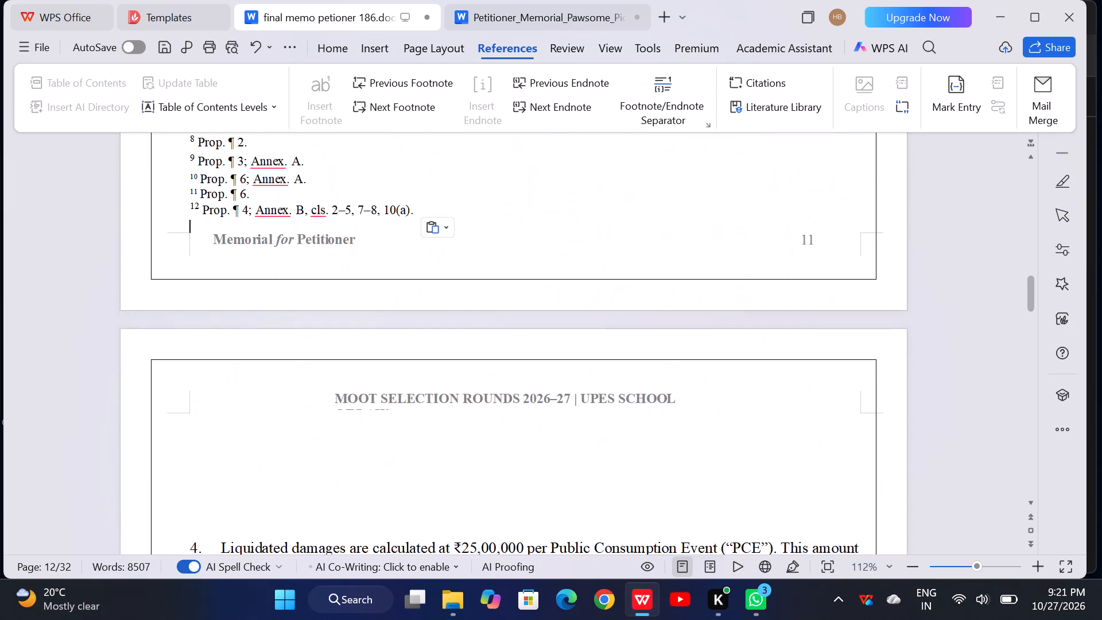
scroll(201, 427, down, 6)
click(196, 277)
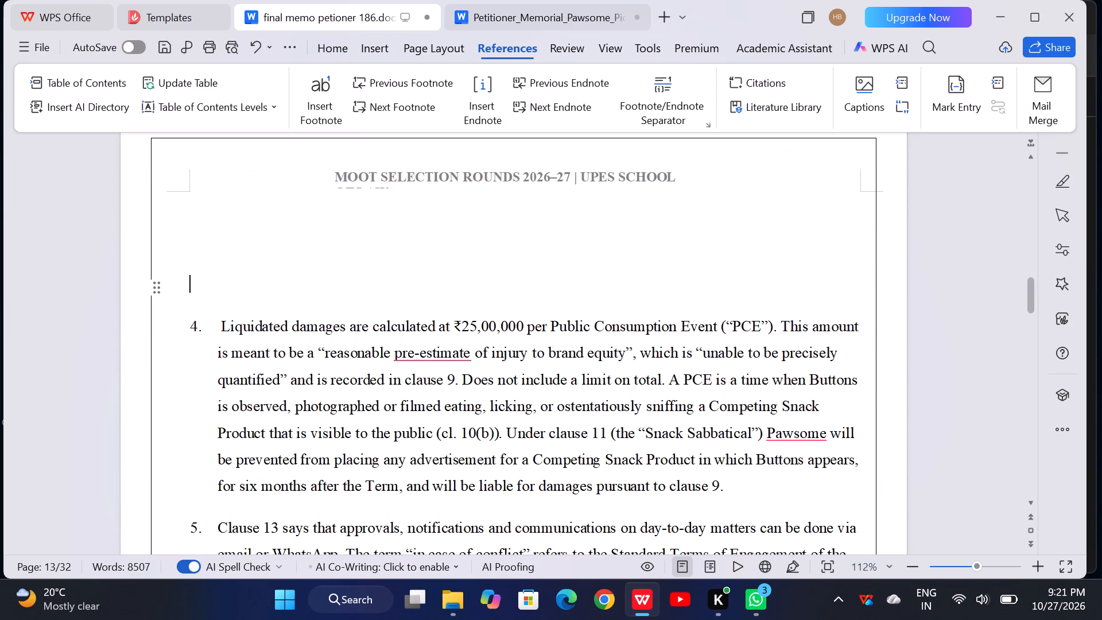
key(BackSpace)
key(BackSpace)
Review the source memorial's paragraph 4 onward and its footnotes to find where footnote 13 belongs and what it cites.
scroll(196, 277, down, 8)
scroll(196, 277, up, 1)
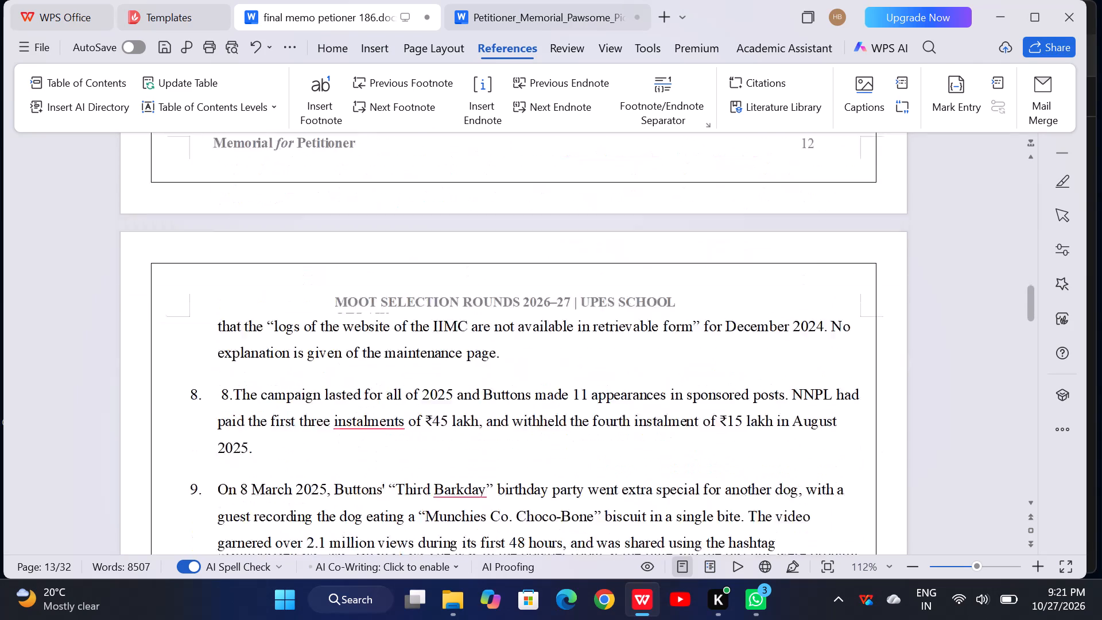
scroll(196, 277, up, 1)
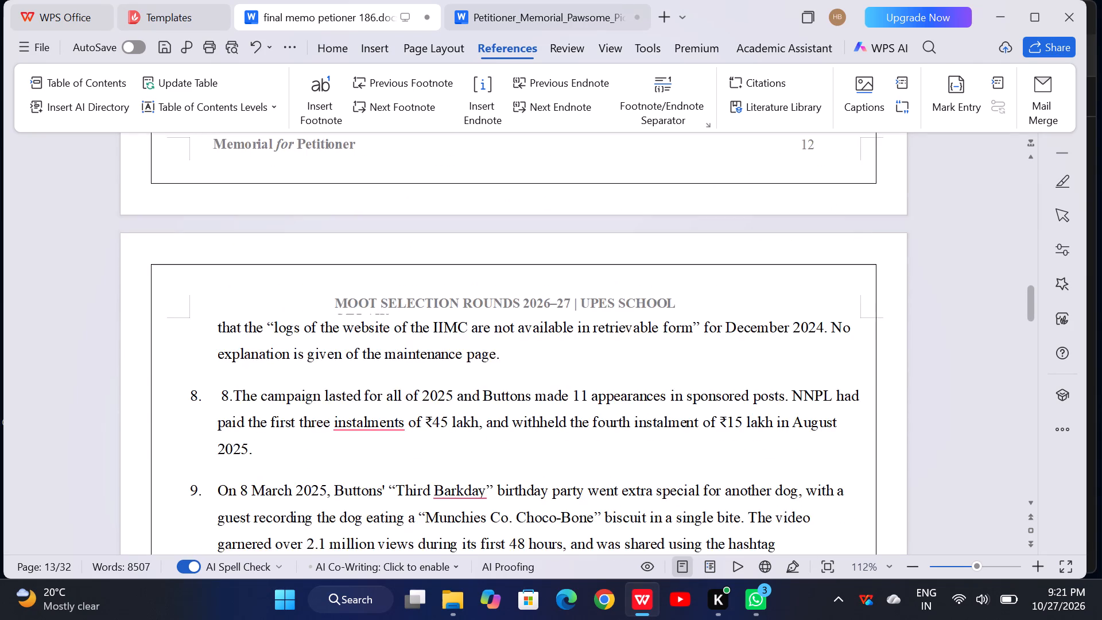
scroll(196, 277, up, 1)
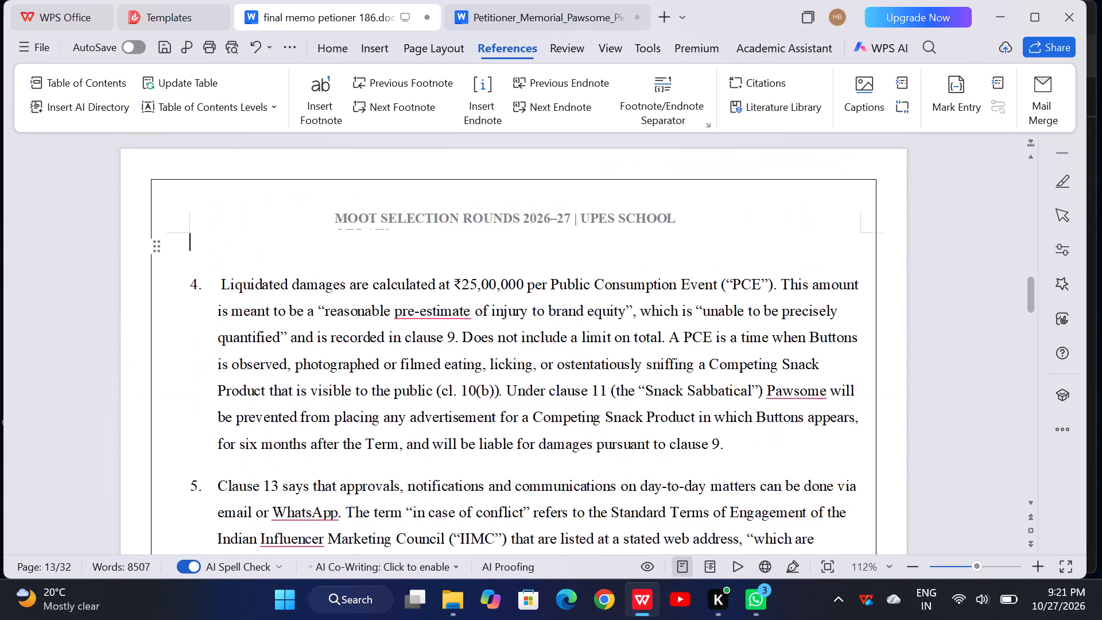
scroll(196, 277, up, 1)
click(565, 0)
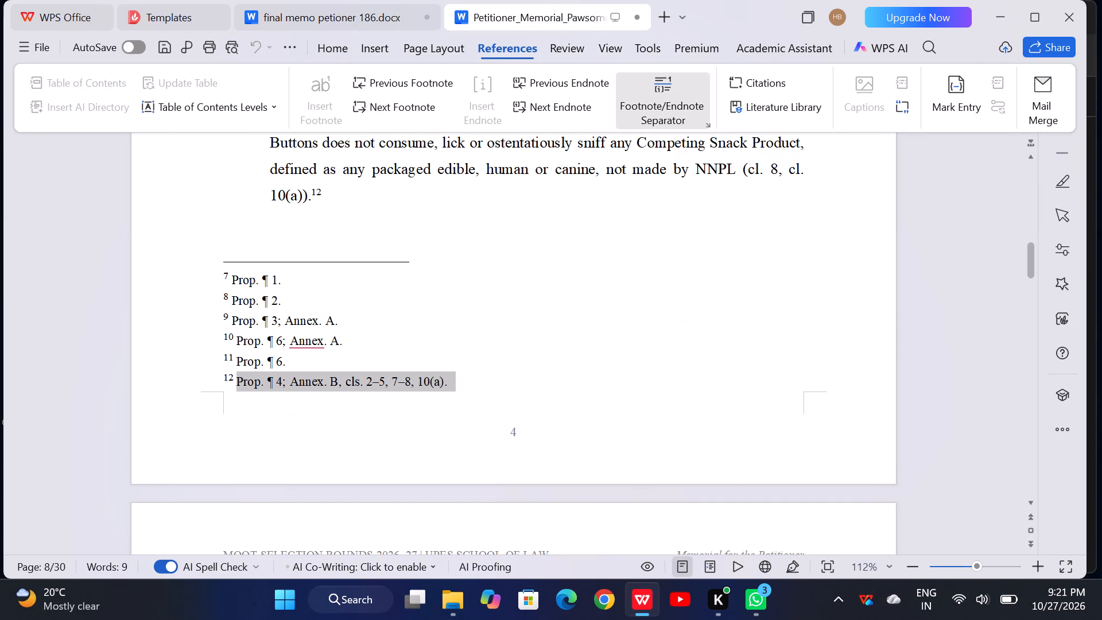
click(371, 294)
scroll(371, 294, down, 3)
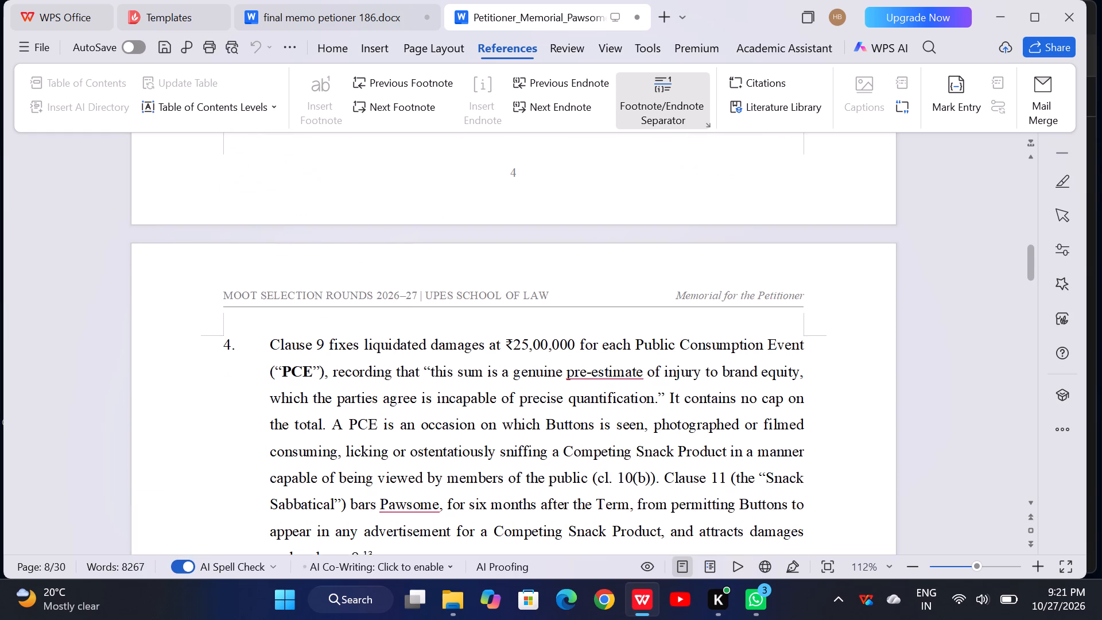
scroll(371, 294, down, 3)
scroll(371, 294, up, 2)
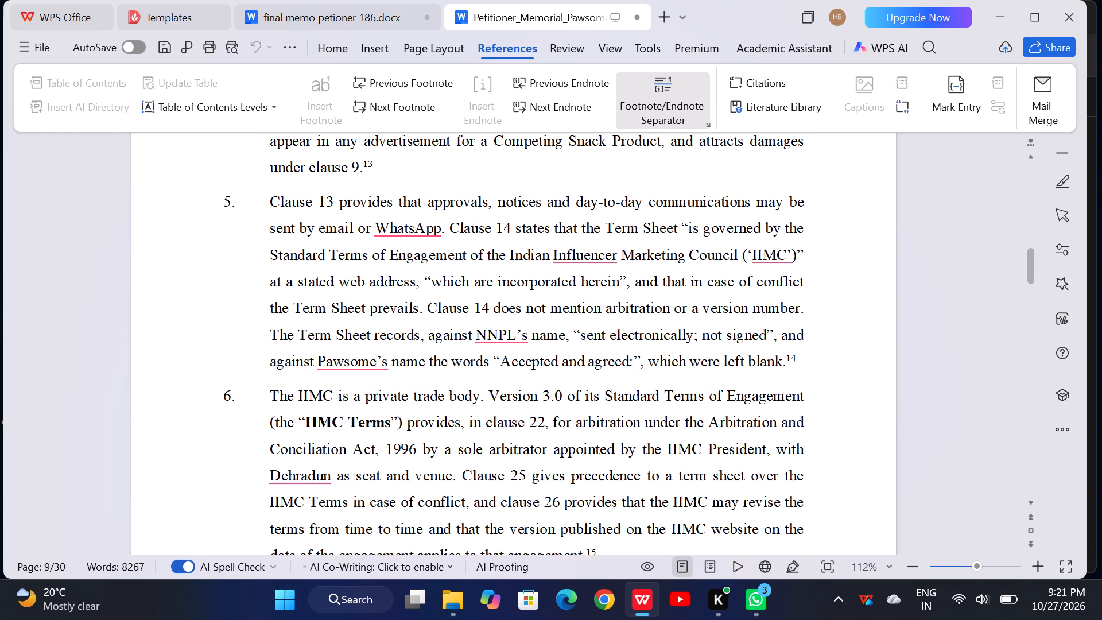
scroll(371, 294, up, 5)
scroll(371, 294, down, 1)
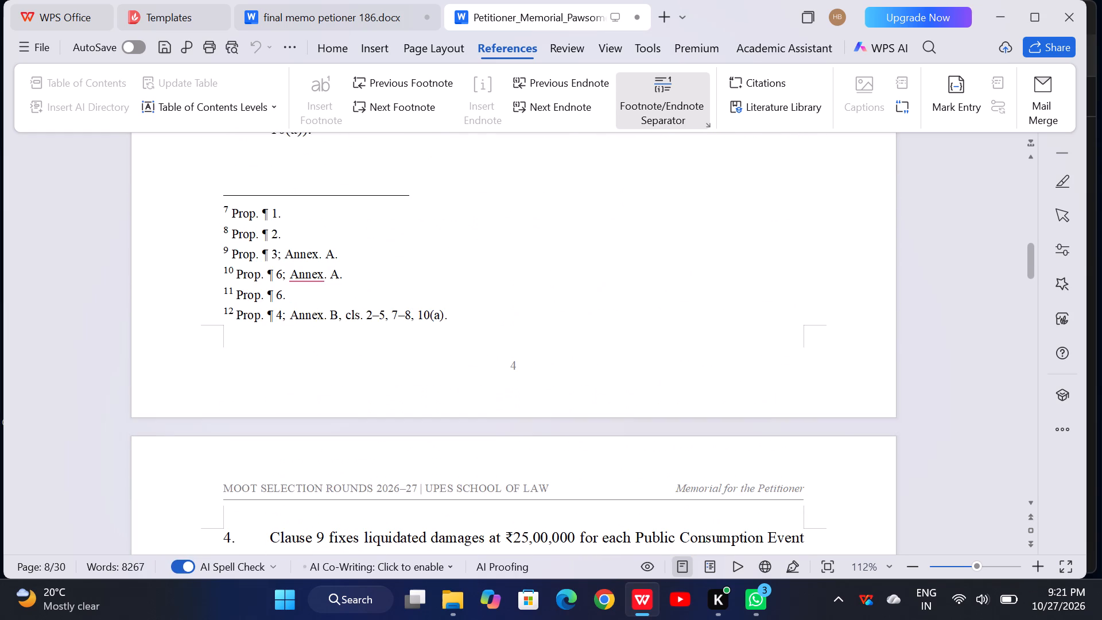
scroll(371, 294, down, 2)
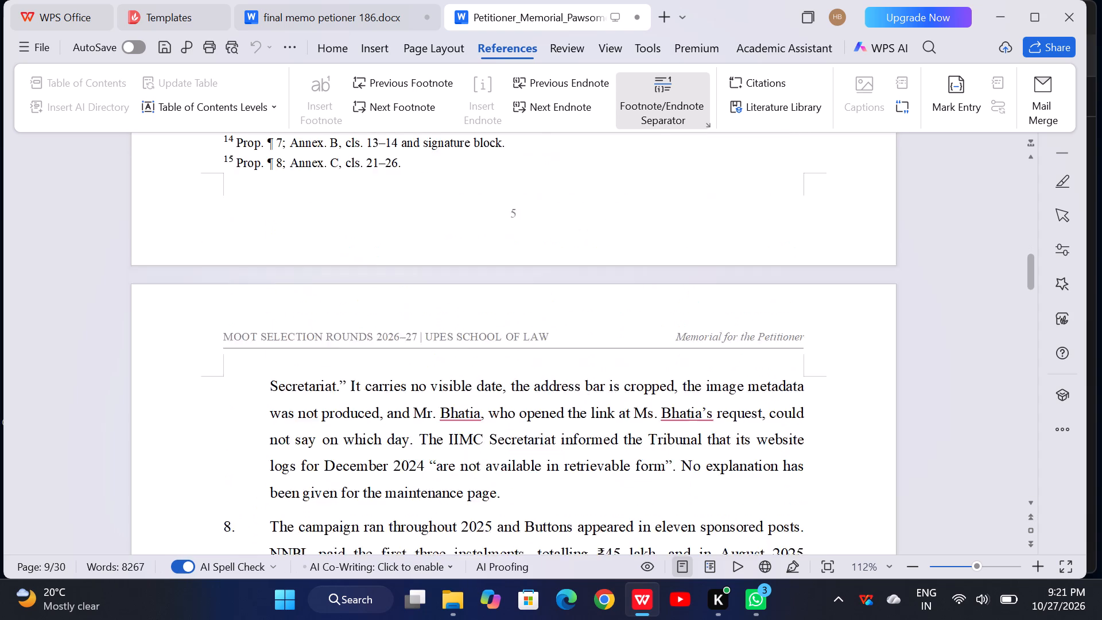
scroll(371, 294, down, 1)
scroll(371, 294, up, 2)
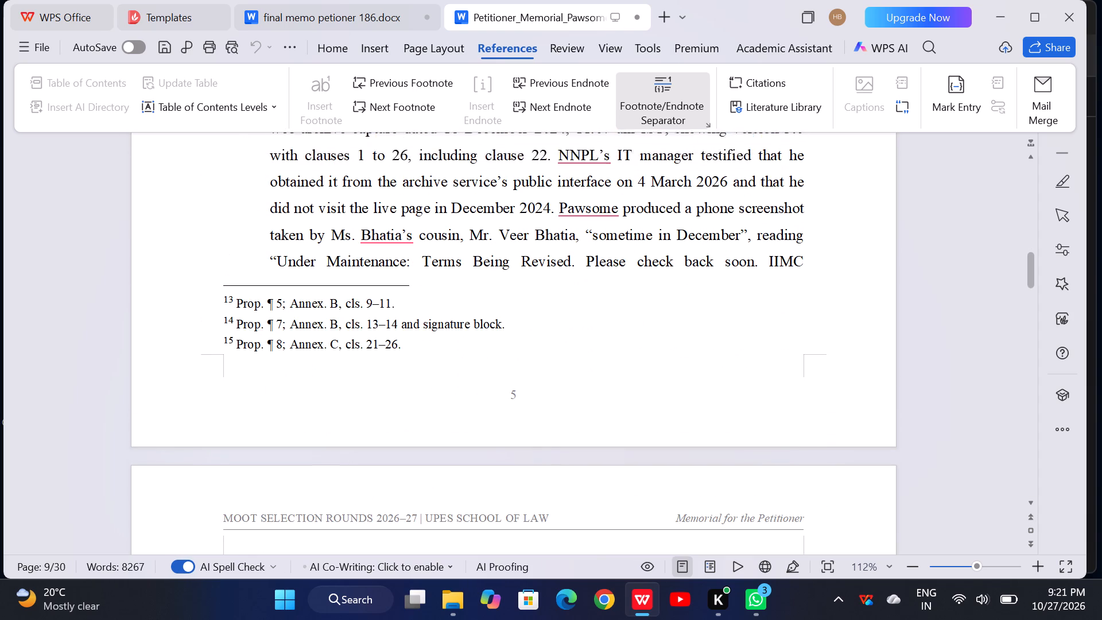
scroll(371, 294, up, 6)
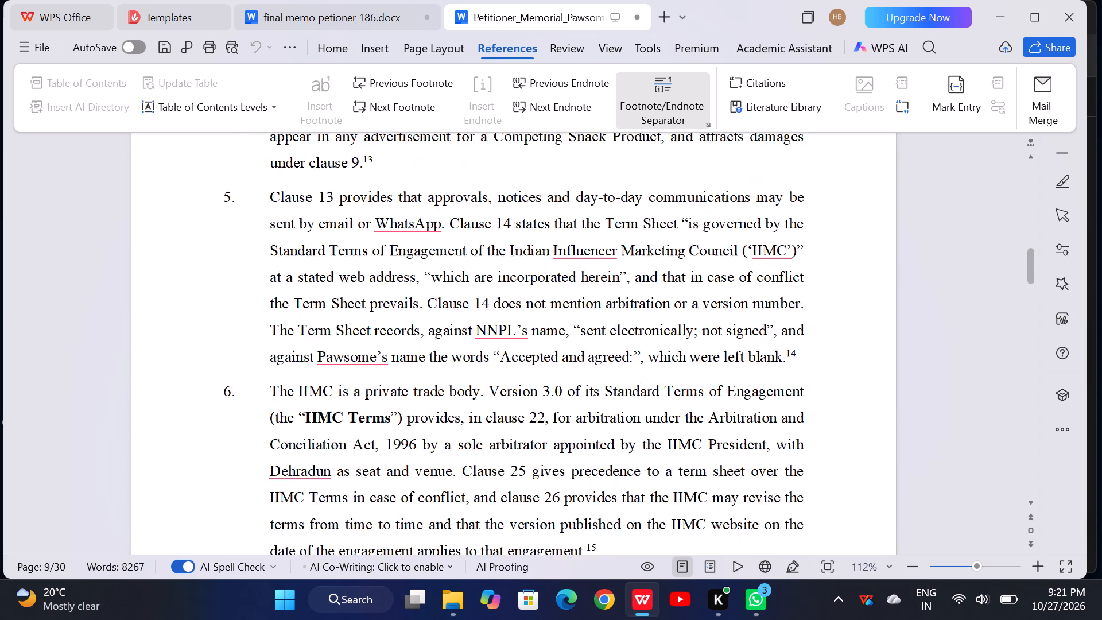
scroll(371, 294, up, 5)
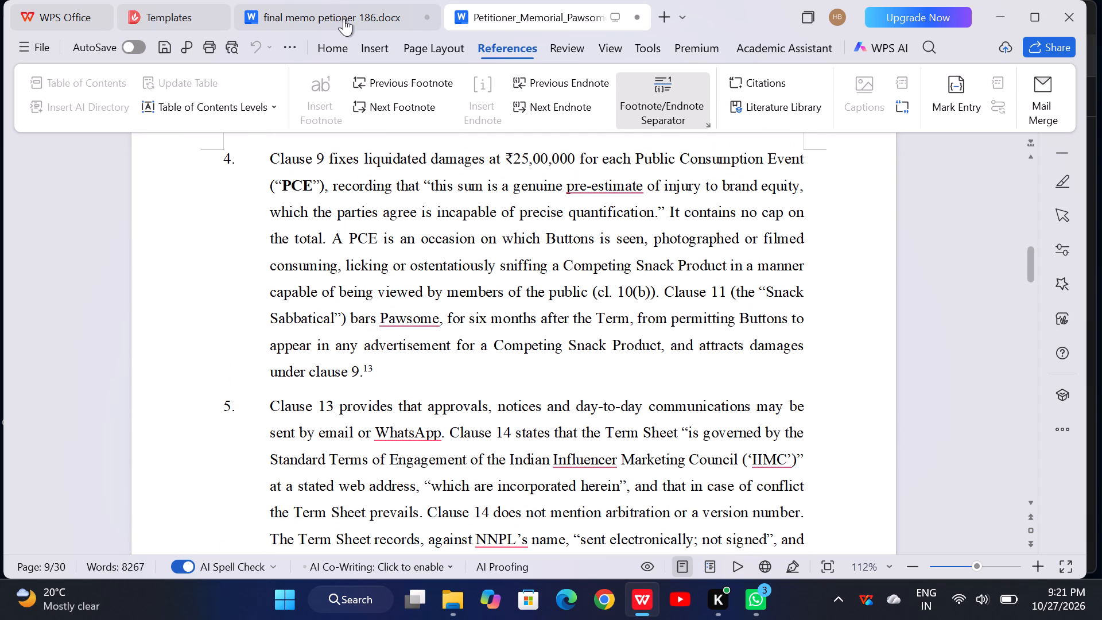
Insert footnote 13 after “pursuant to clause 9.” in the final memo's paragraph 4, using the source's “Prop. ¶ 5; Annex. B, cls. 9–11.”.
click(329, 30)
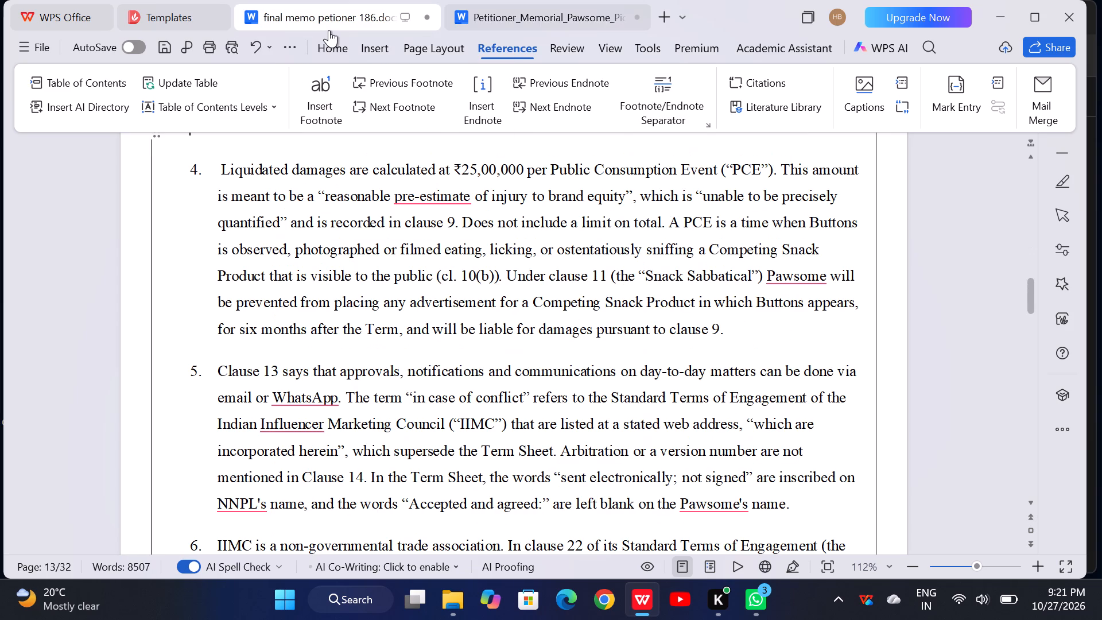
click(734, 332)
click(317, 113)
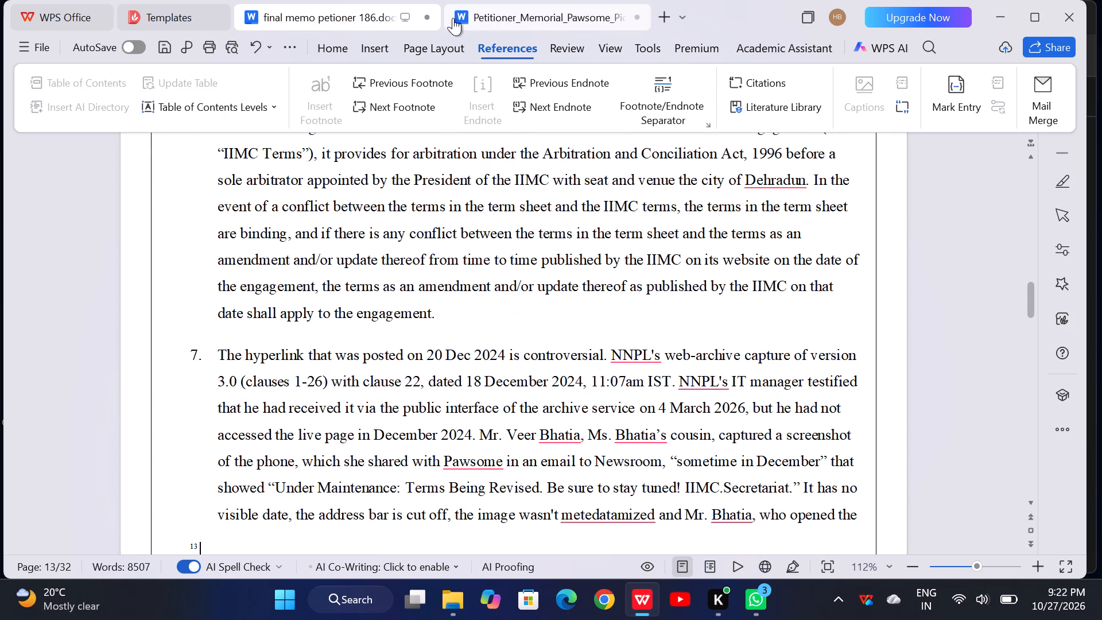
click(465, 14)
scroll(338, 375, down, 6)
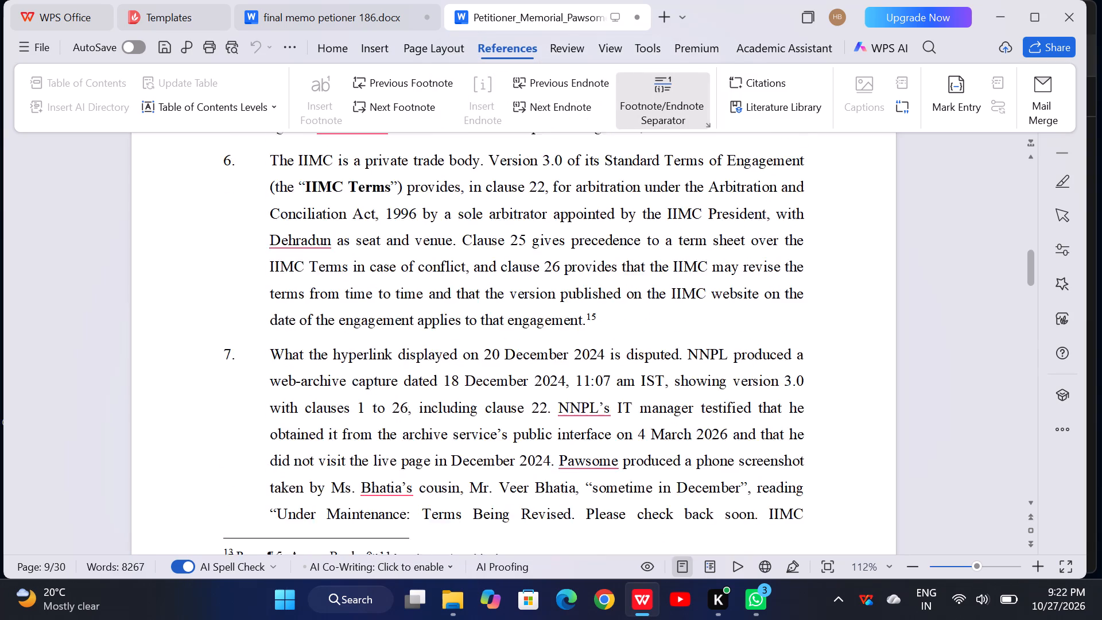
scroll(338, 375, down, 3)
drag(396, 371, 313, 364)
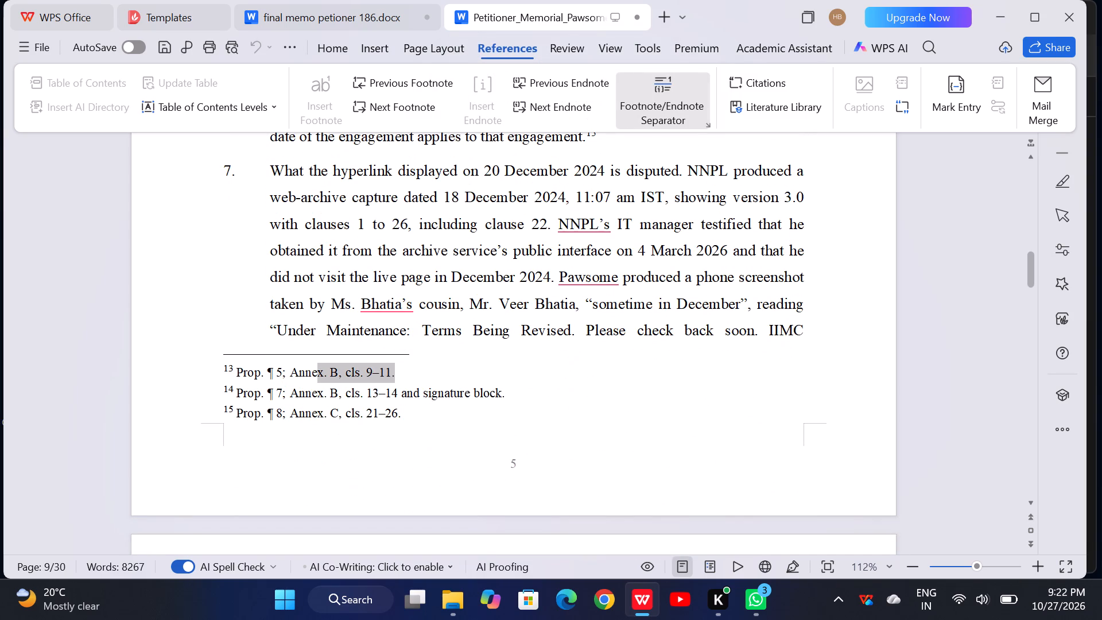
drag(313, 364, 237, 361)
key(ctrl+c)
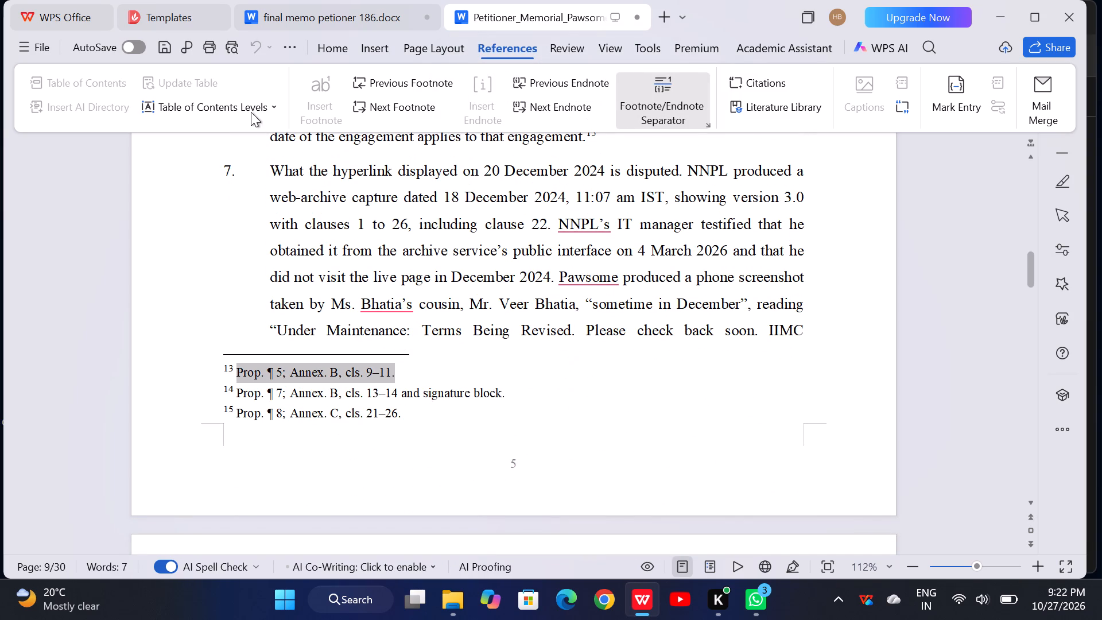
click(300, 0)
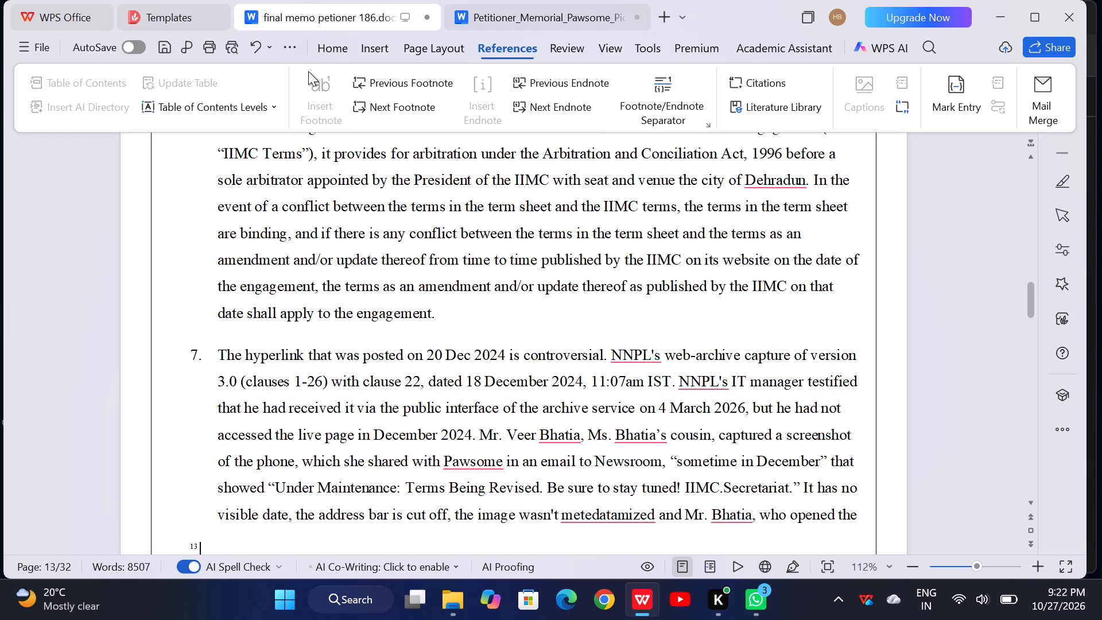
key(ctrl+v)
Remove the parentheses around “the “Snack Sabbatical”” following “Under clause 11” in the final memo's paragraph 4.
scroll(340, 280, up, 3)
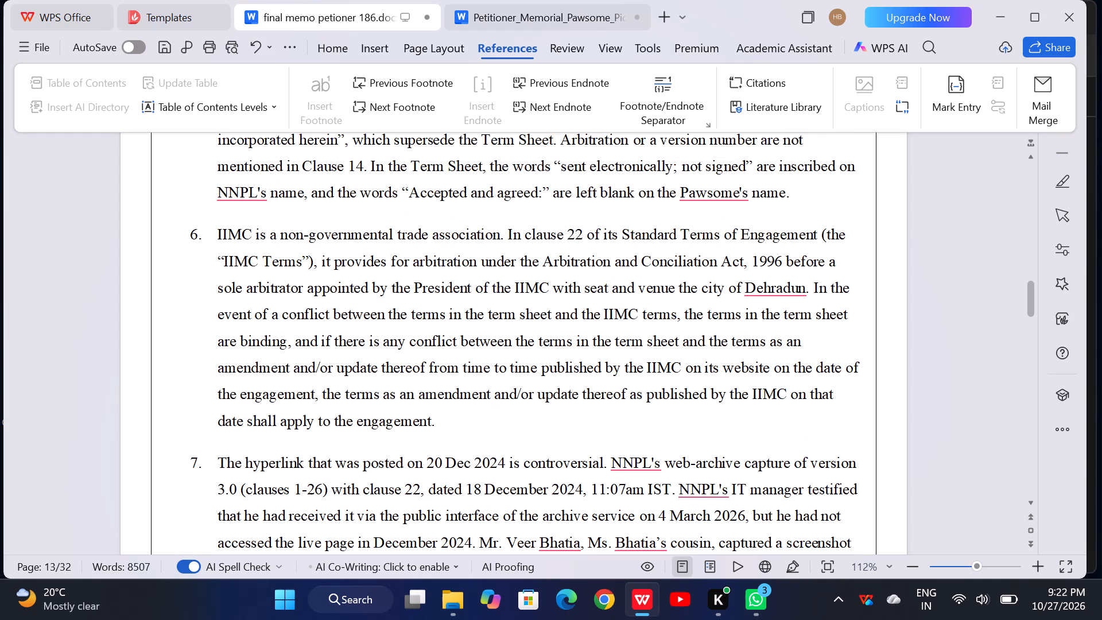
scroll(340, 280, up, 4)
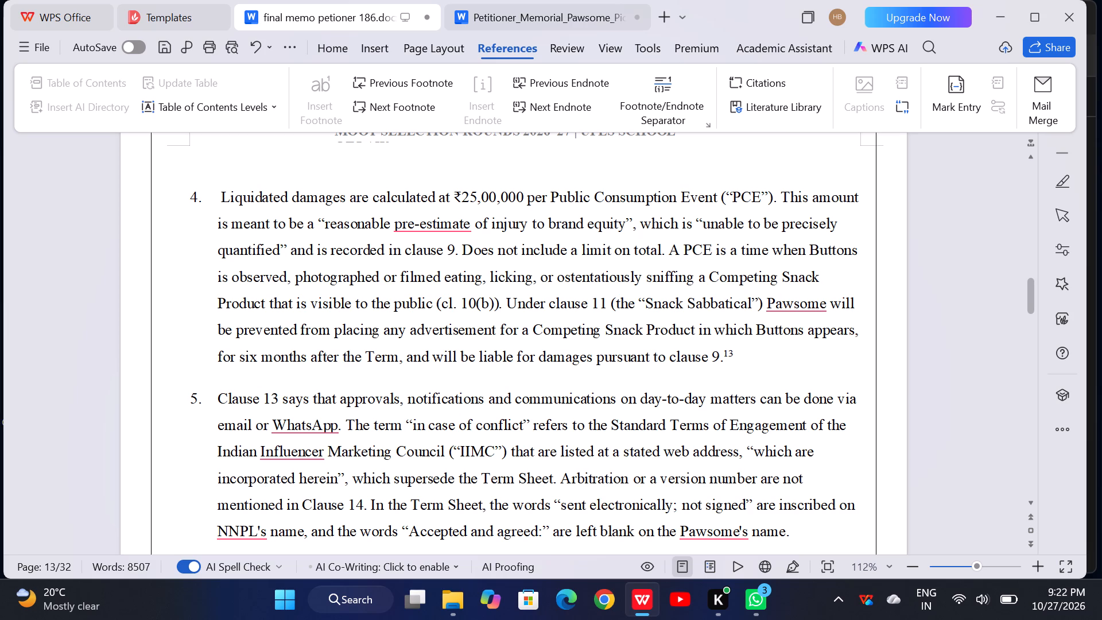
click(616, 308)
key(BackSpace)
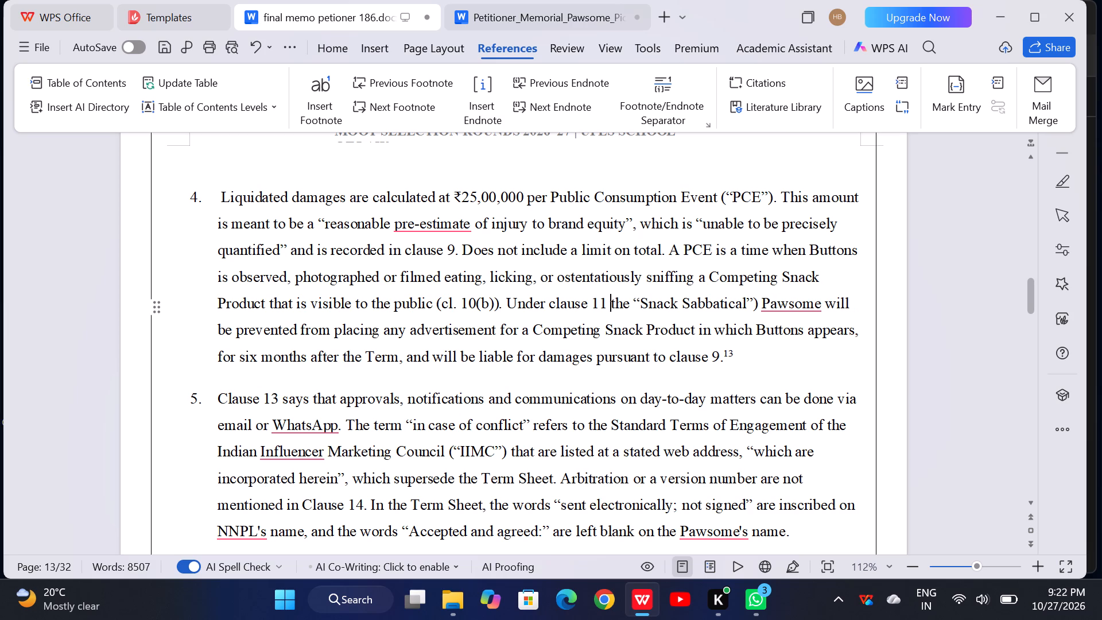
key(Right)
key(Right)
key(Right)
key(Right)
key(Right)
key(Right)
key(Right)
key(Right)
key(Right)
key(Right)
key(Right)
key(Right)
key(Right)
key(Right)
key(Right)
key(Right)
key(Right)
key(Right)
key(Right)
key(Right)
key(BackSpace)
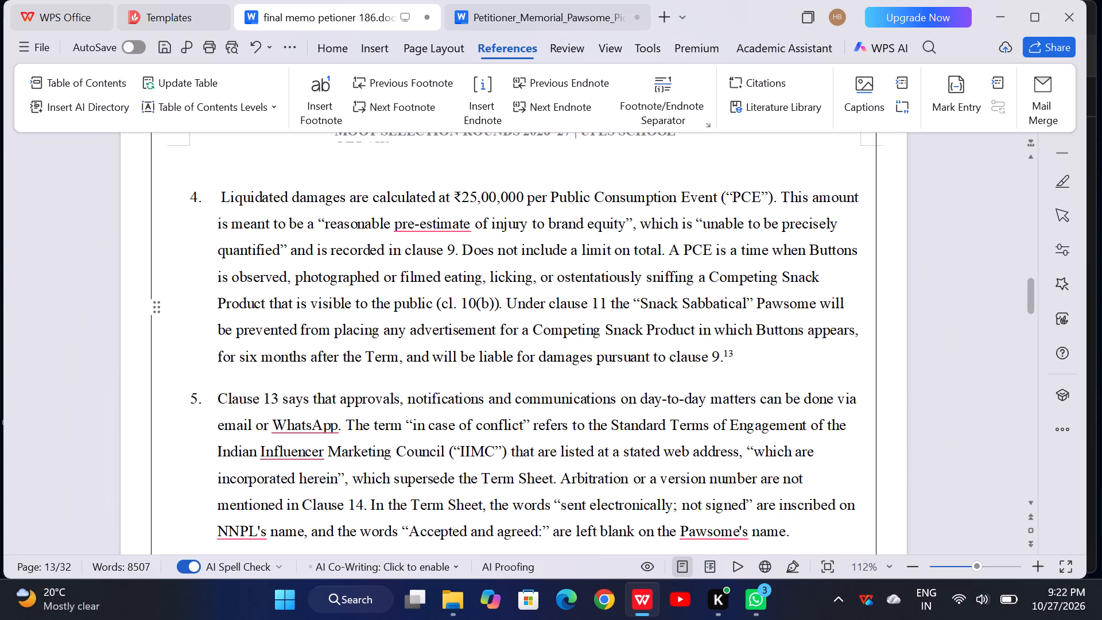
Underline the phrase “the “Snack Sabbatical”” in the final memo's paragraph 4.
drag(612, 302, 754, 305)
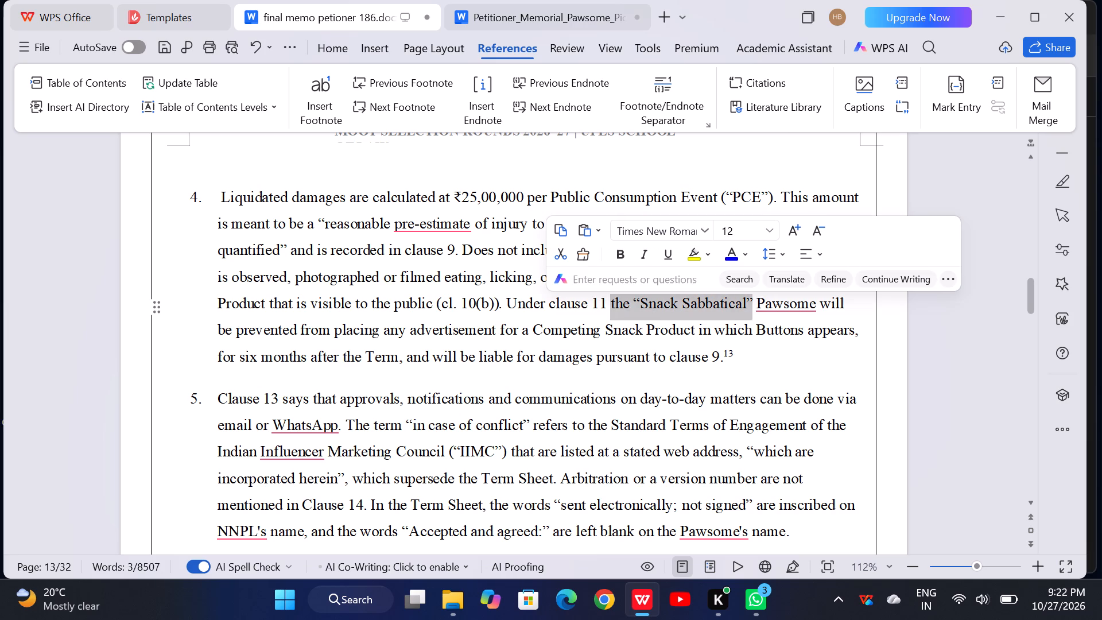
click(665, 255)
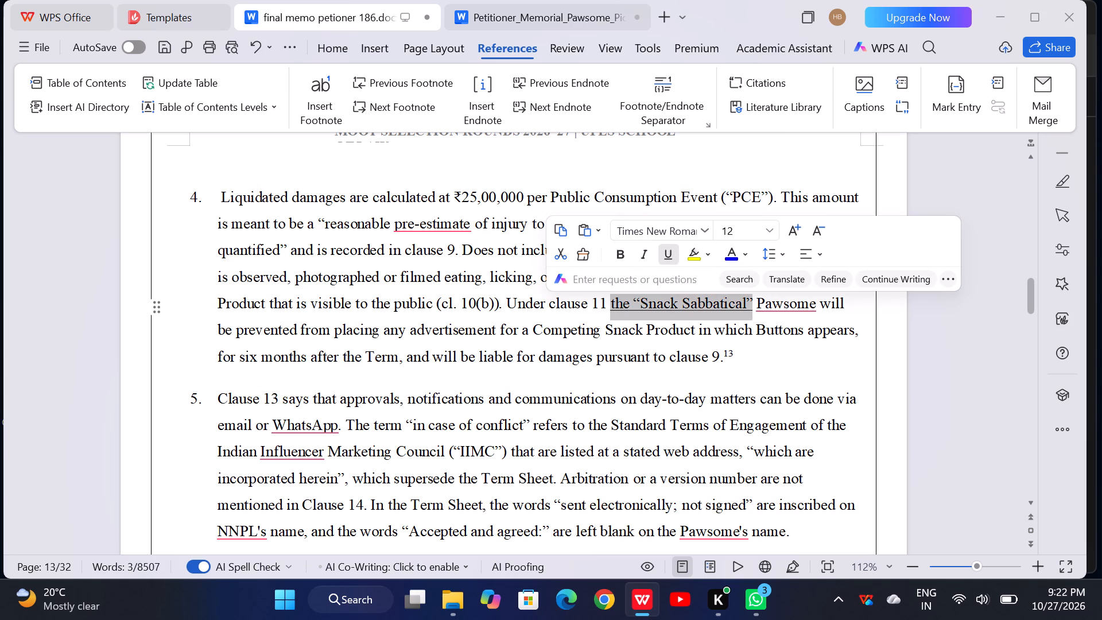
Compare paragraph 5 of the final memo with the source memorial's paragraph 5 to find where footnote 14 belongs and what it cites.
click(753, 361)
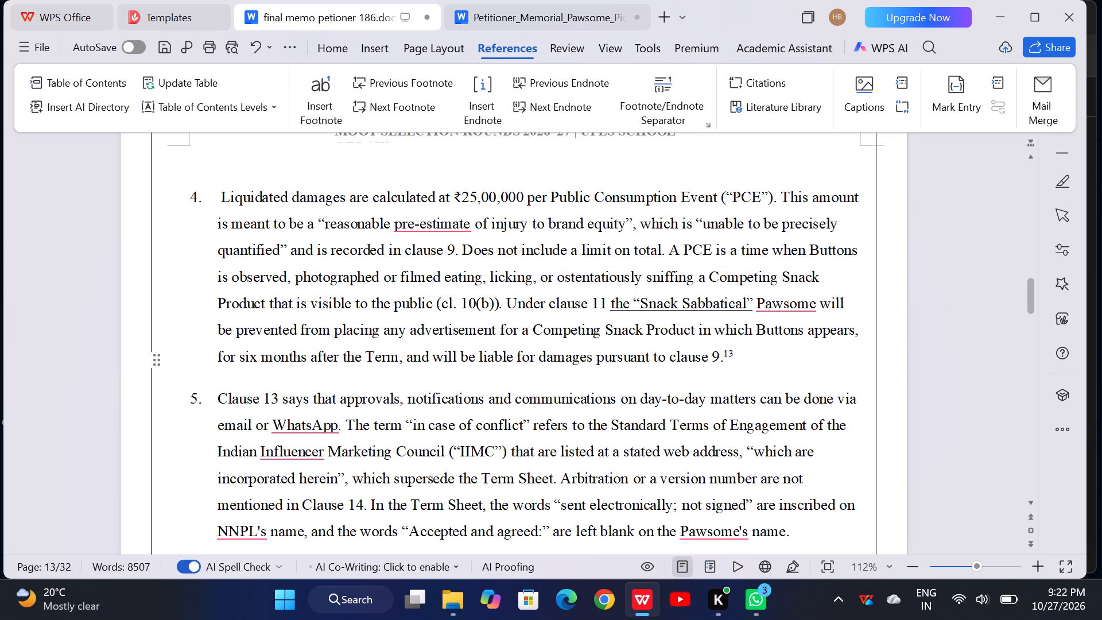
scroll(753, 361, down, 3)
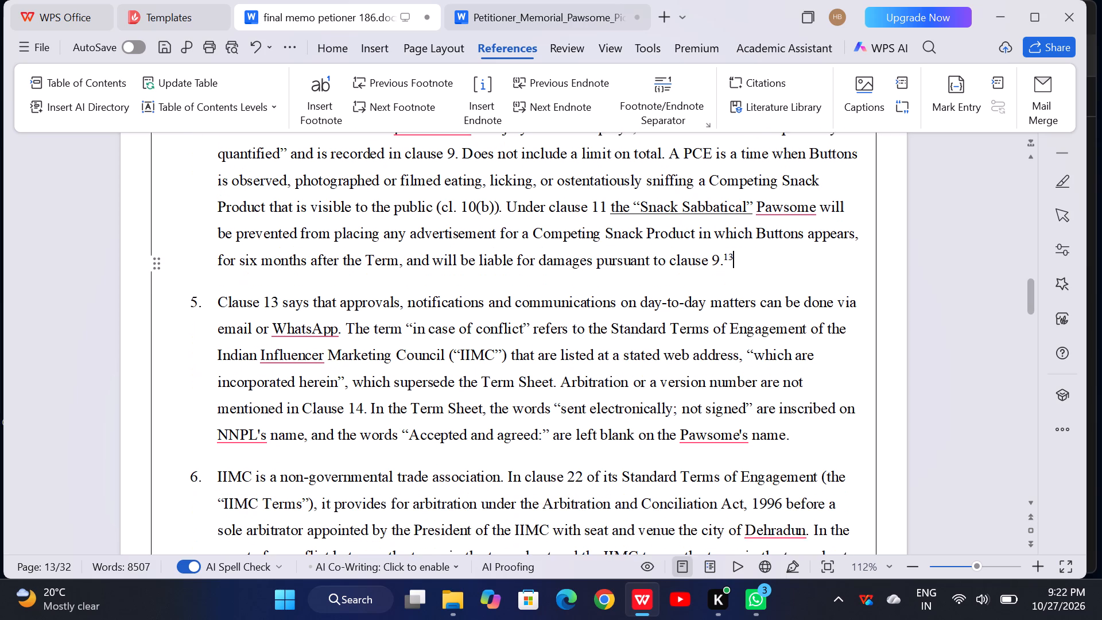
scroll(753, 361, down, 1)
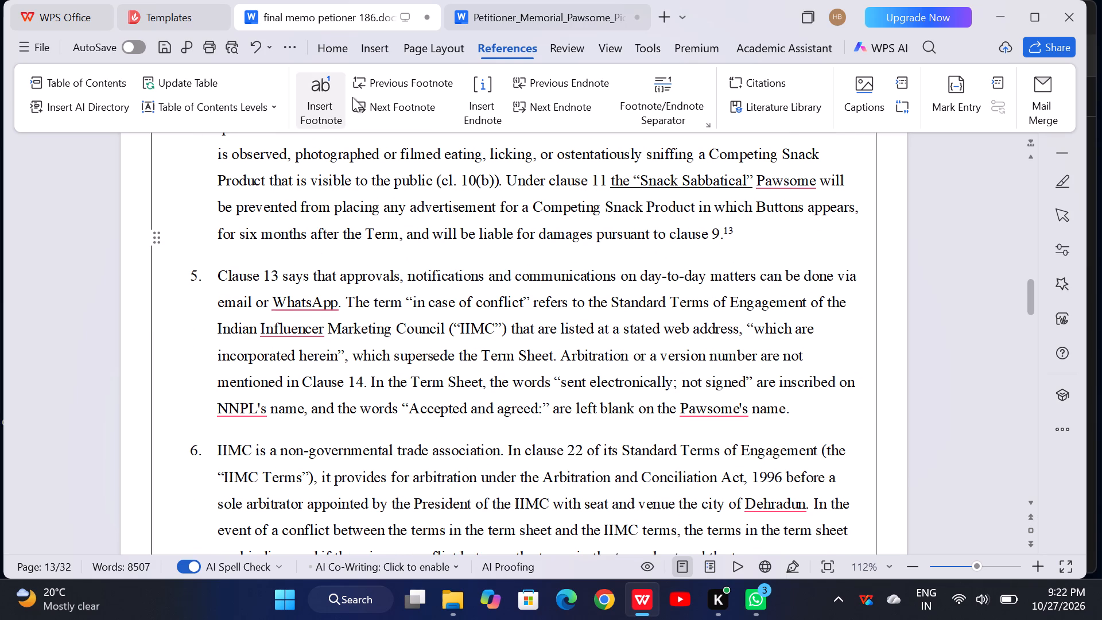
click(471, 3)
scroll(444, 276, up, 1)
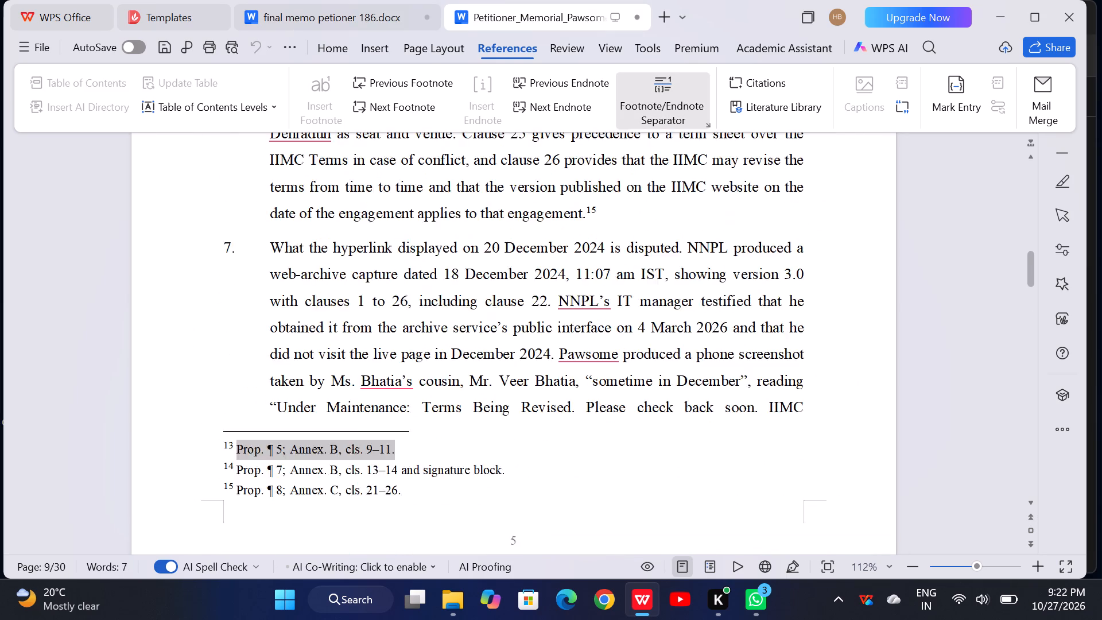
scroll(444, 276, up, 4)
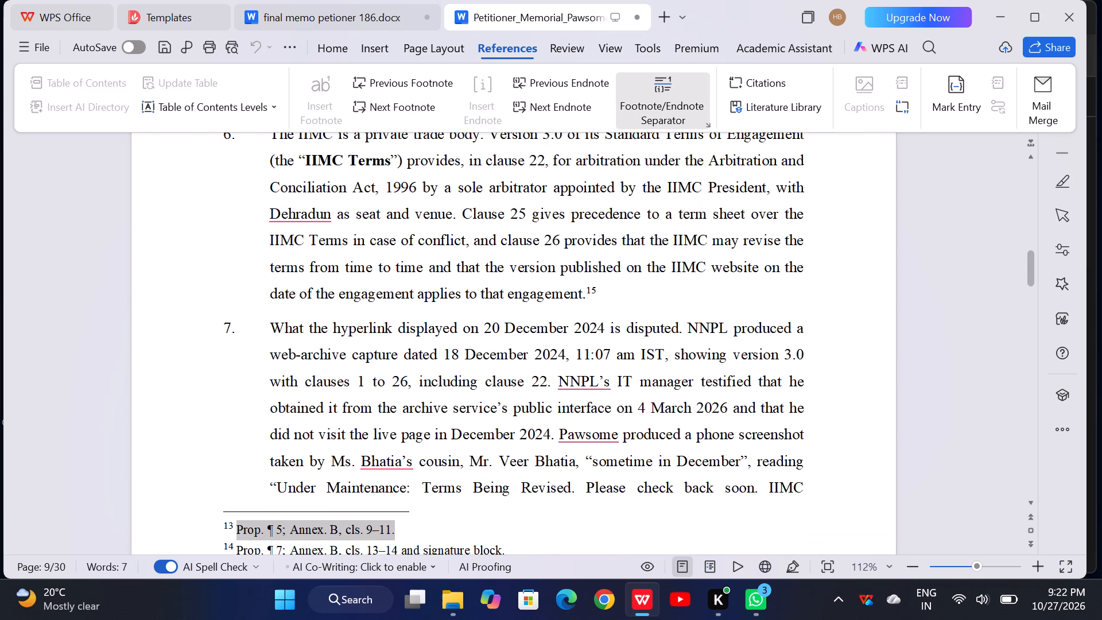
scroll(444, 276, up, 2)
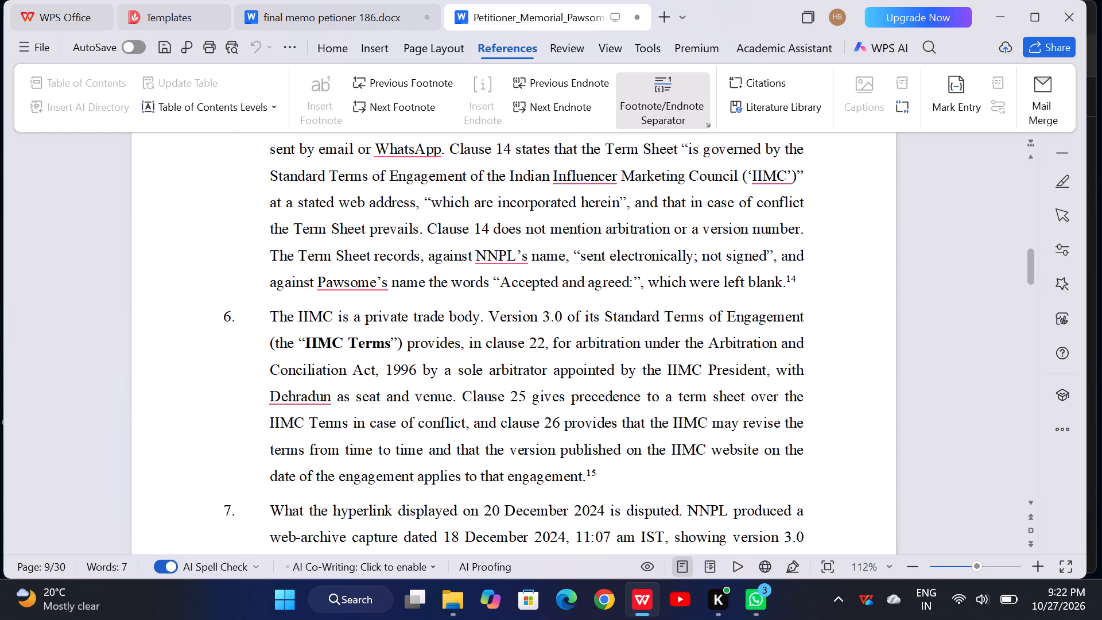
scroll(444, 276, up, 3)
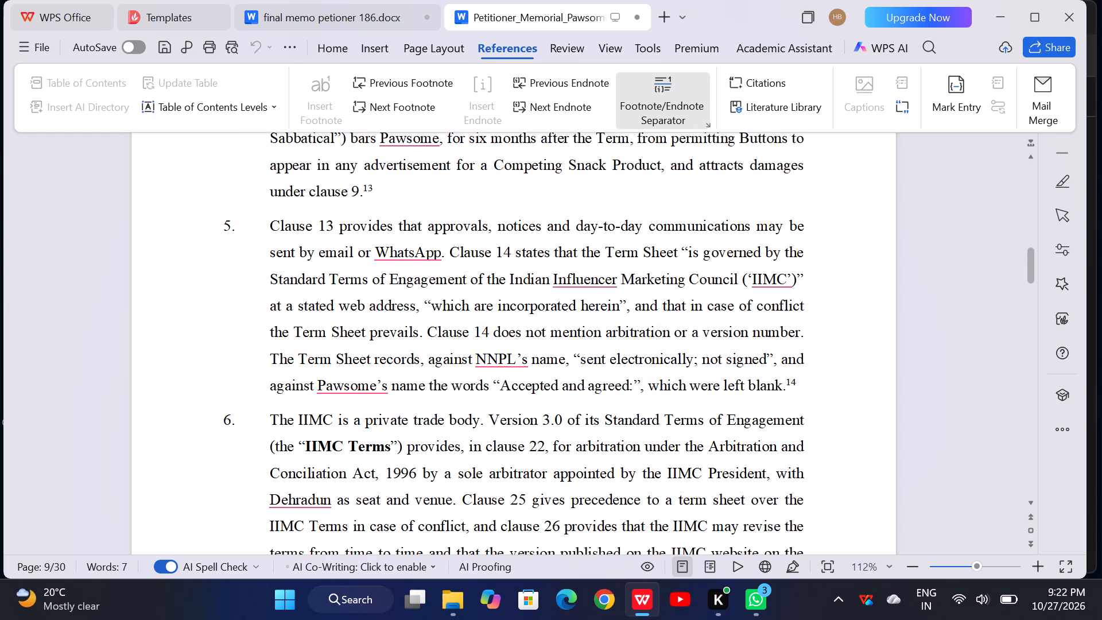
scroll(444, 276, up, 1)
scroll(444, 276, down, 1)
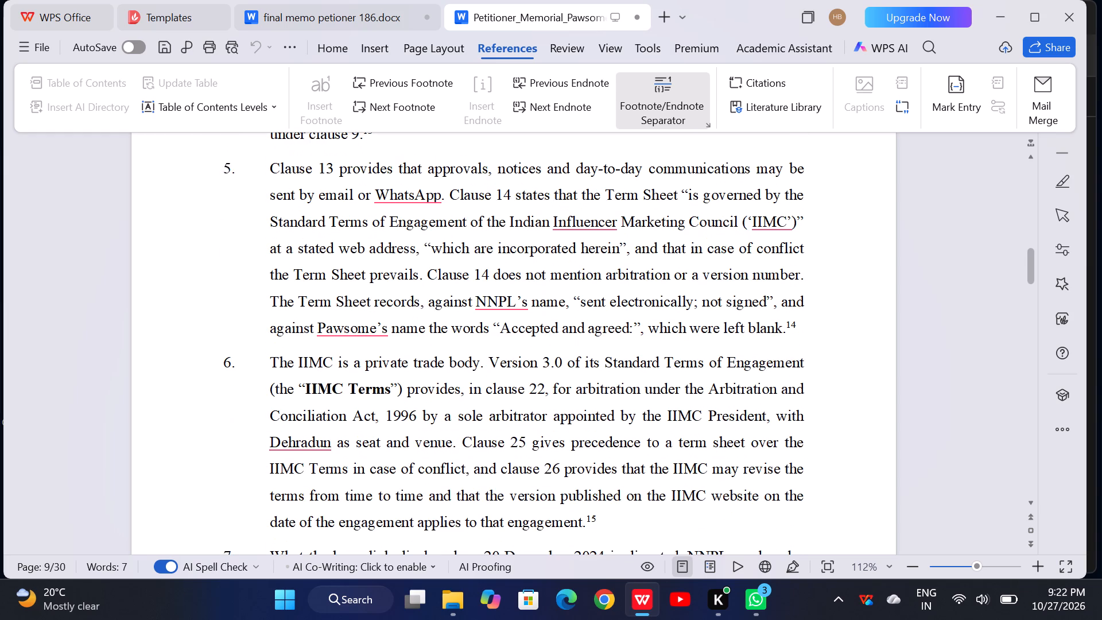
scroll(444, 276, down, 1)
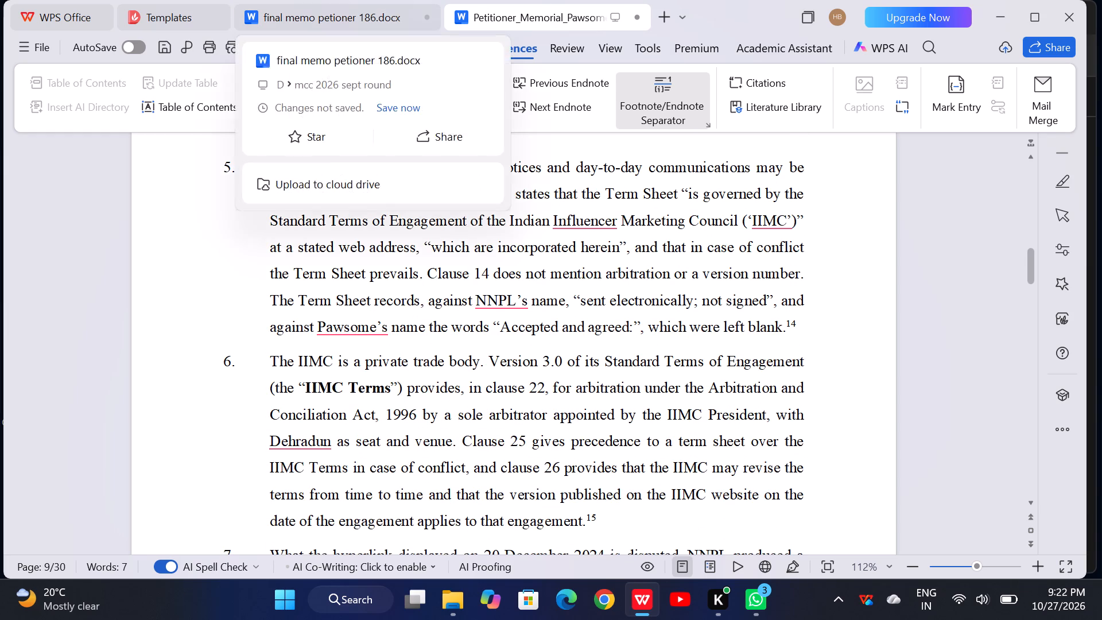
scroll(416, 301, down, 5)
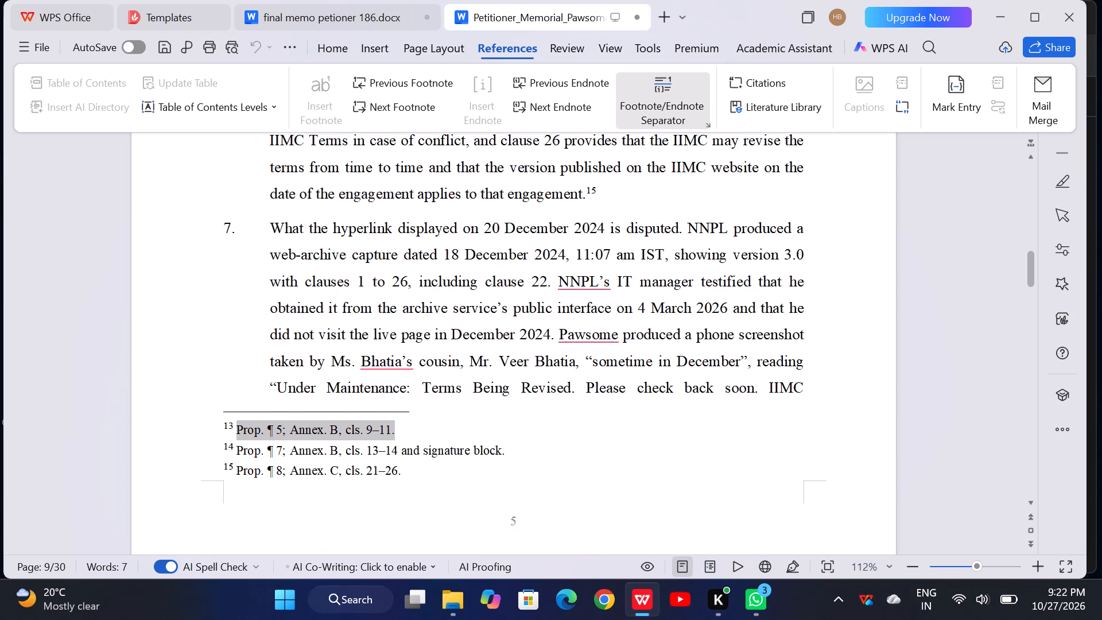
Insert footnote 14 after “Pawsome's name.” in the final memo's paragraph 5, using the source's “Prop. ¶ 7; Annex. B, cls. 13–14 and signature block.”.
drag(235, 449, 508, 450)
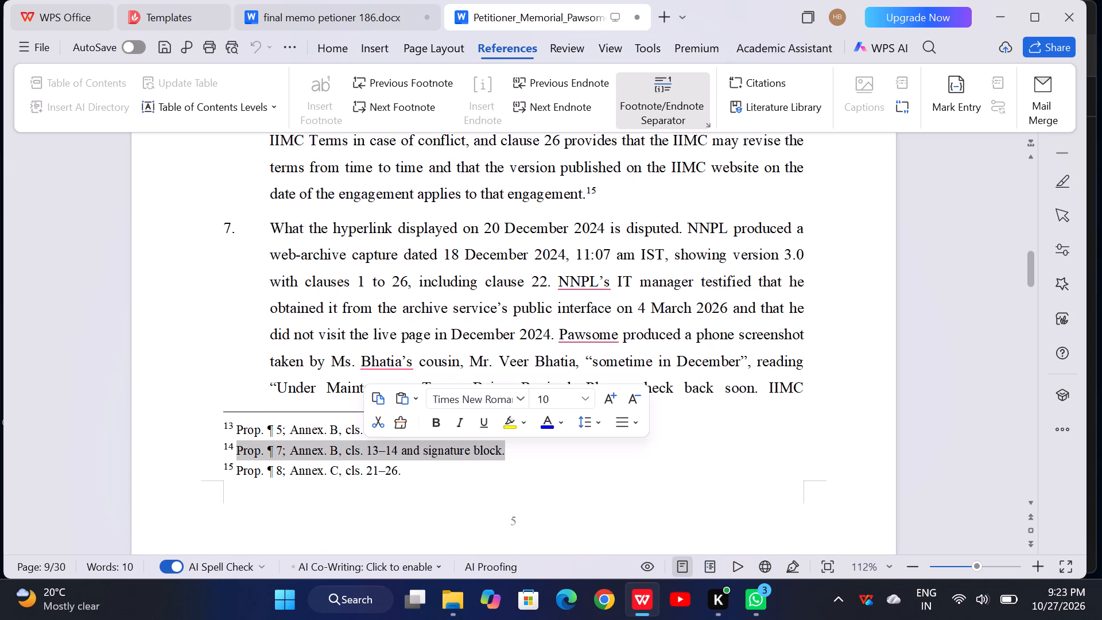
key(ctrl+c)
click(311, 5)
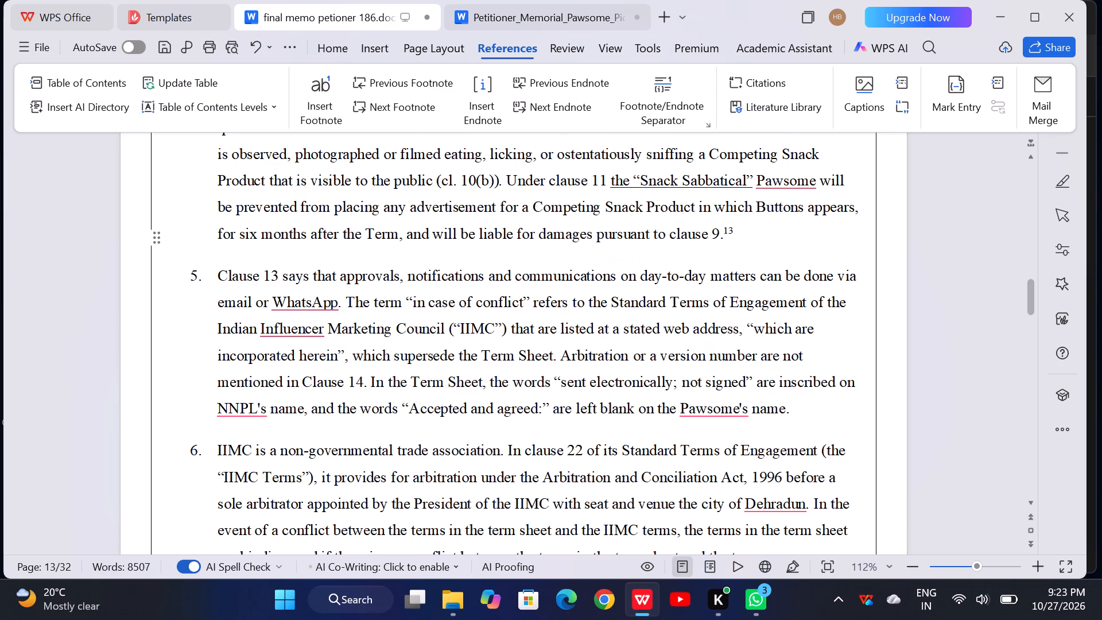
click(566, 11)
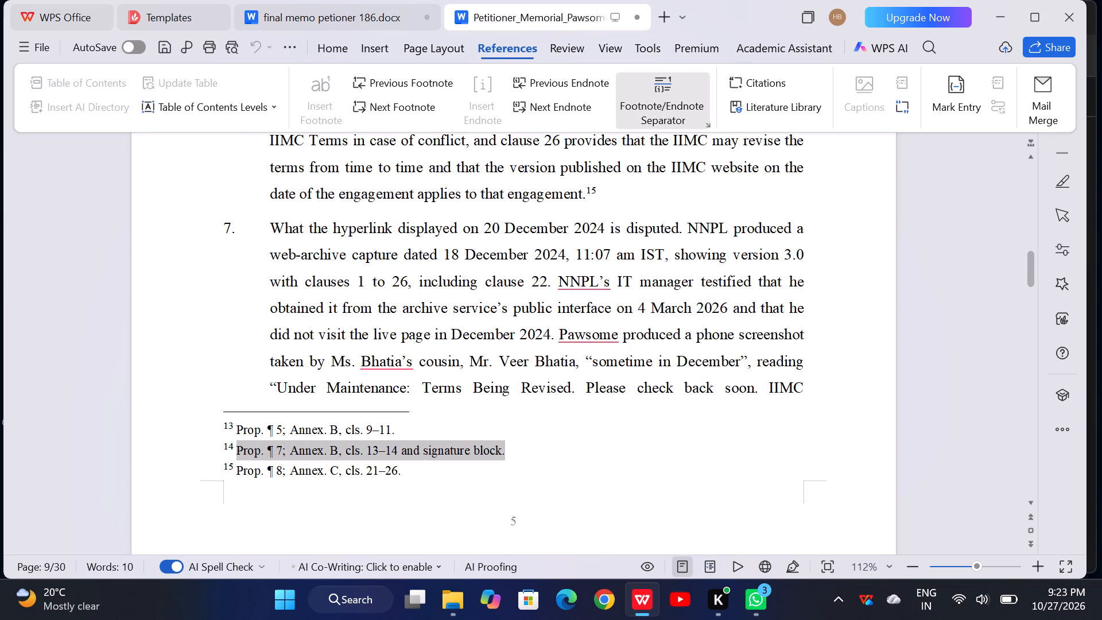
scroll(560, 224, up, 4)
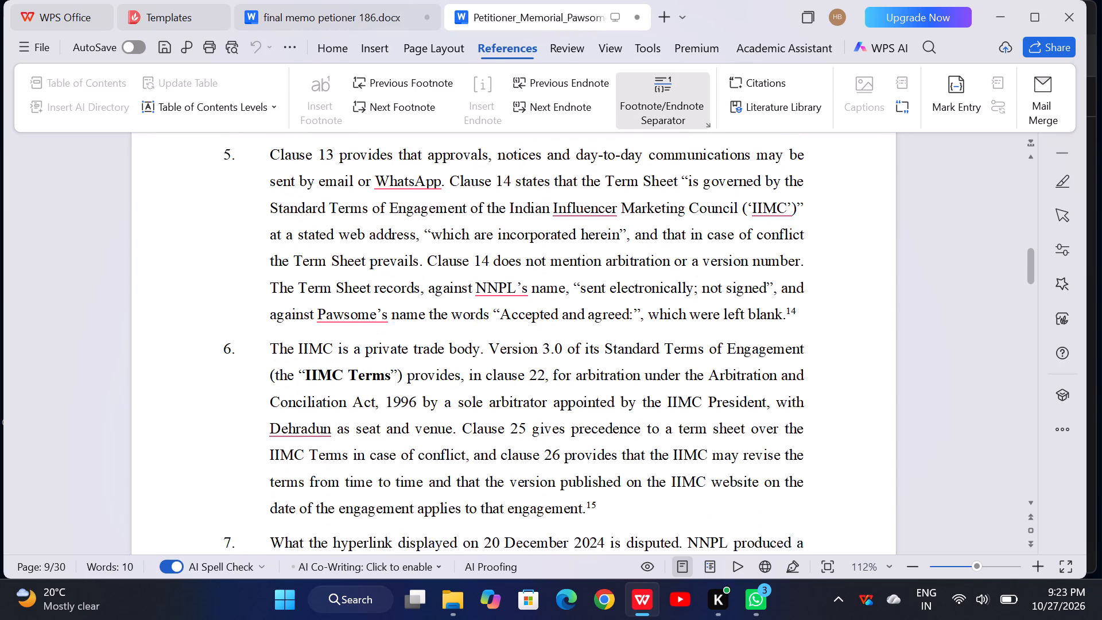
scroll(560, 224, up, 2)
scroll(560, 224, down, 1)
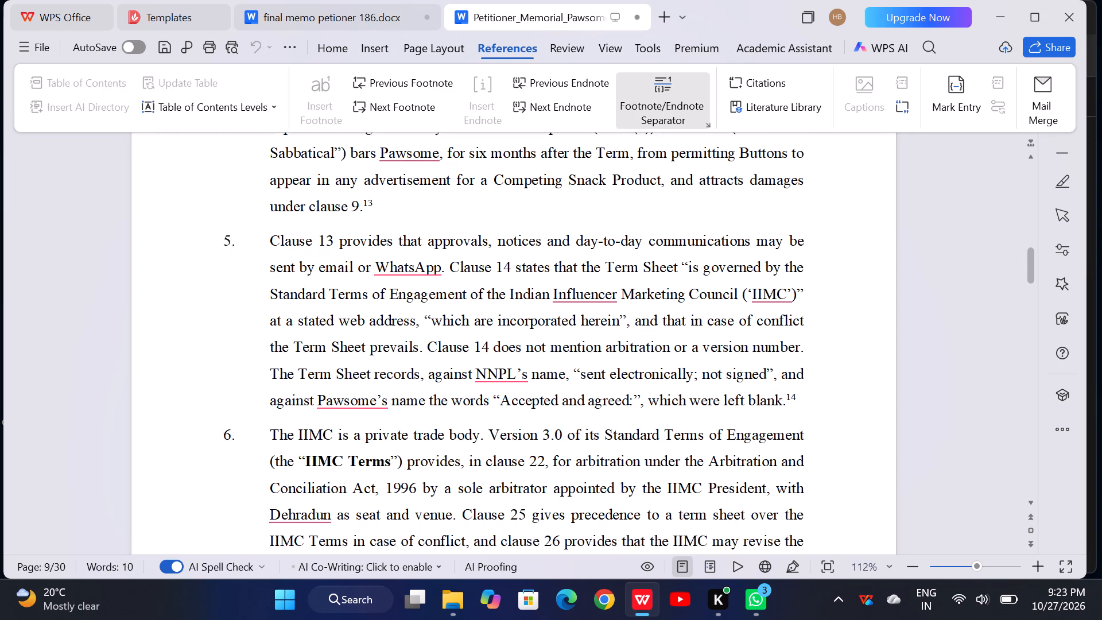
scroll(560, 224, down, 3)
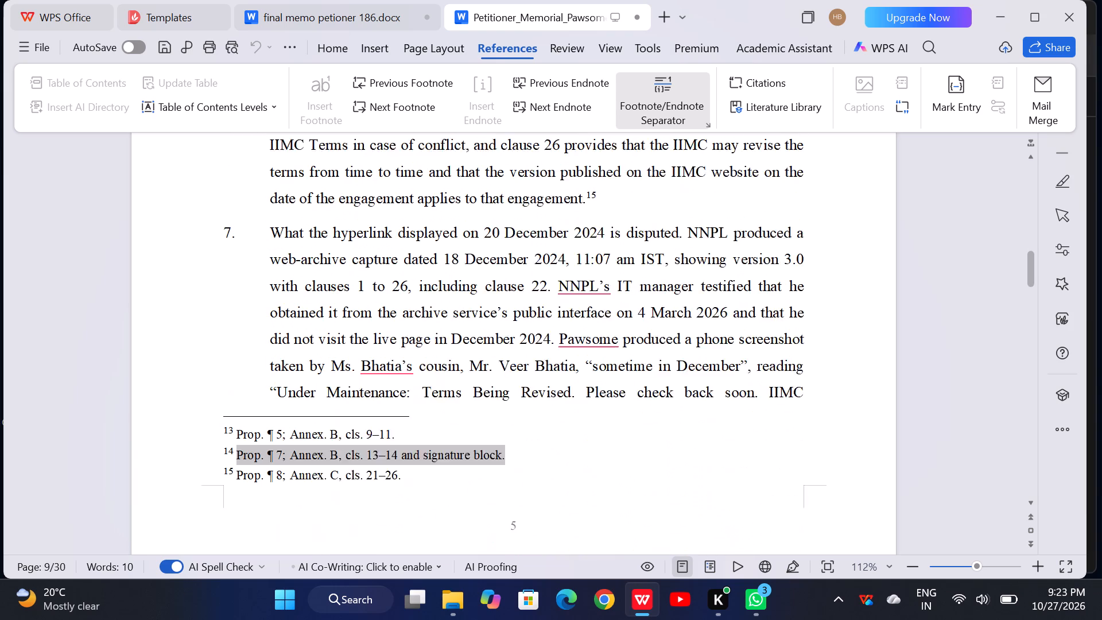
scroll(560, 224, down, 1)
scroll(521, 231, up, 3)
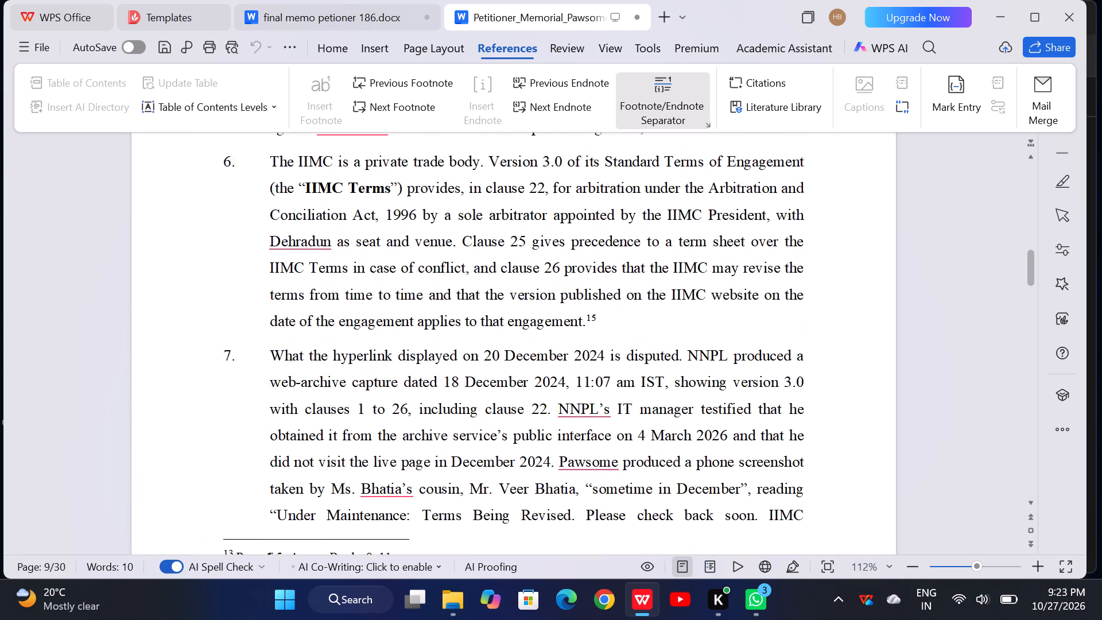
scroll(521, 231, up, 5)
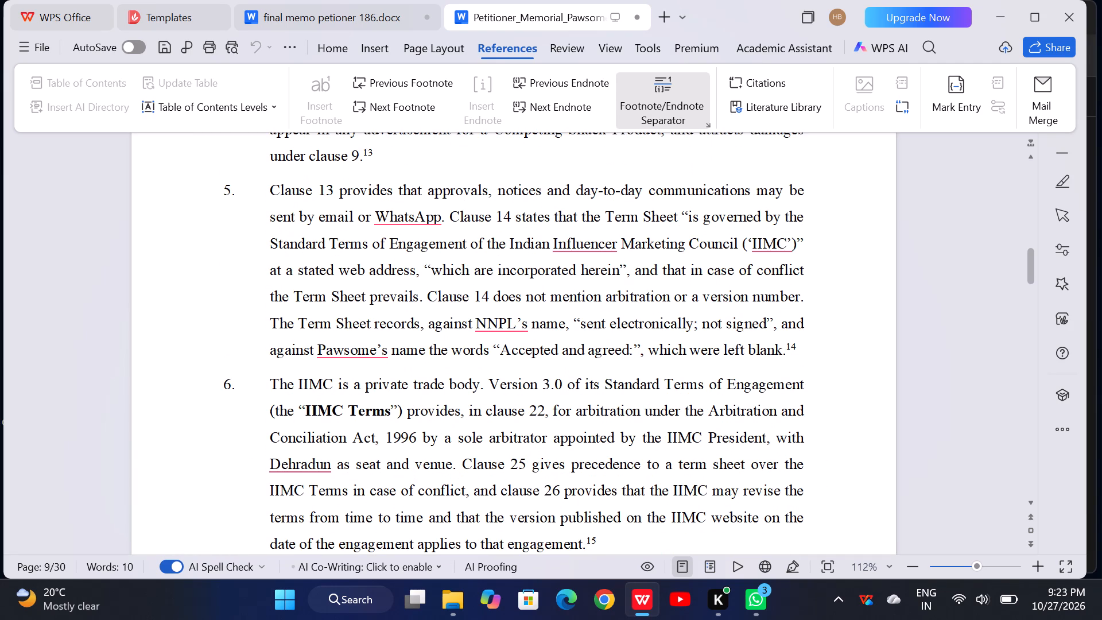
click(352, 0)
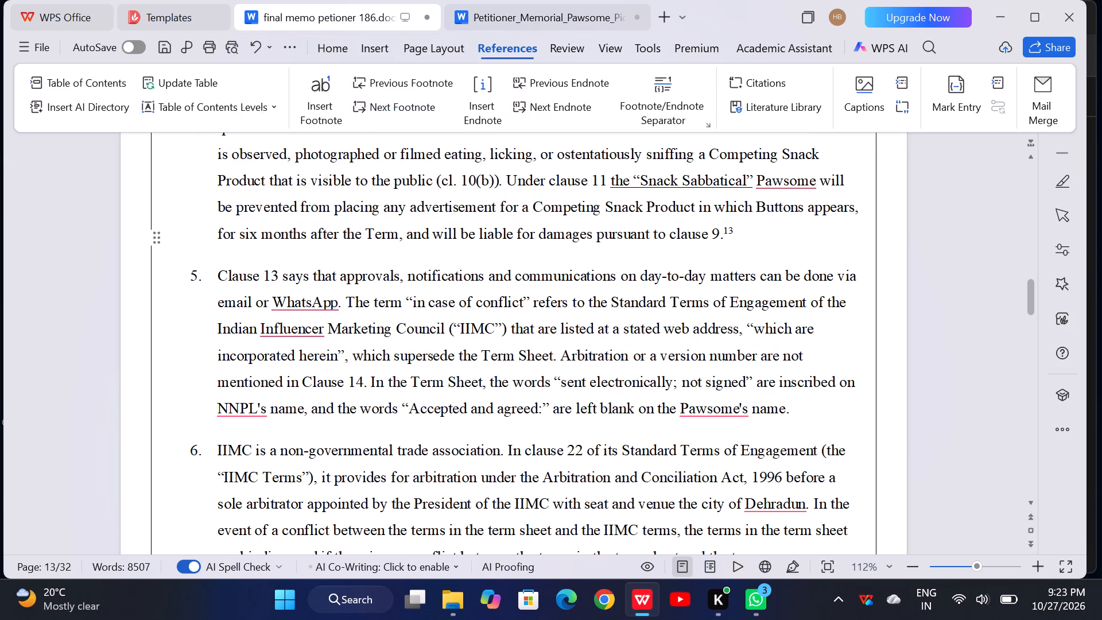
click(787, 403)
click(320, 102)
key(ctrl+v)
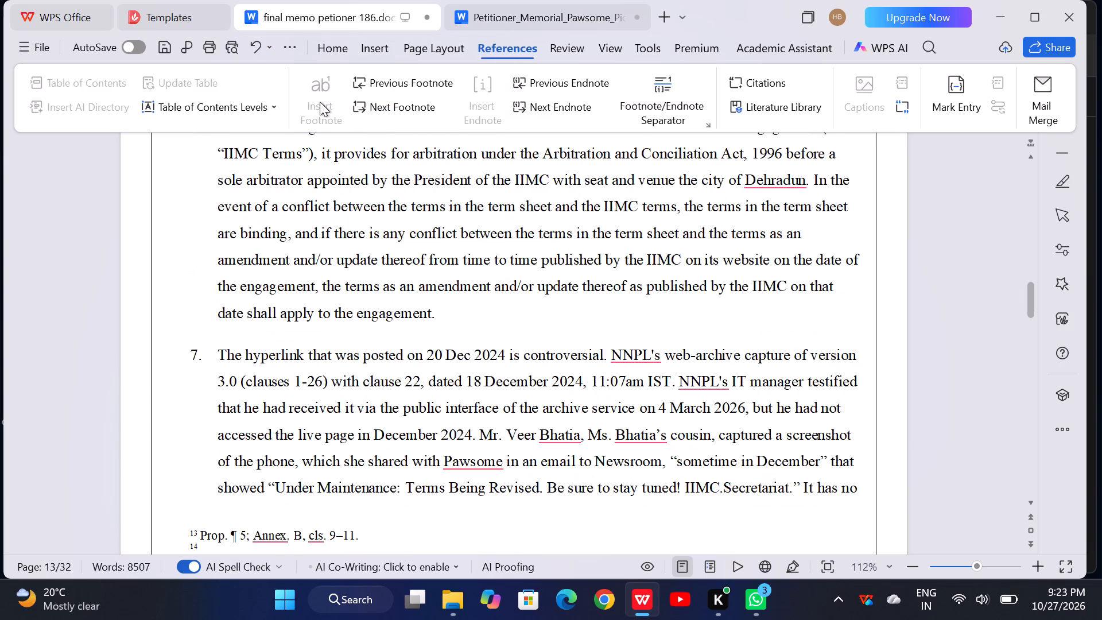
Insert footnote 15 after “date shall apply to the engagement.” in the final memo's paragraph 6, using the source's “Prop. ¶ 8; Annex. C, cls. 21–26.”.
click(506, 4)
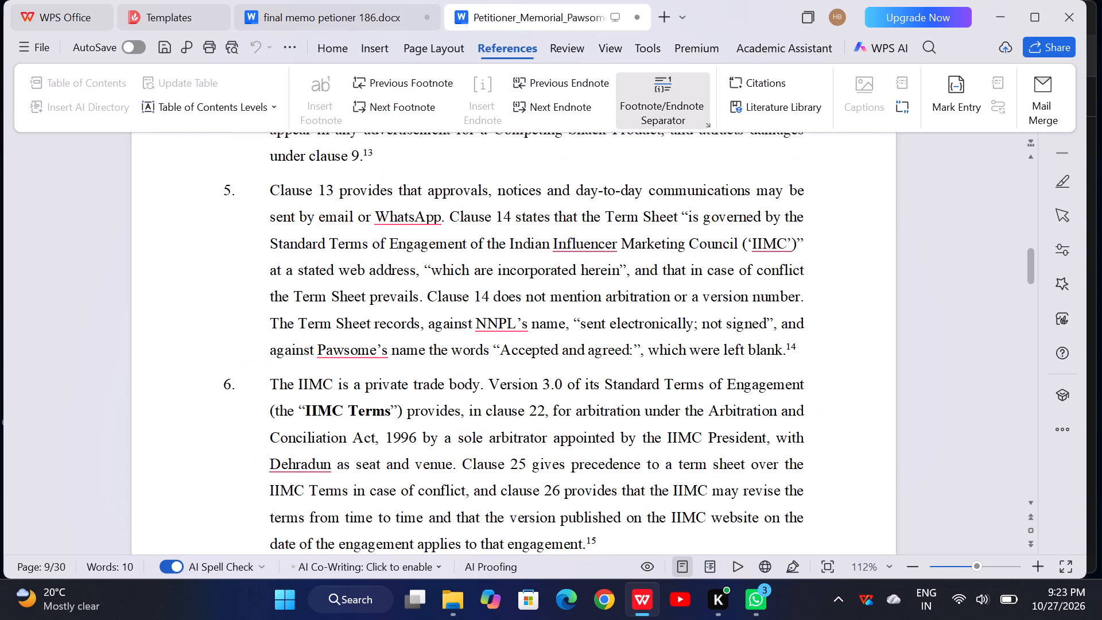
scroll(389, 367, down, 8)
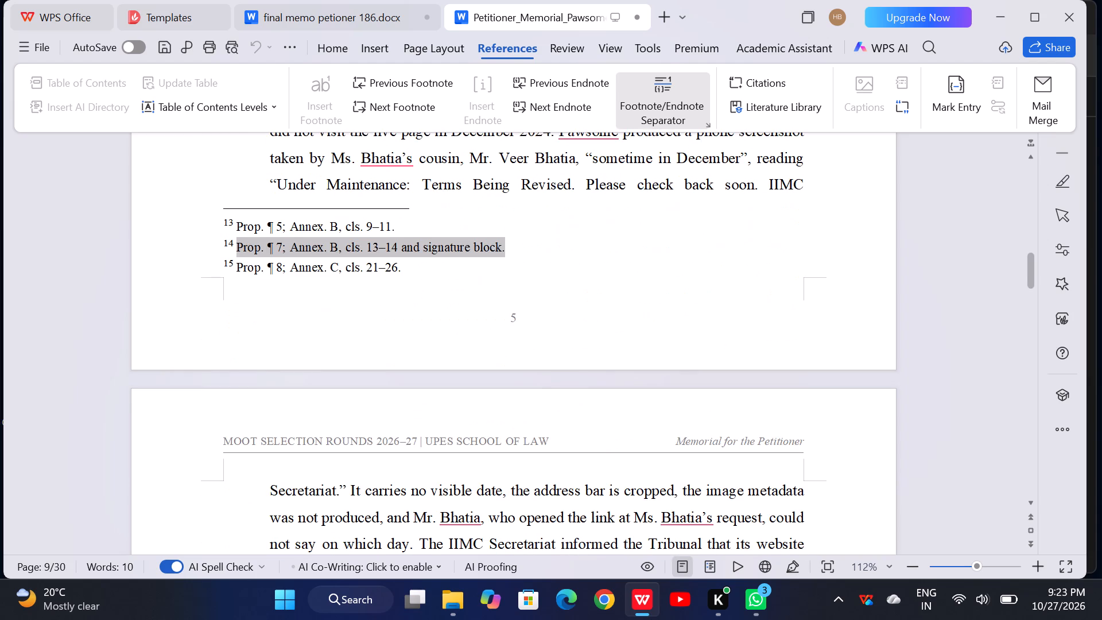
drag(231, 266, 406, 264)
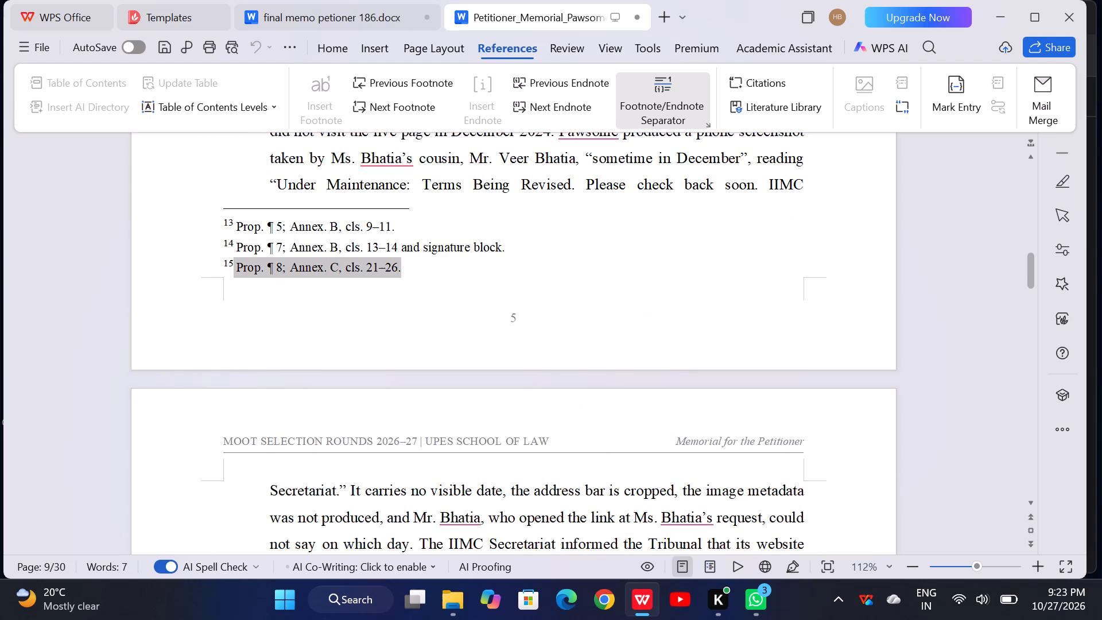
drag(406, 264, 406, 265)
key(ctrl+c)
click(339, 0)
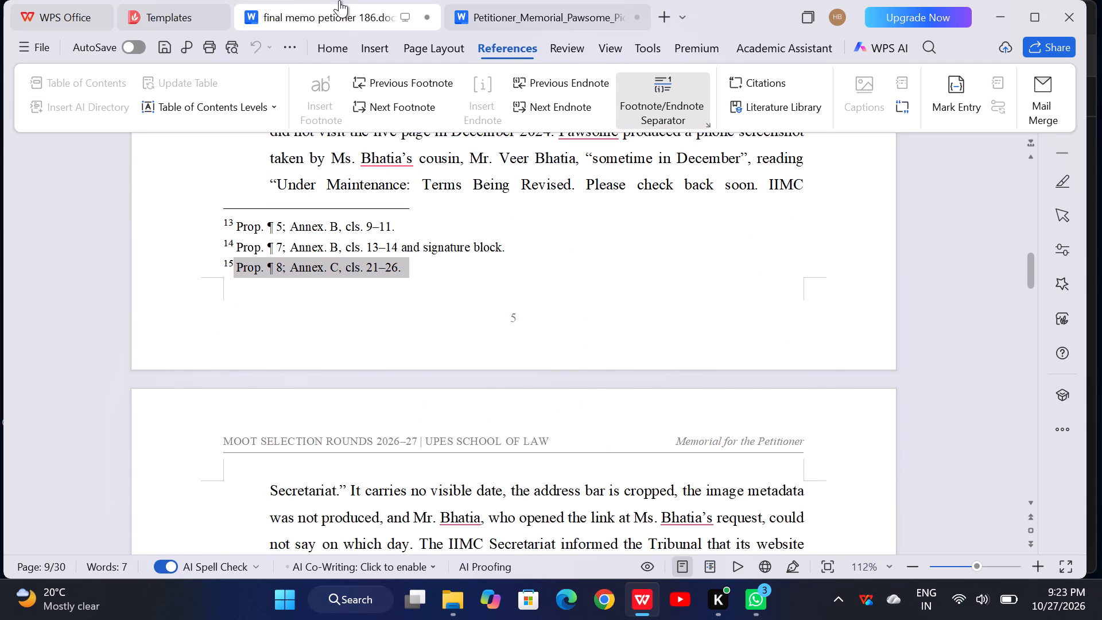
scroll(366, 282, down, 1)
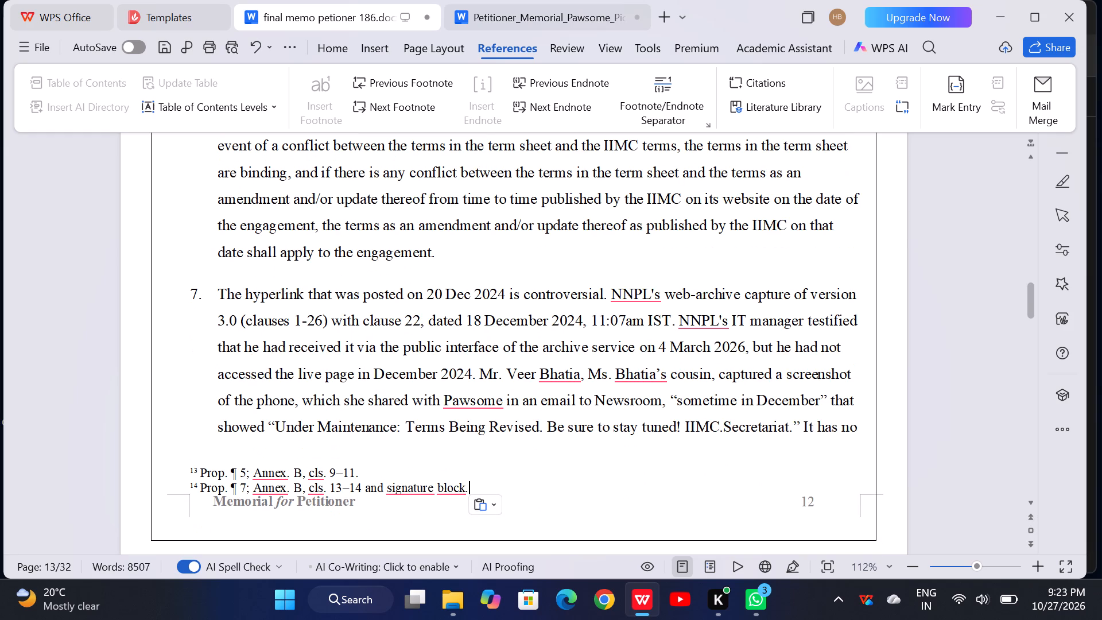
click(451, 250)
click(334, 96)
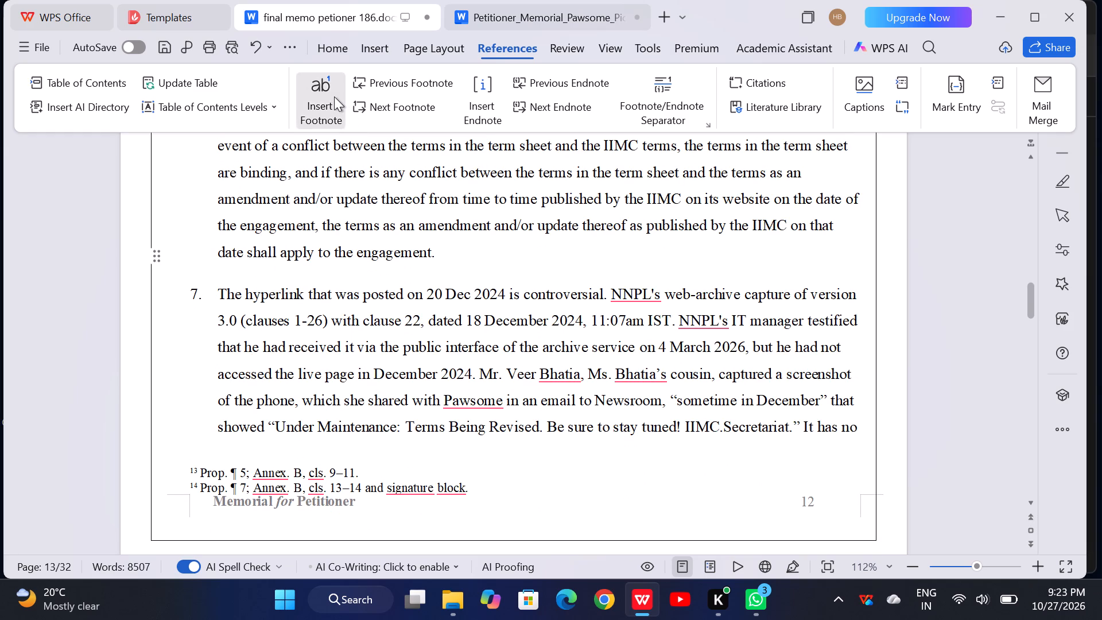
key(ctrl+v)
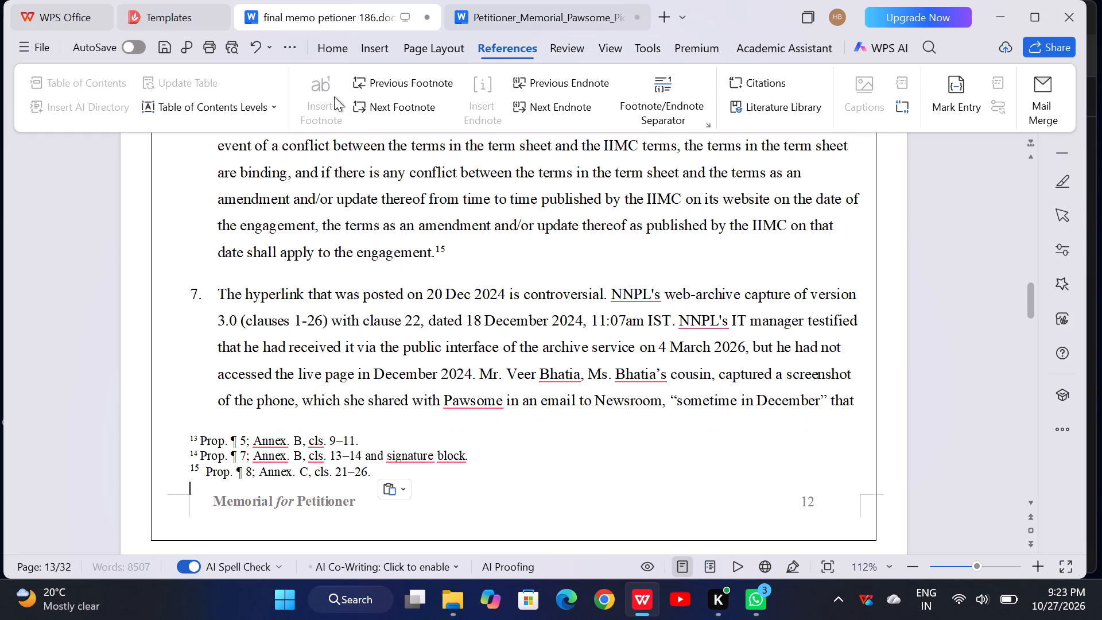
Check footnotes 13 to 15 and their reference marks in the final memo's paragraphs 4 to 6 against the source memorial.
scroll(334, 96, down, 2)
scroll(198, 479, down, 2)
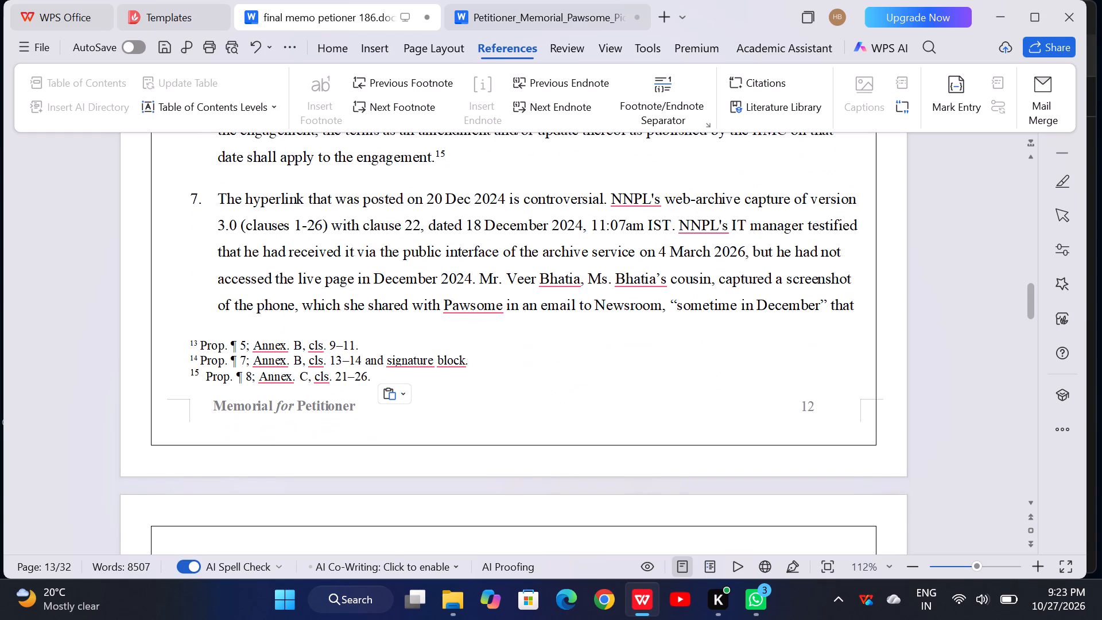
scroll(198, 479, down, 1)
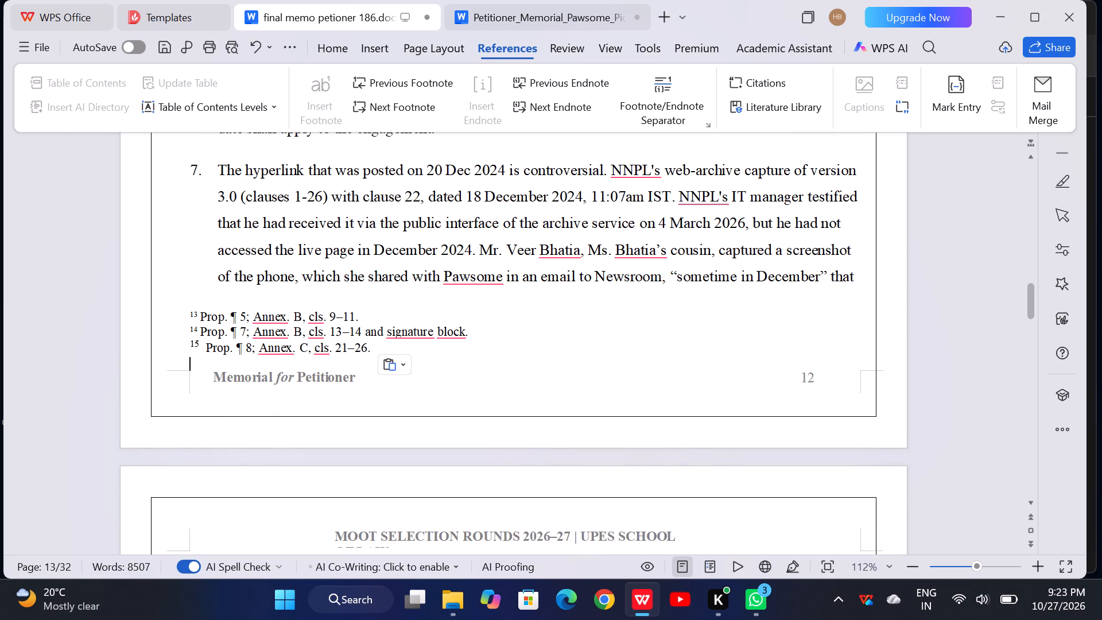
scroll(198, 479, up, 1)
scroll(198, 479, down, 1)
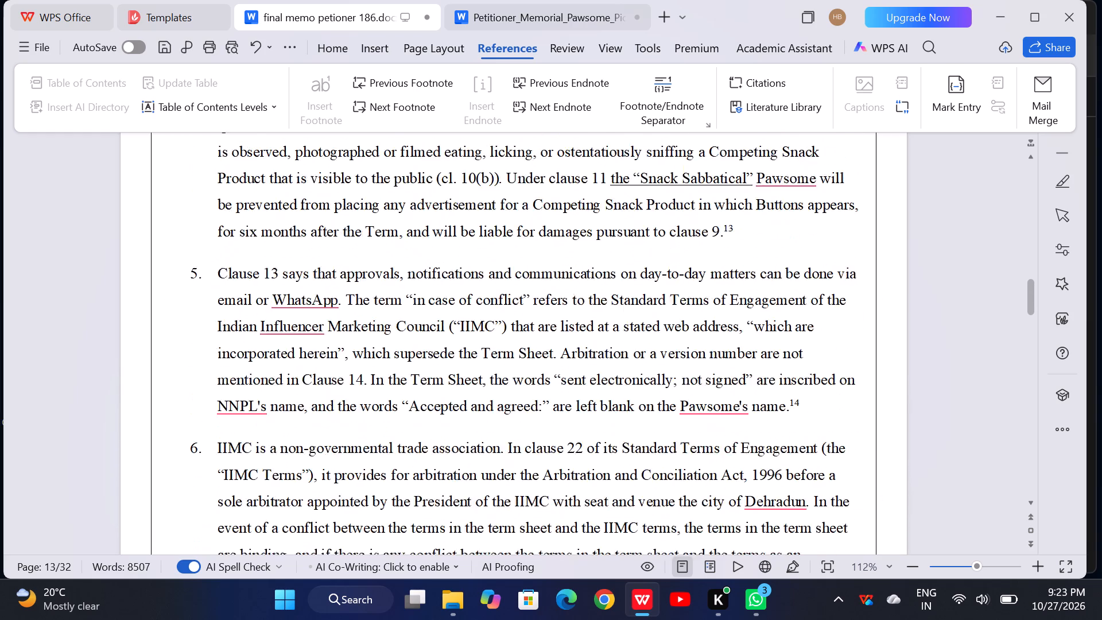
scroll(198, 479, down, 1)
click(506, 1)
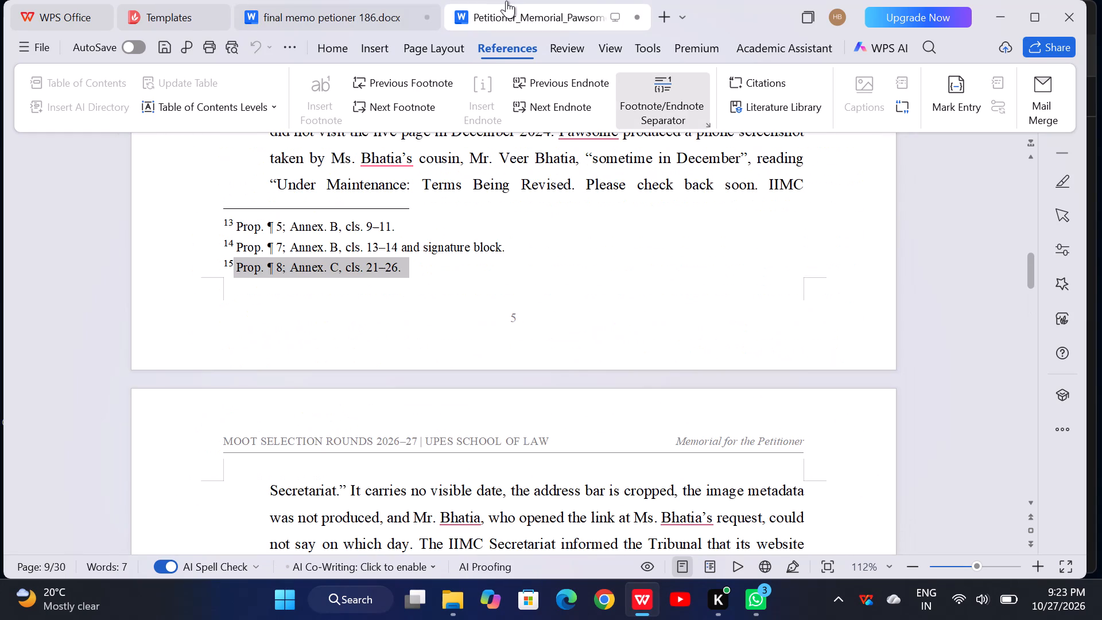
click(324, 0)
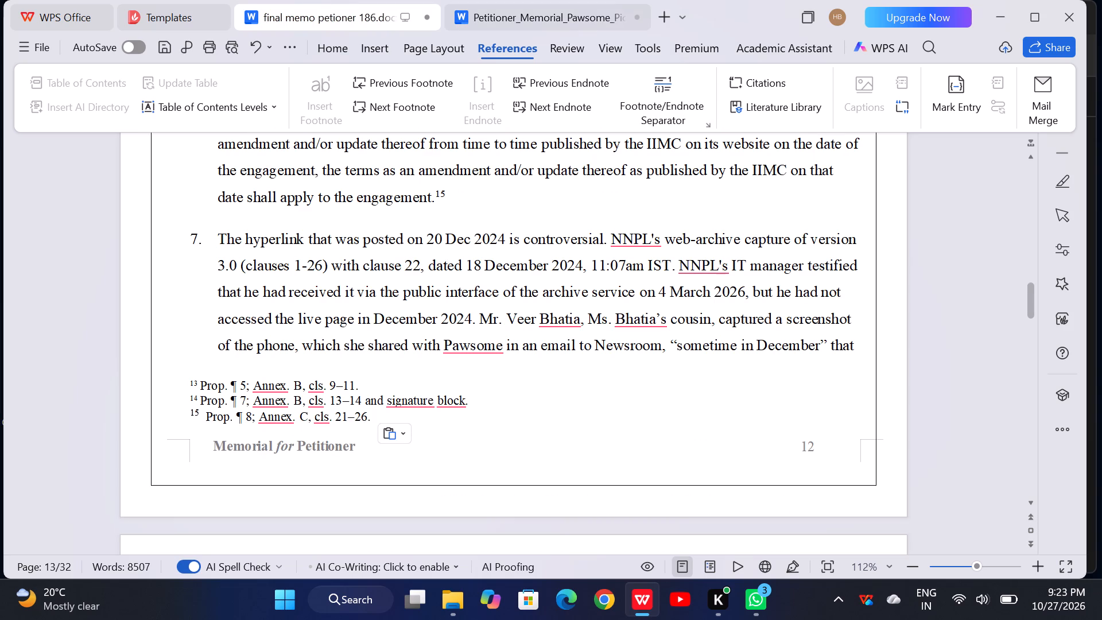
click(189, 385)
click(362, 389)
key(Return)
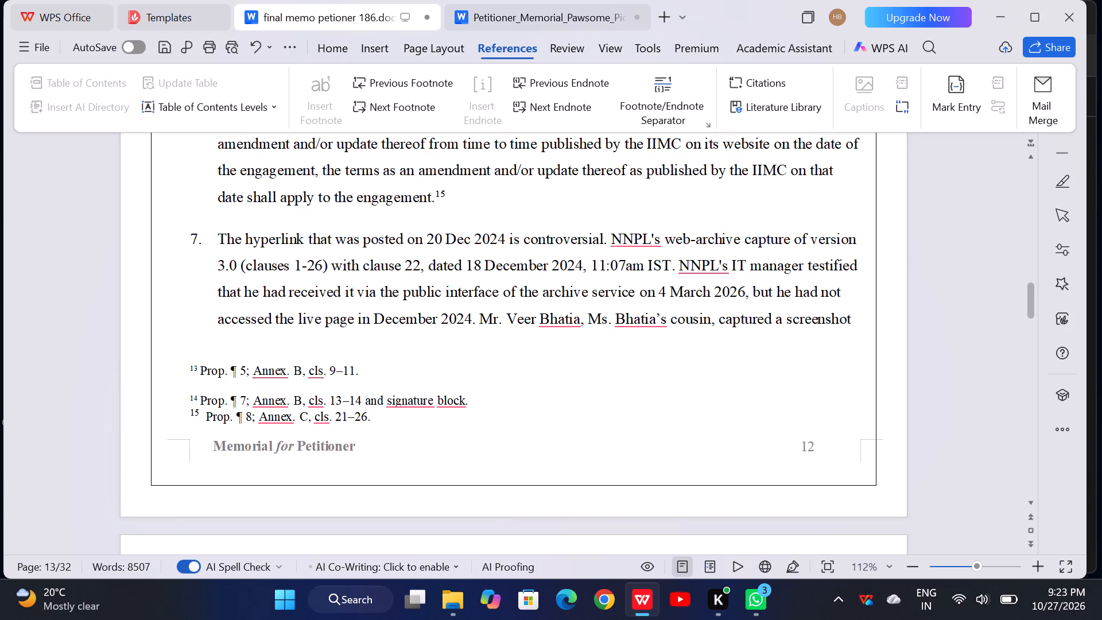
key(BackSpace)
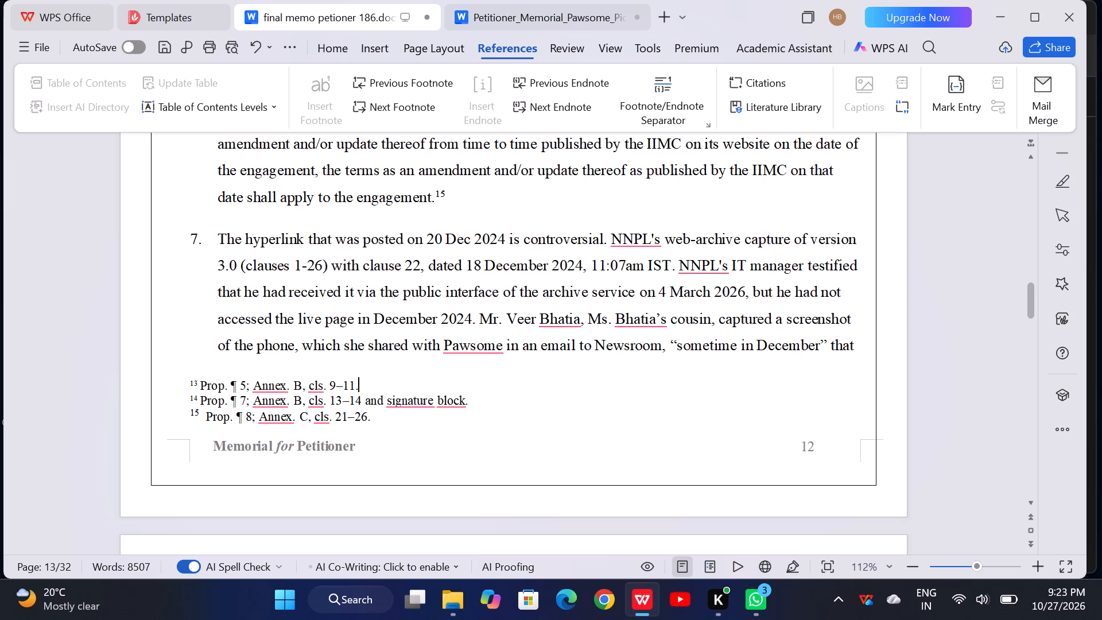
Remove the extra space between the number and the citation text of footnote 15 in the final memo.
scroll(335, 491, down, 3)
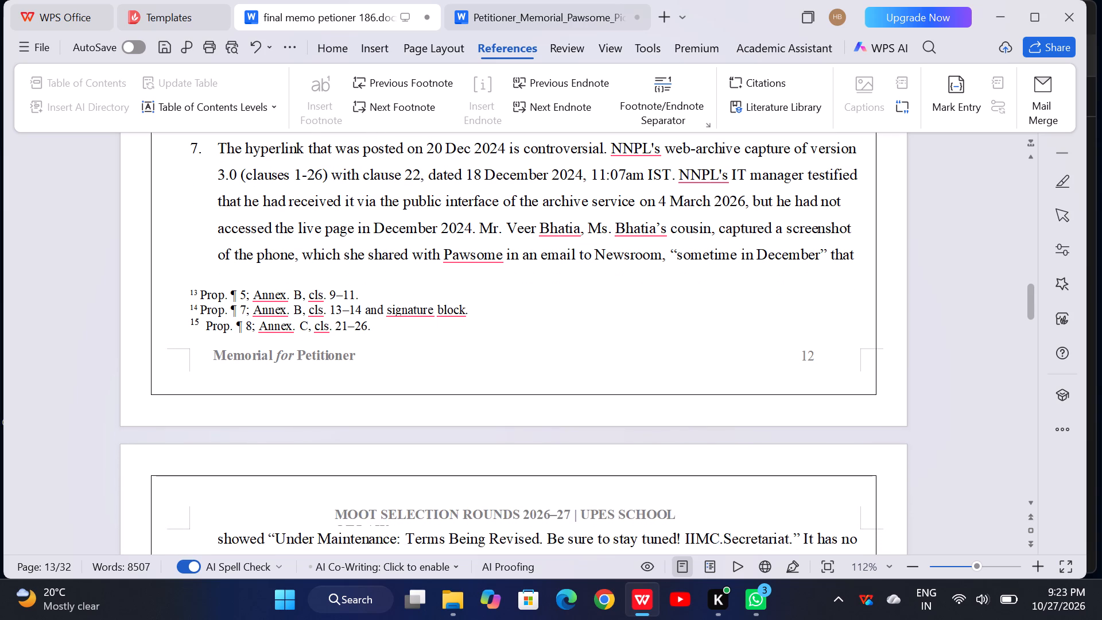
click(208, 323)
key(BackSpace)
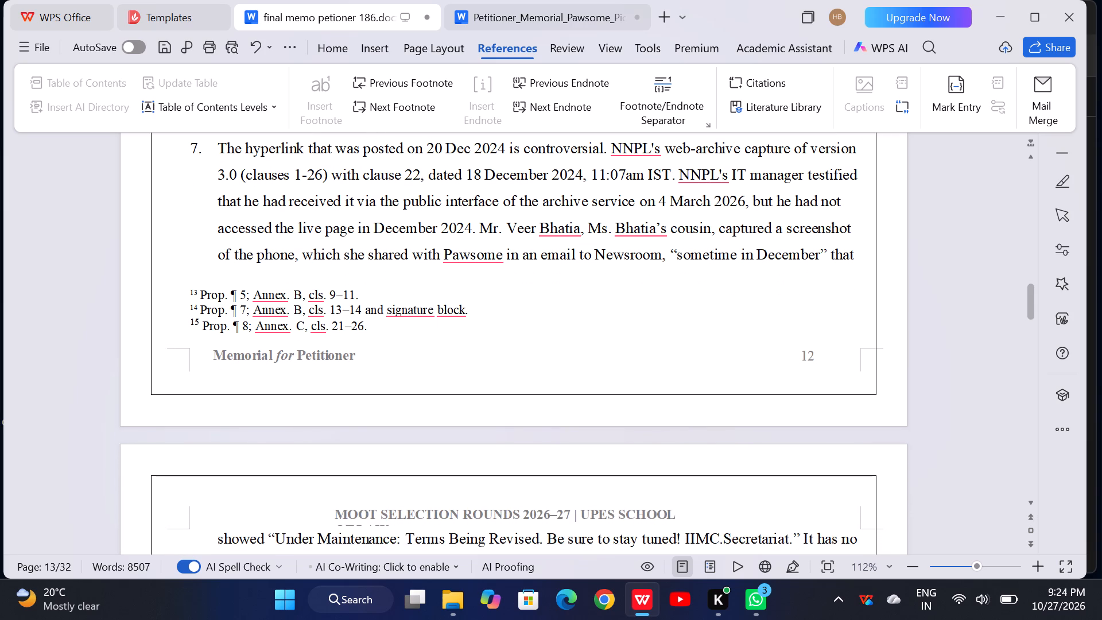
Review the end of paragraph 7 and paragraphs 8 and 9 of the final memo's Statement of Facts for footnote placement.
scroll(324, 413, down, 3)
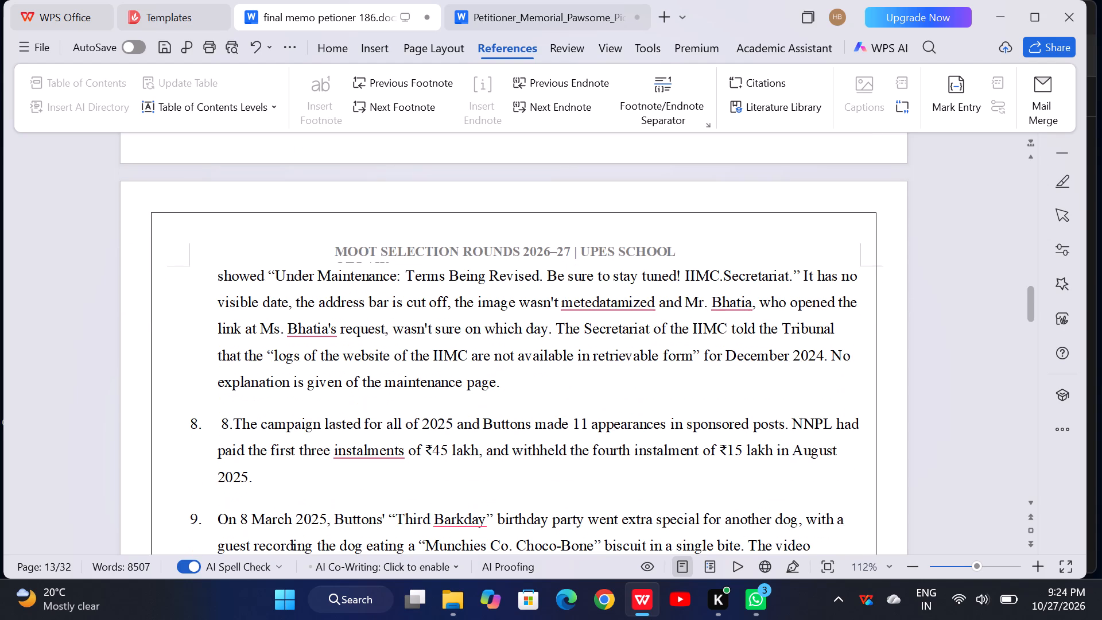
scroll(324, 413, down, 3)
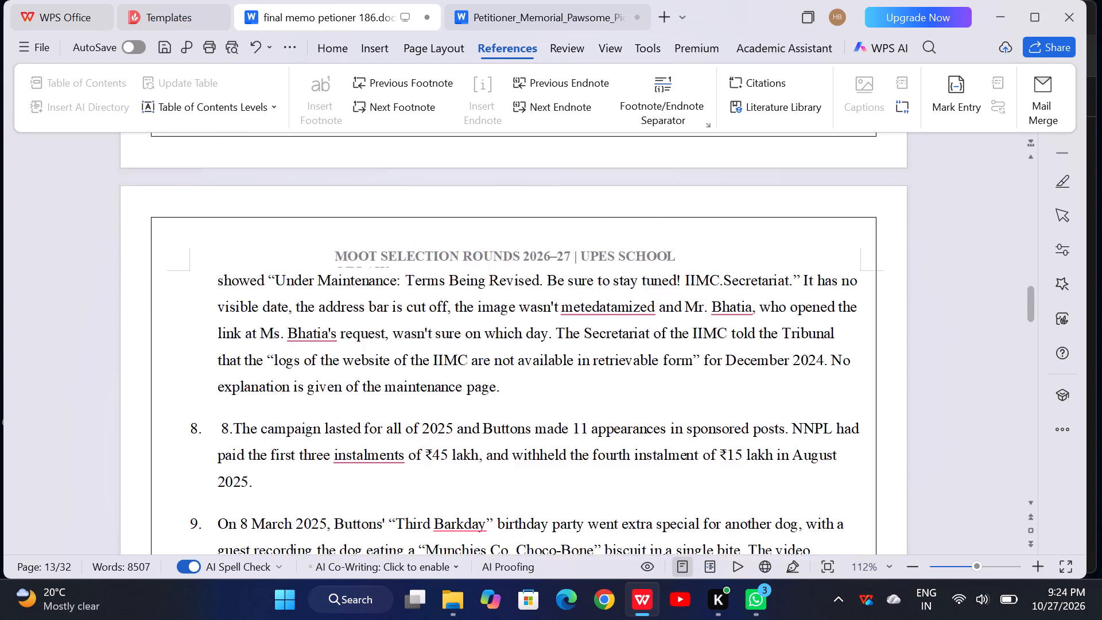
scroll(324, 413, down, 2)
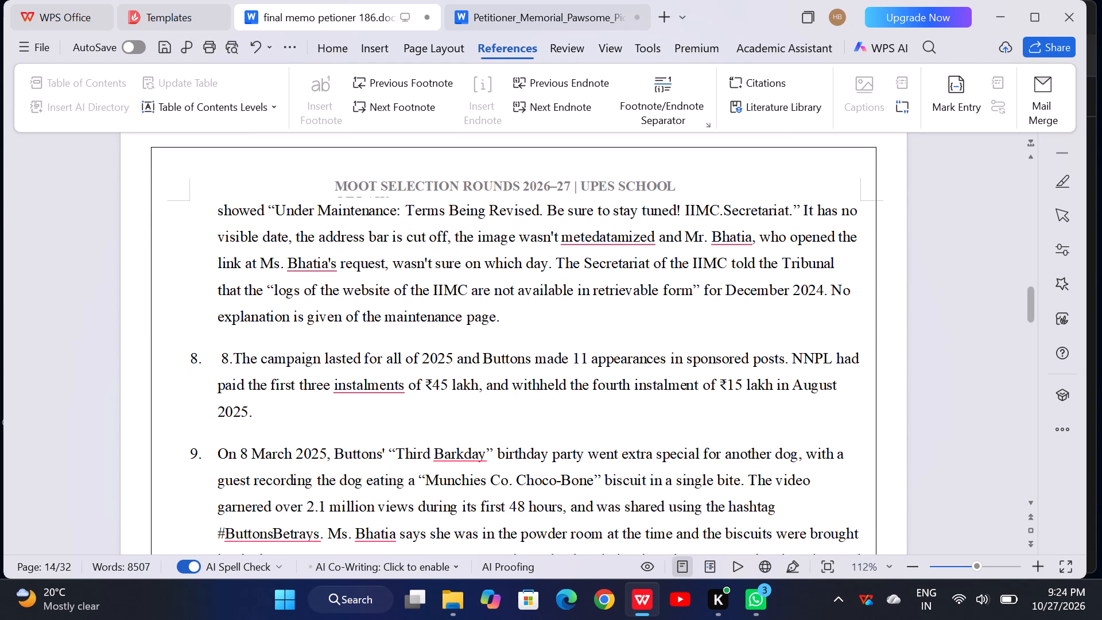
scroll(324, 413, down, 2)
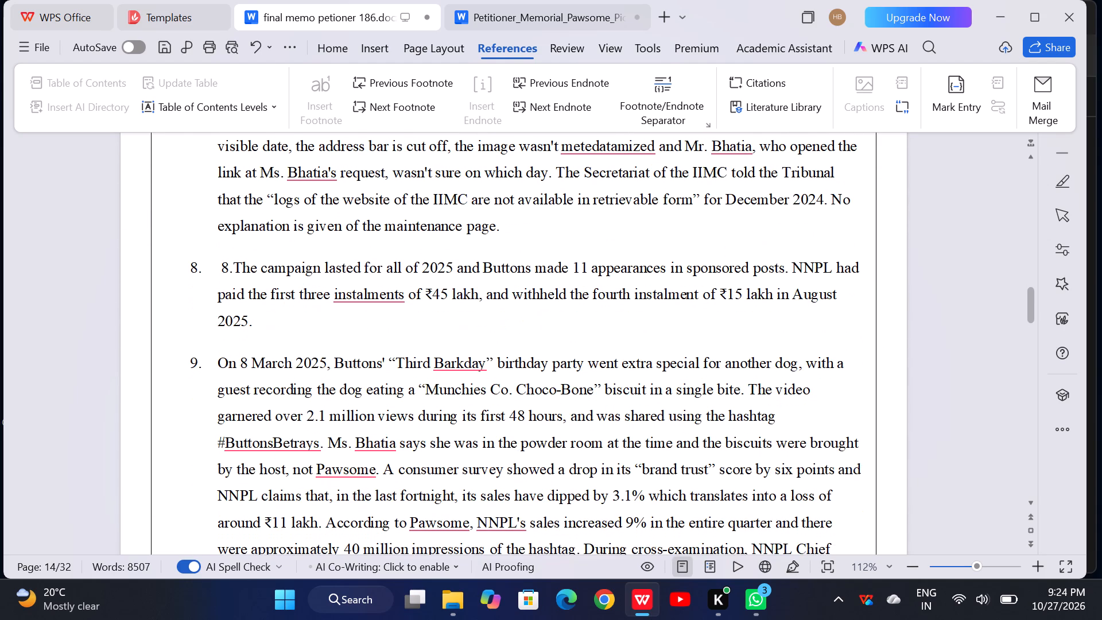
scroll(324, 413, down, 1)
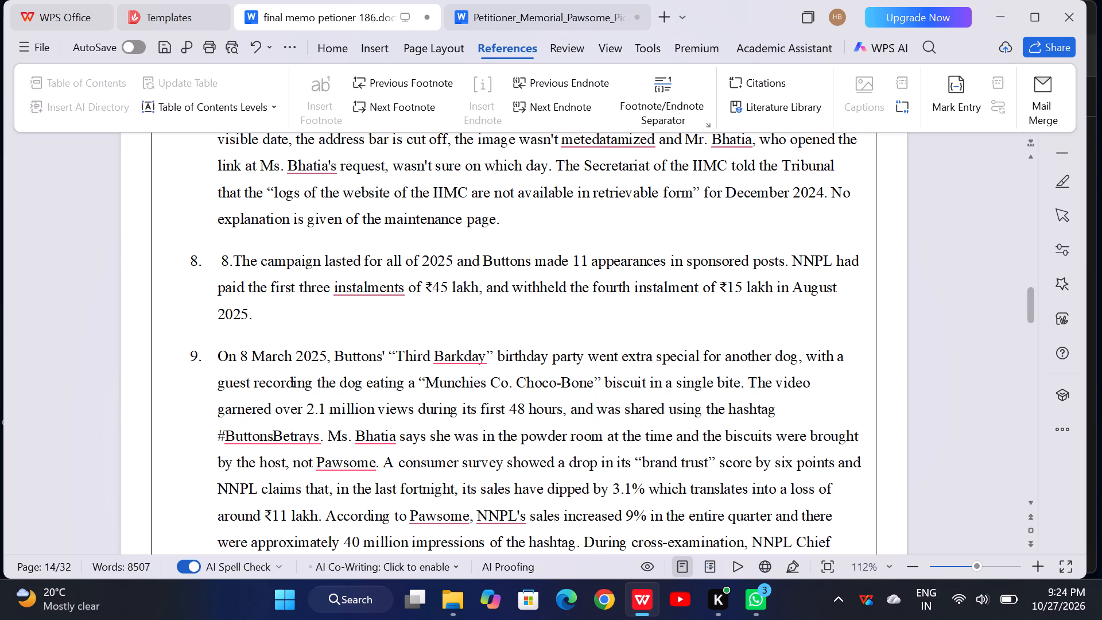